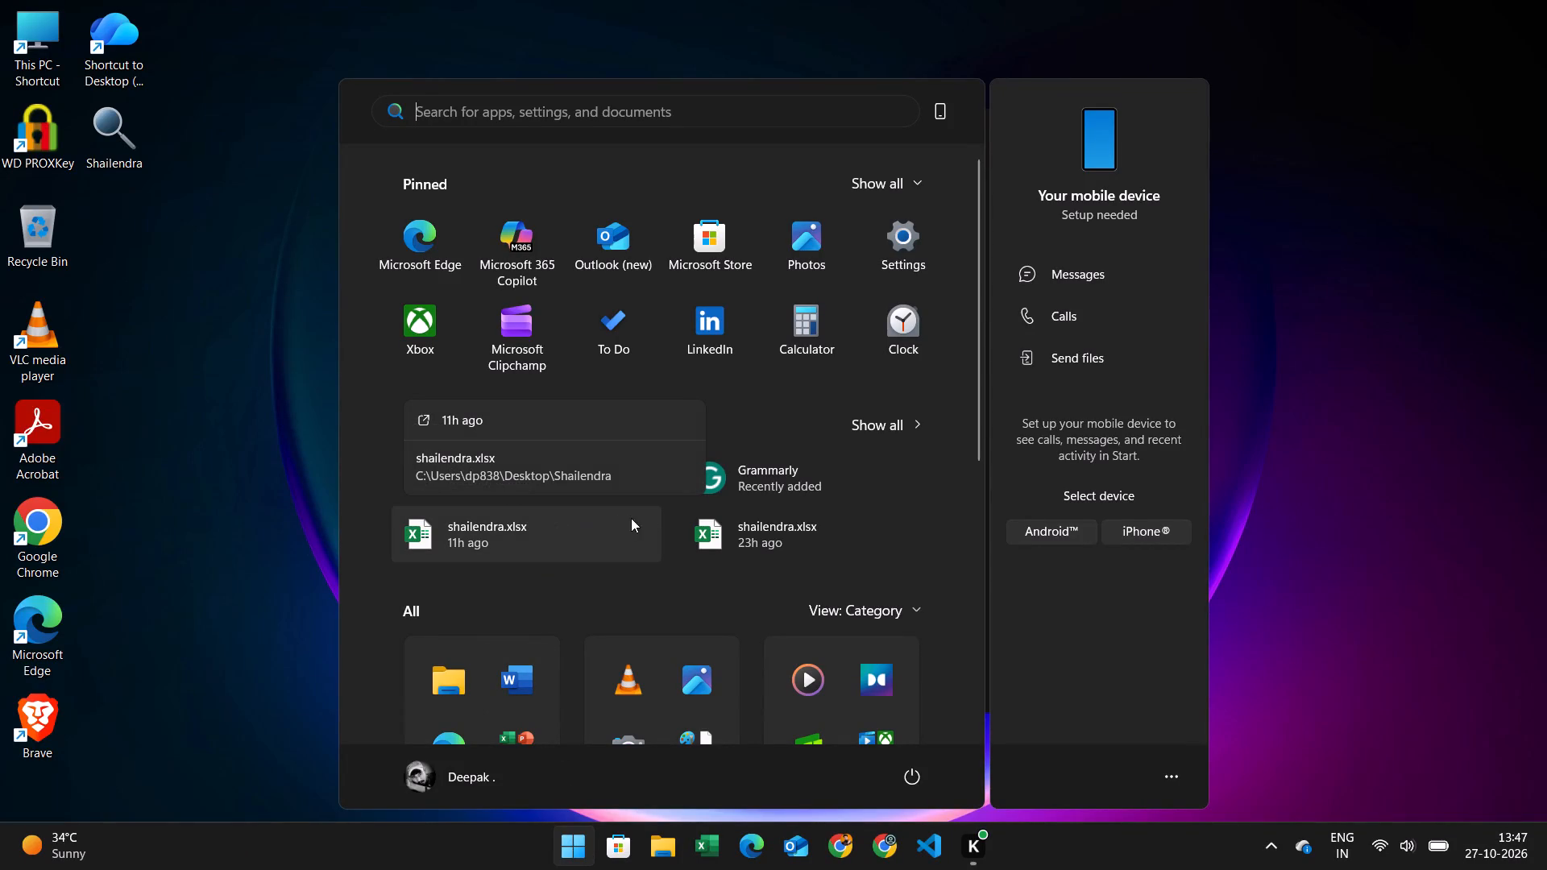
Open the recent workbook shailendra.xlsx stored in the OneDrive Desktop folder.
{"action": "left_click", "coordinate": [720, 532]}
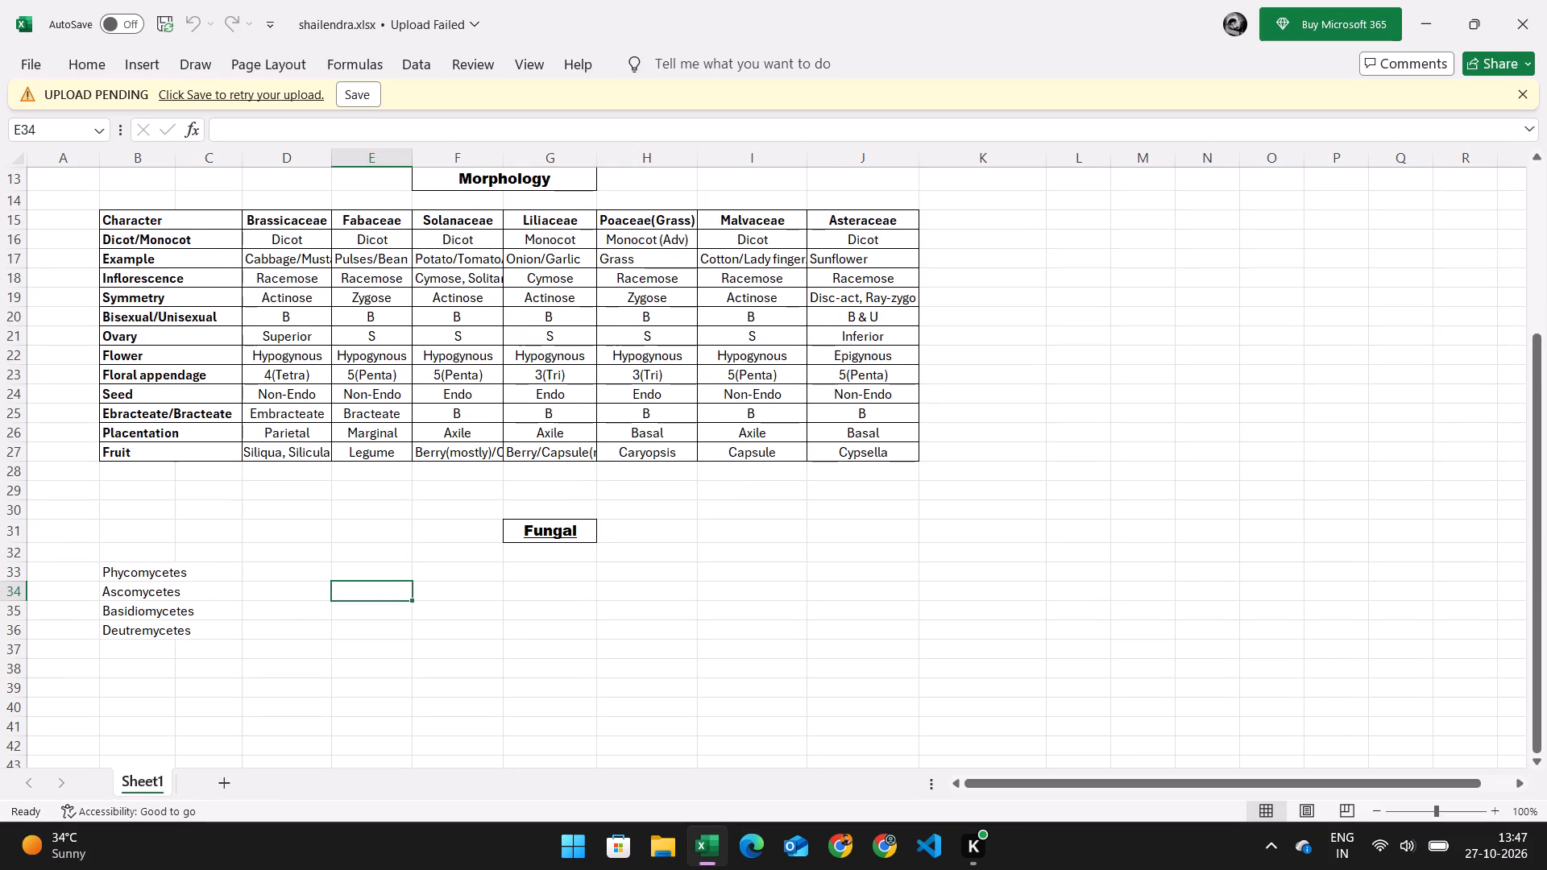
Centre the Sunflower example horizontally in the Asteraceae column of the Morphology table.
{"action": "scroll", "coordinate": [720, 532], "scroll_direction": "up", "scroll_amount": 3}
{"action": "scroll", "coordinate": [720, 532], "scroll_direction": "right", "scroll_amount": 6}
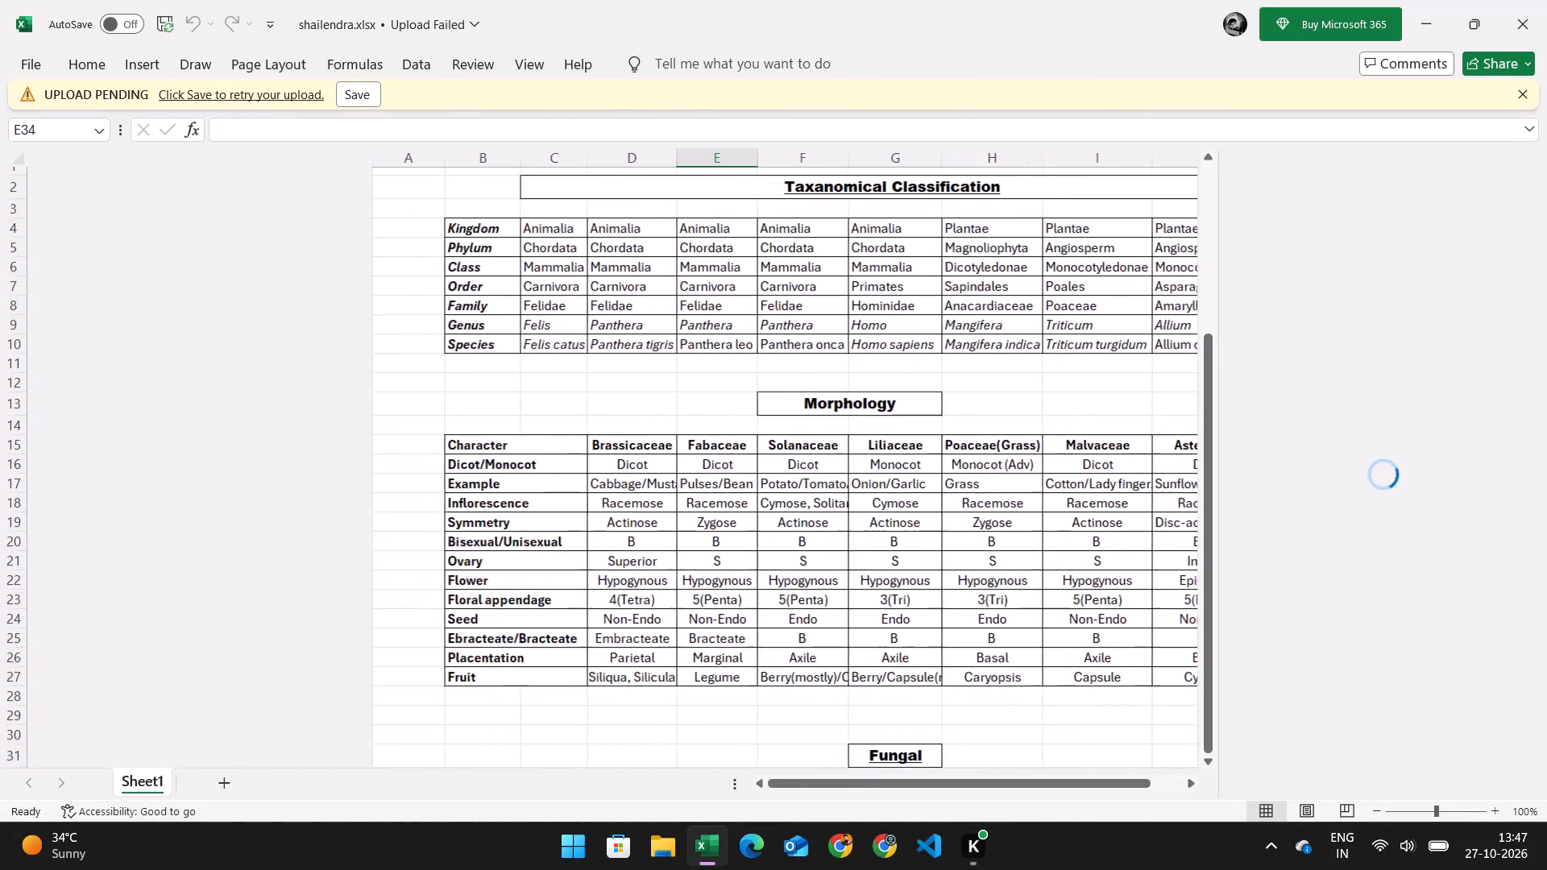
{"action": "scroll", "coordinate": [720, 532], "scroll_direction": "left", "scroll_amount": 3}
{"action": "scroll", "coordinate": [720, 532], "scroll_direction": "right", "scroll_amount": 6}
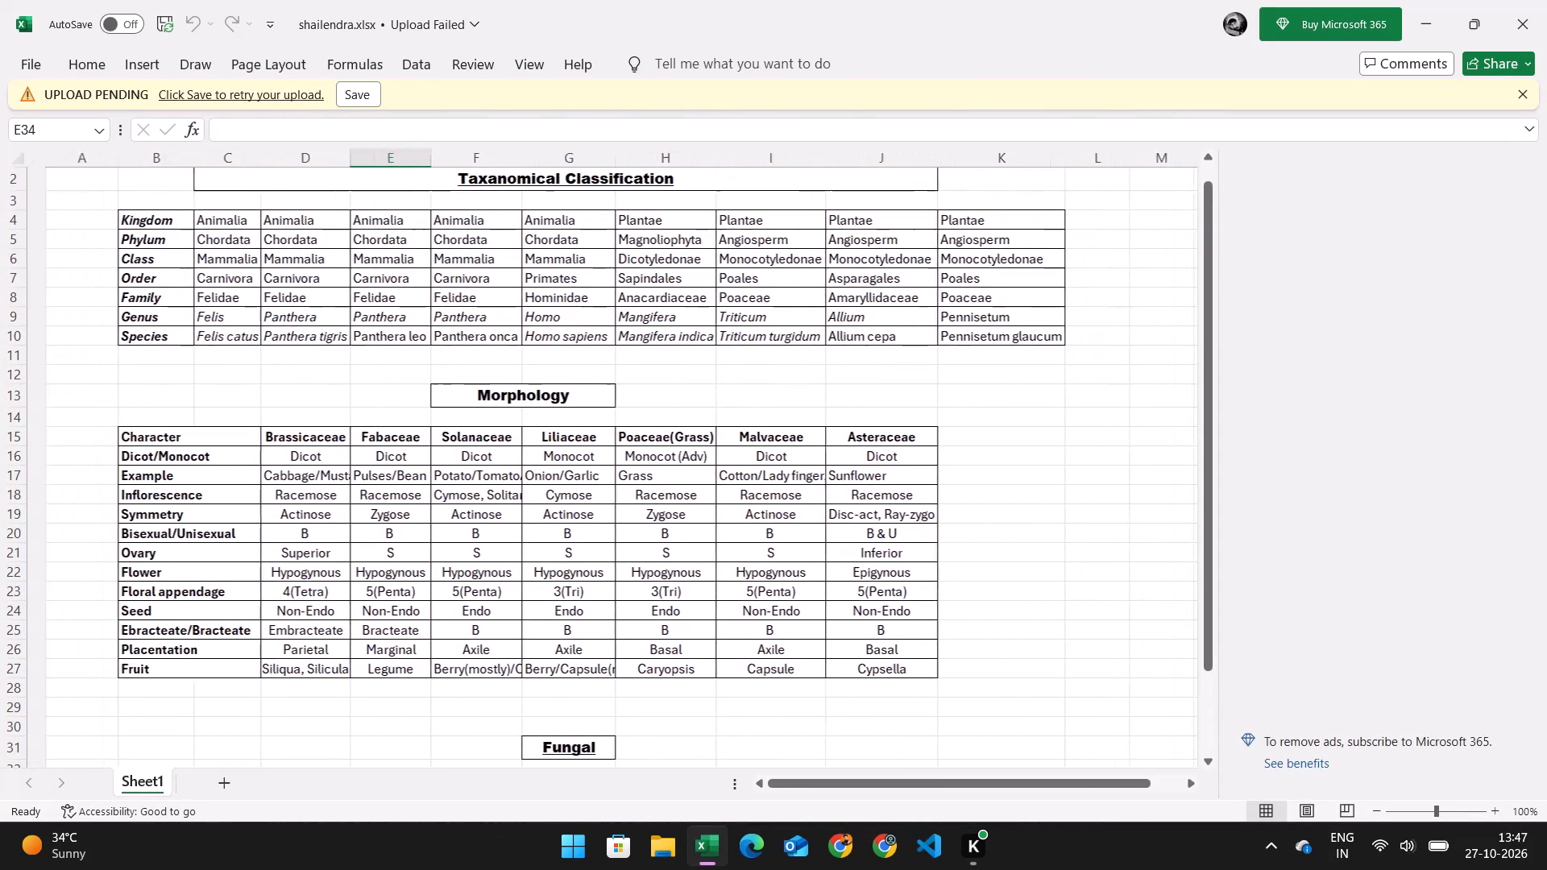
{"action": "scroll", "coordinate": [720, 532], "scroll_direction": "right", "scroll_amount": 3}
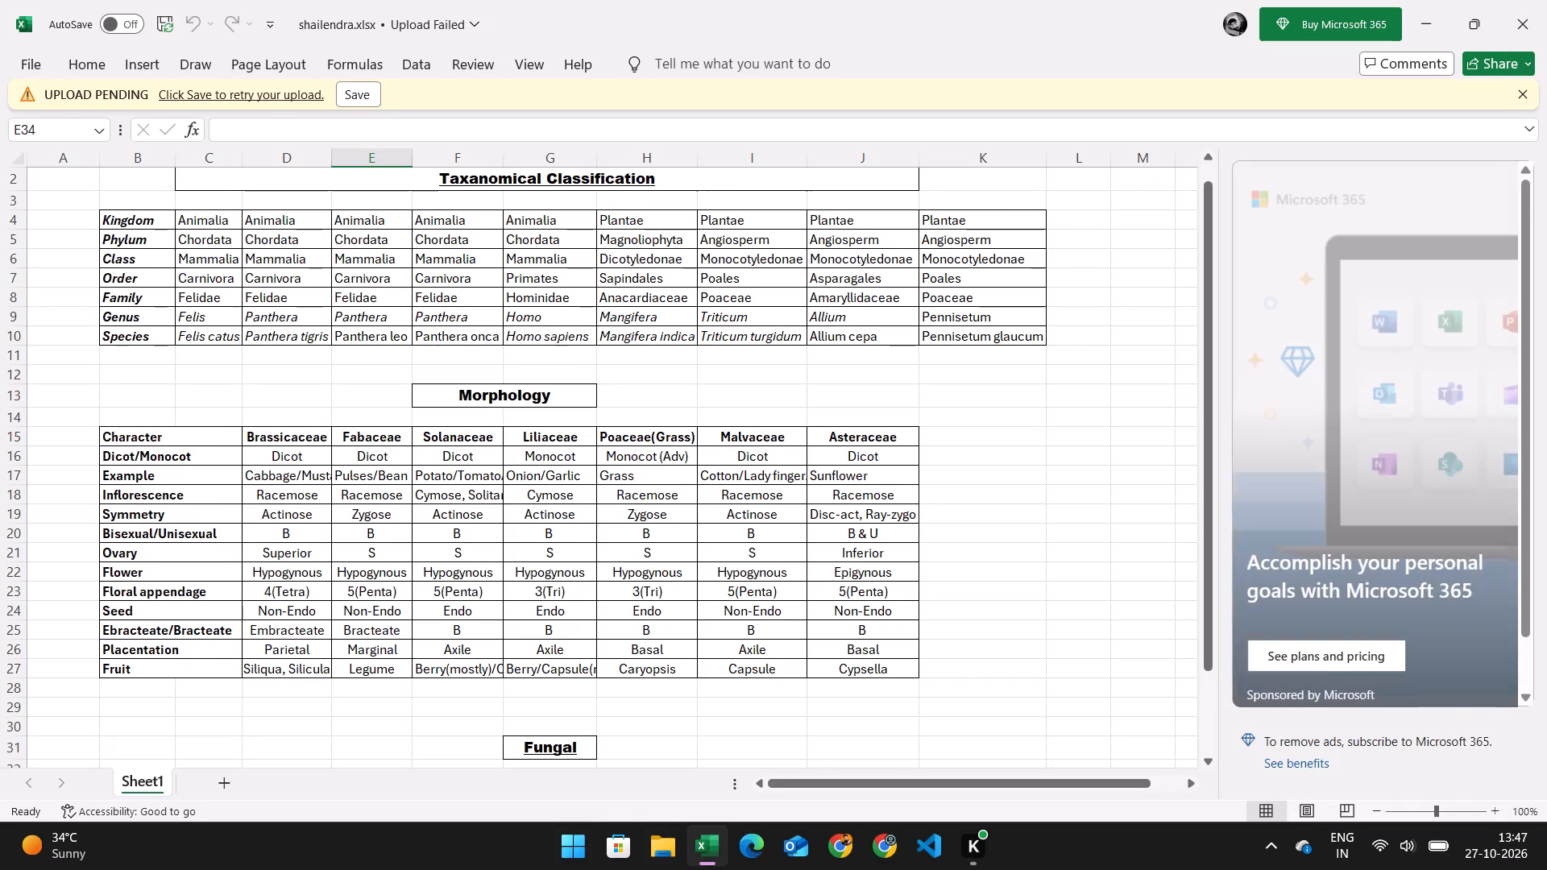
{"action": "left_click", "coordinate": [873, 480]}
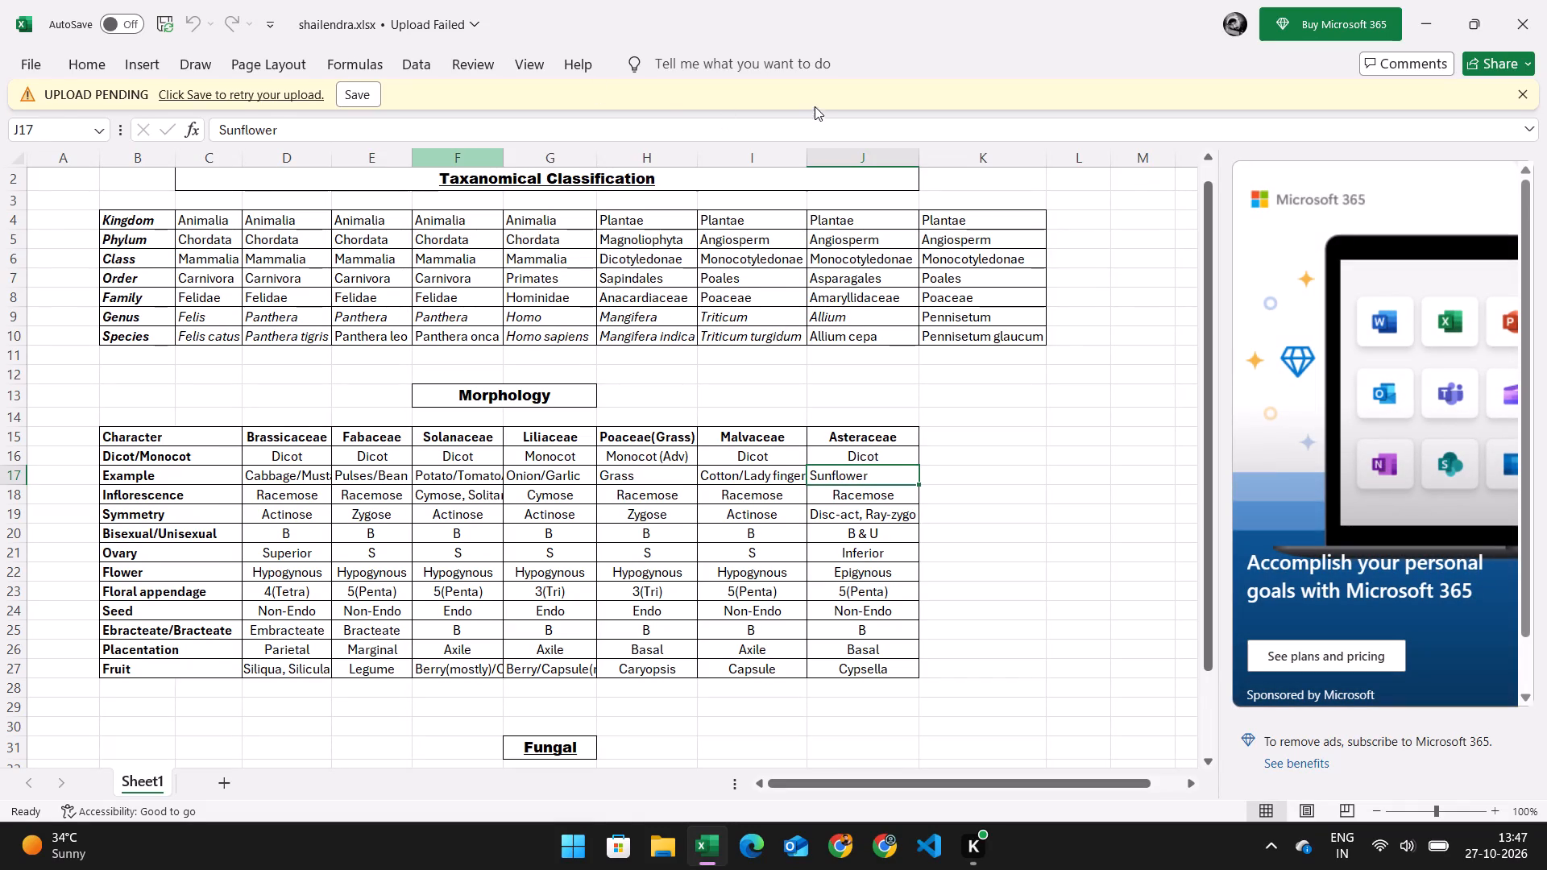
{"action": "left_click", "coordinate": [1529, 101]}
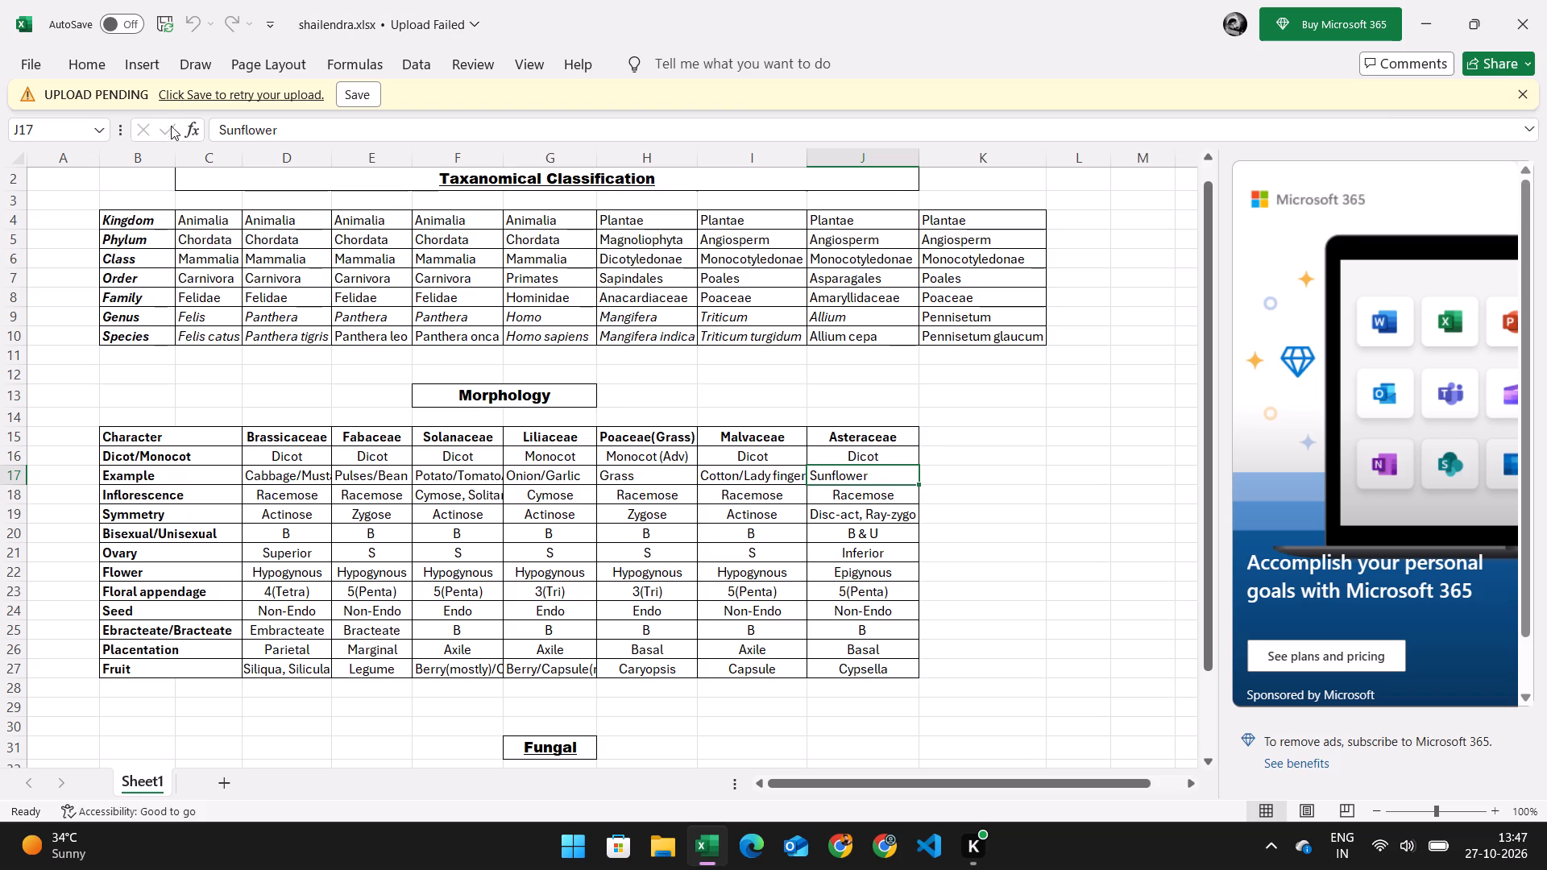
{"action": "left_click", "coordinate": [106, 65]}
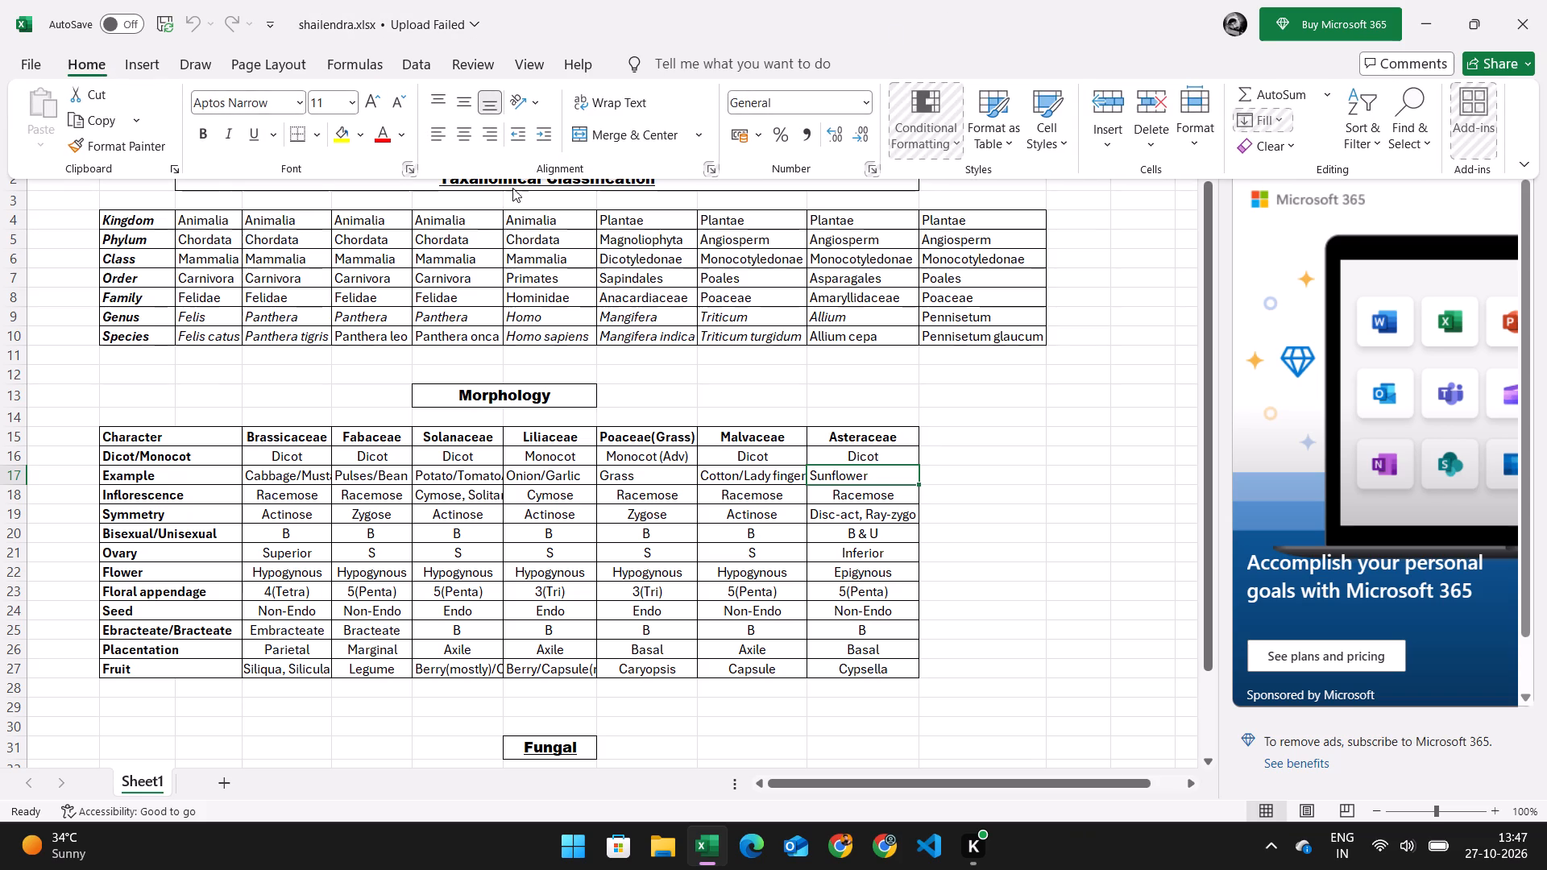
{"action": "left_click", "coordinate": [457, 131]}
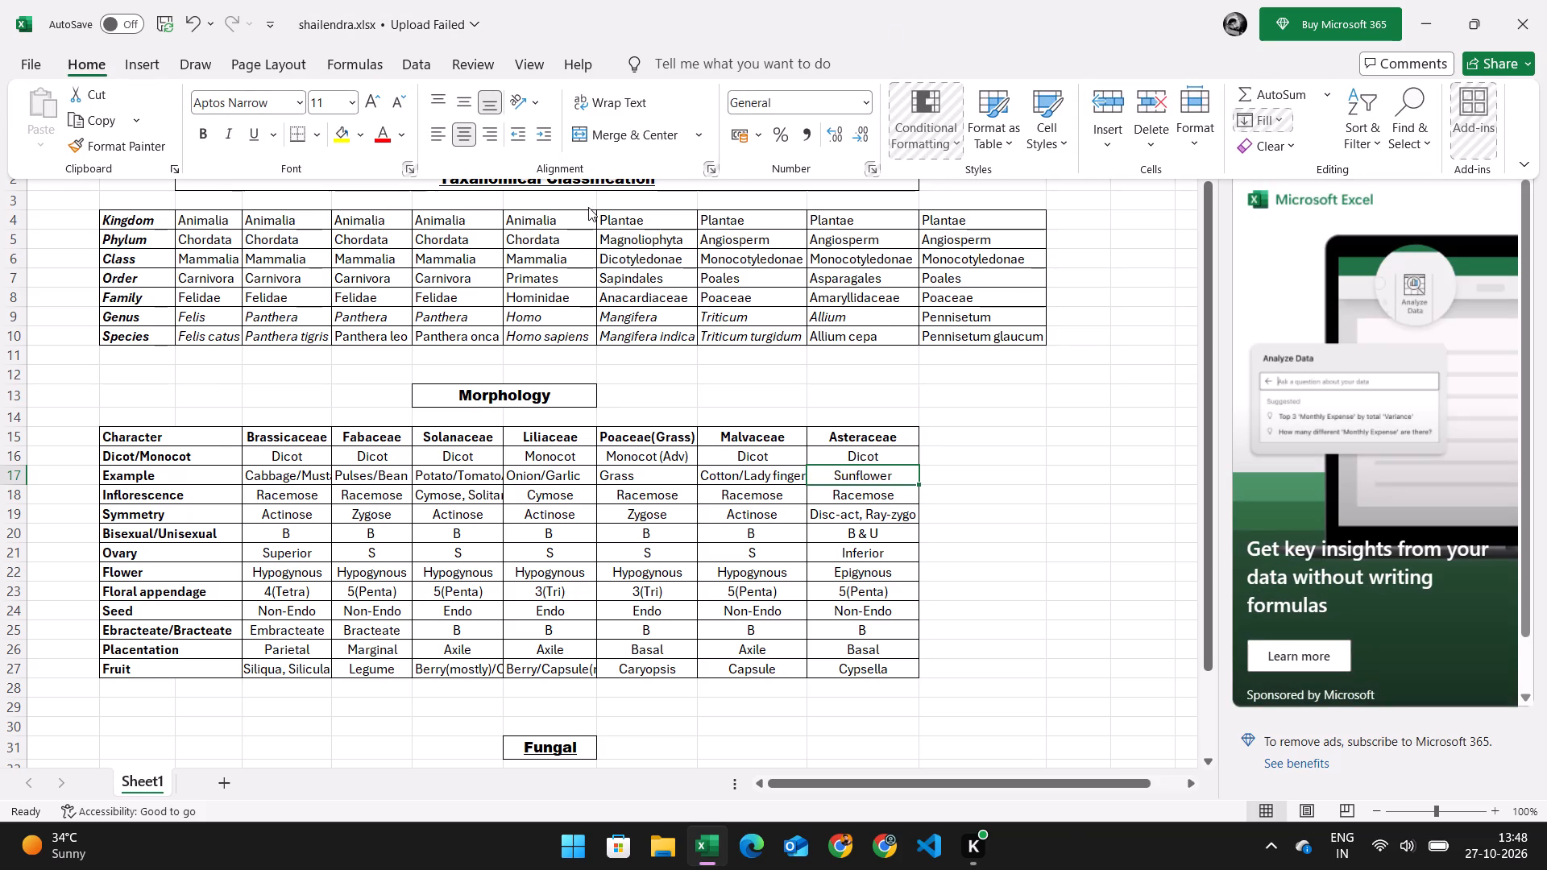
Set the ribbon to always show and centre the Grass example in the Poaceae(Grass) column of the Morphology table.
{"action": "left_click", "coordinate": [662, 477]}
{"action": "left_click", "coordinate": [662, 477]}
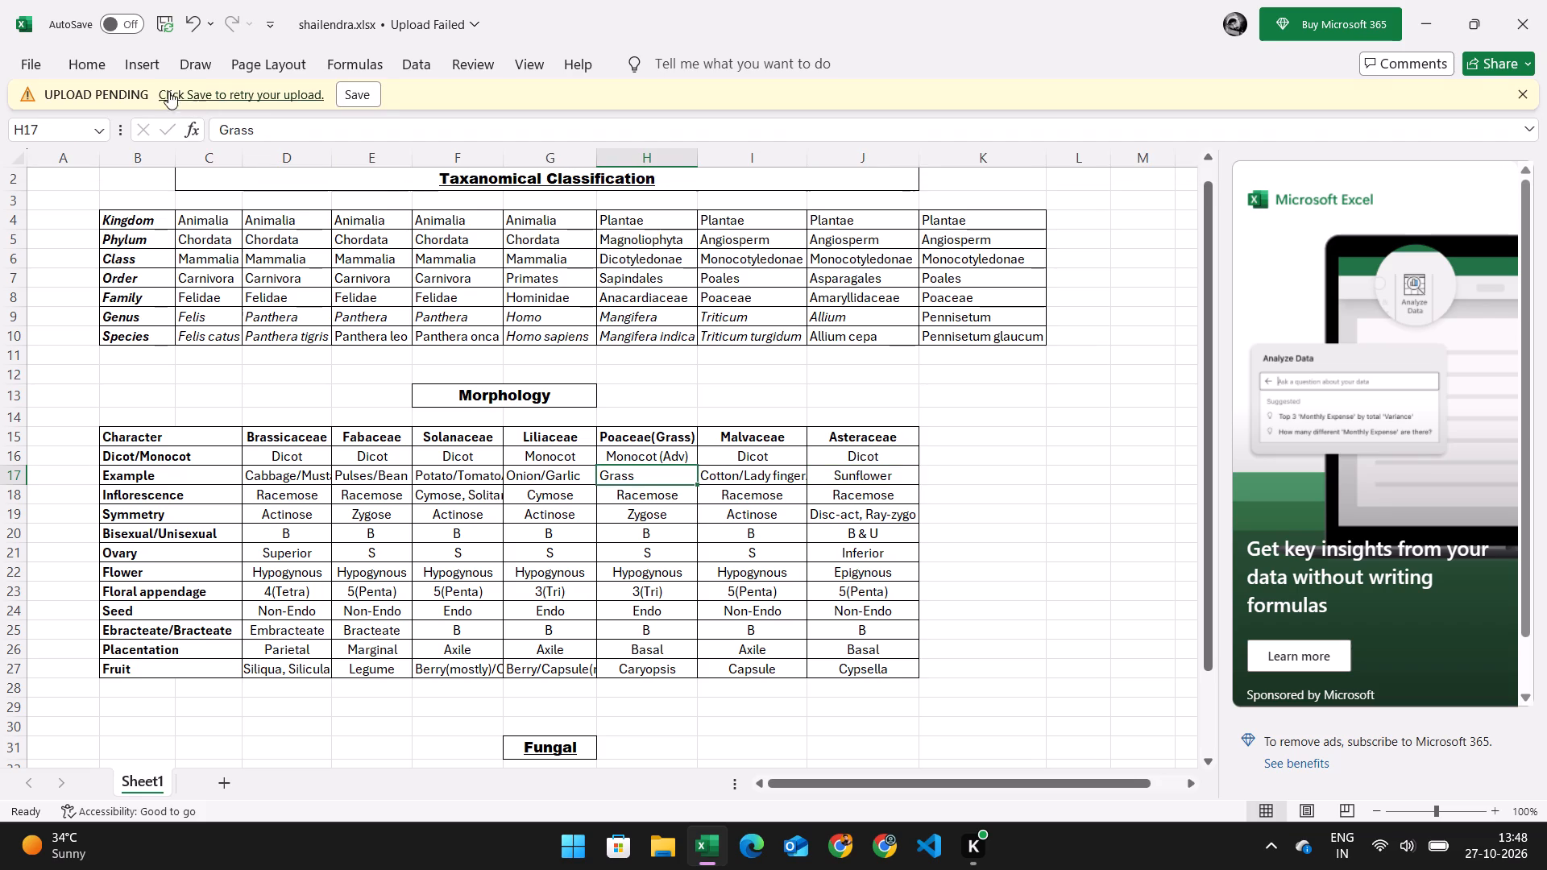
{"action": "left_click", "coordinate": [85, 71]}
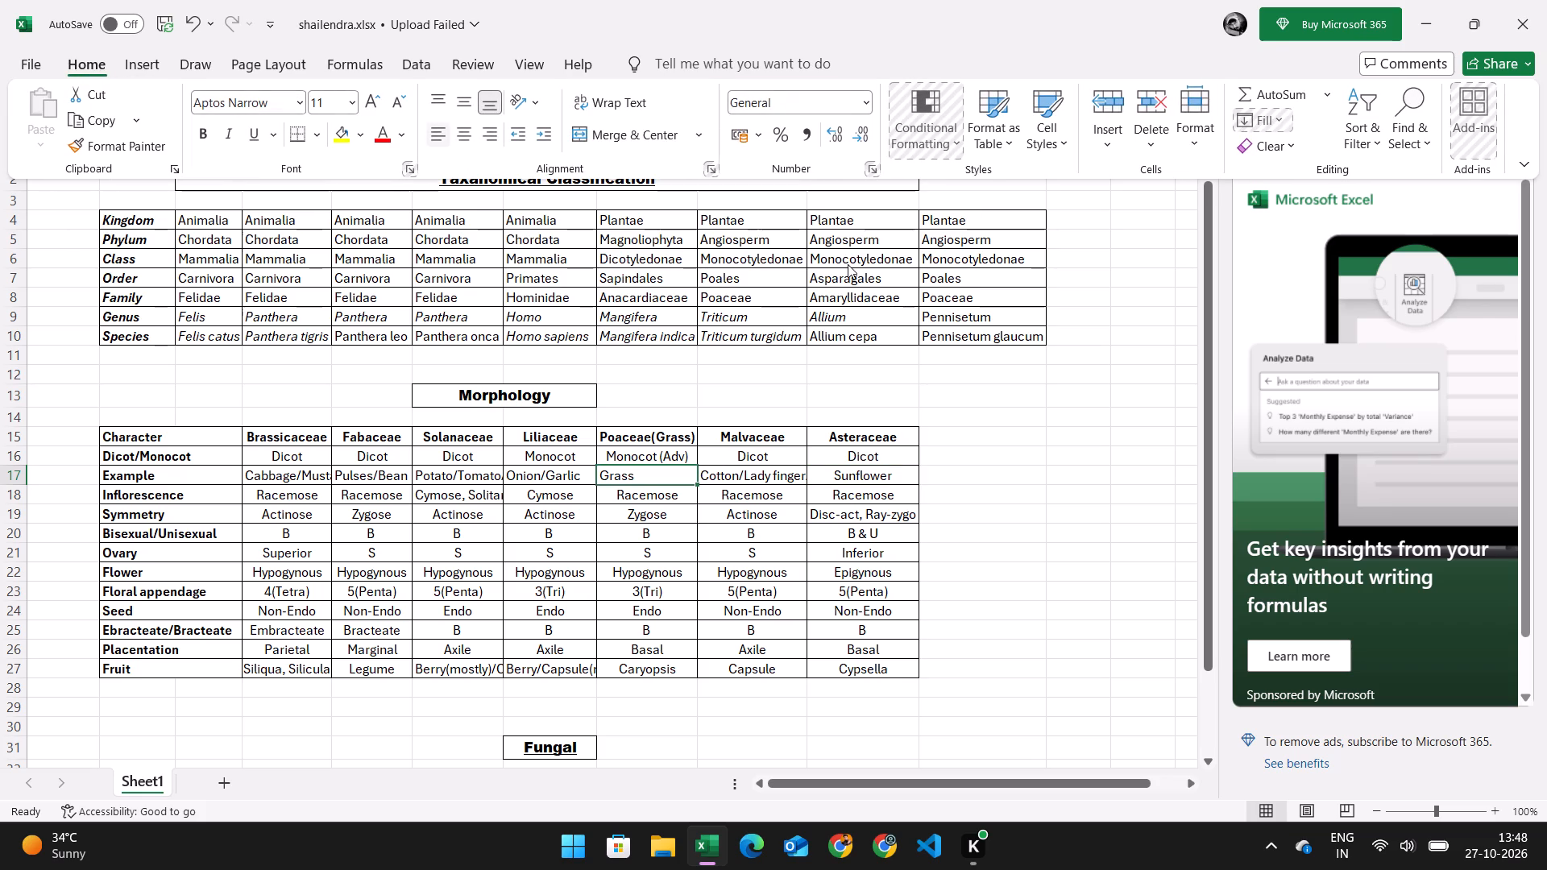
{"action": "left_click", "coordinate": [1532, 169]}
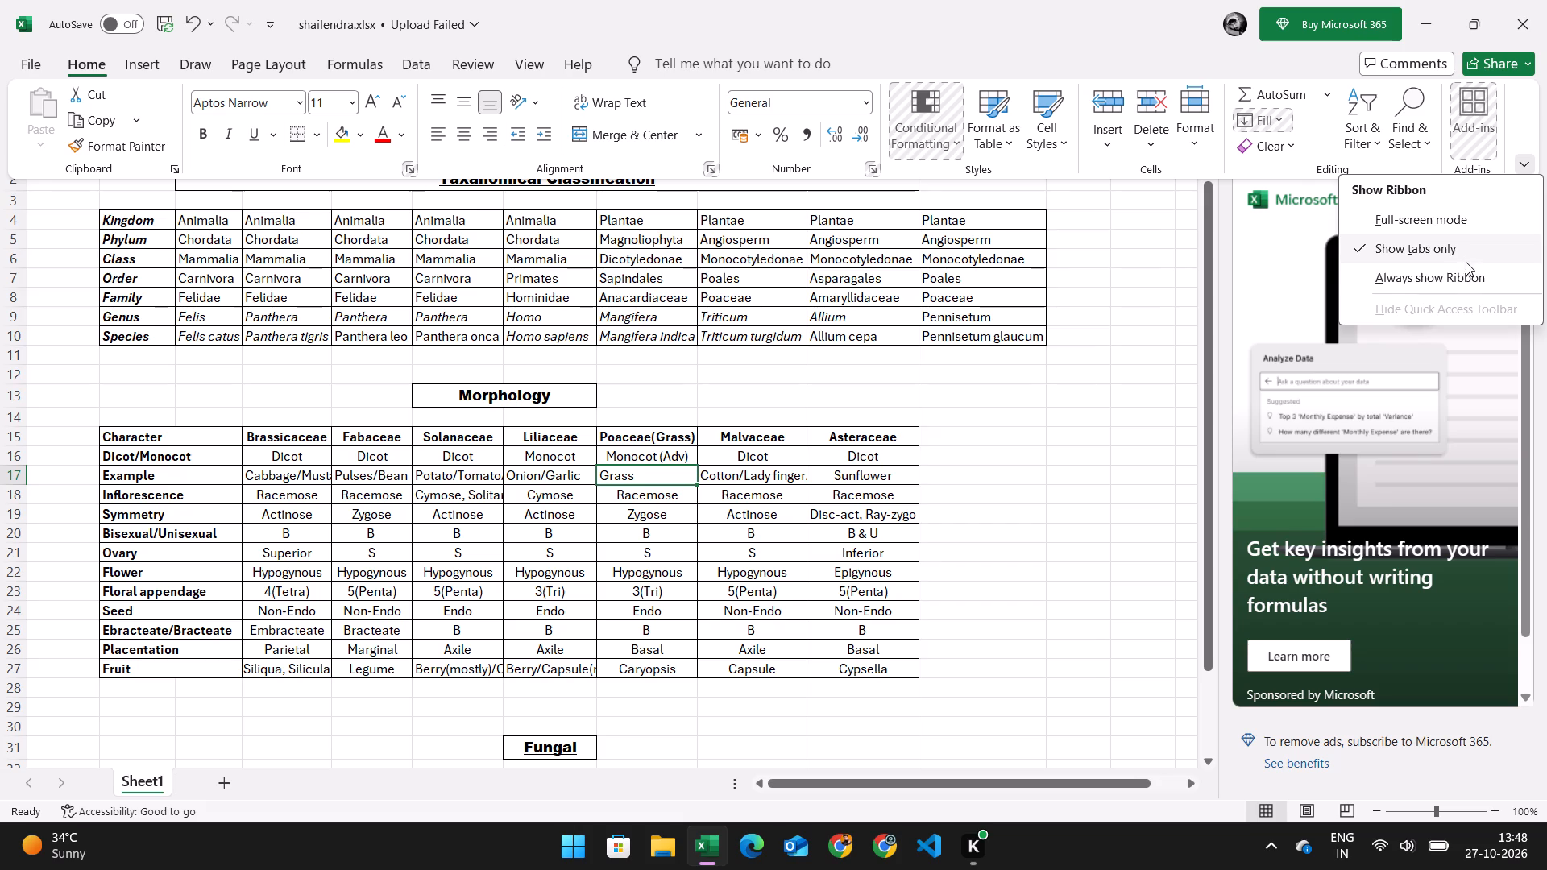
{"action": "left_click", "coordinate": [1468, 267]}
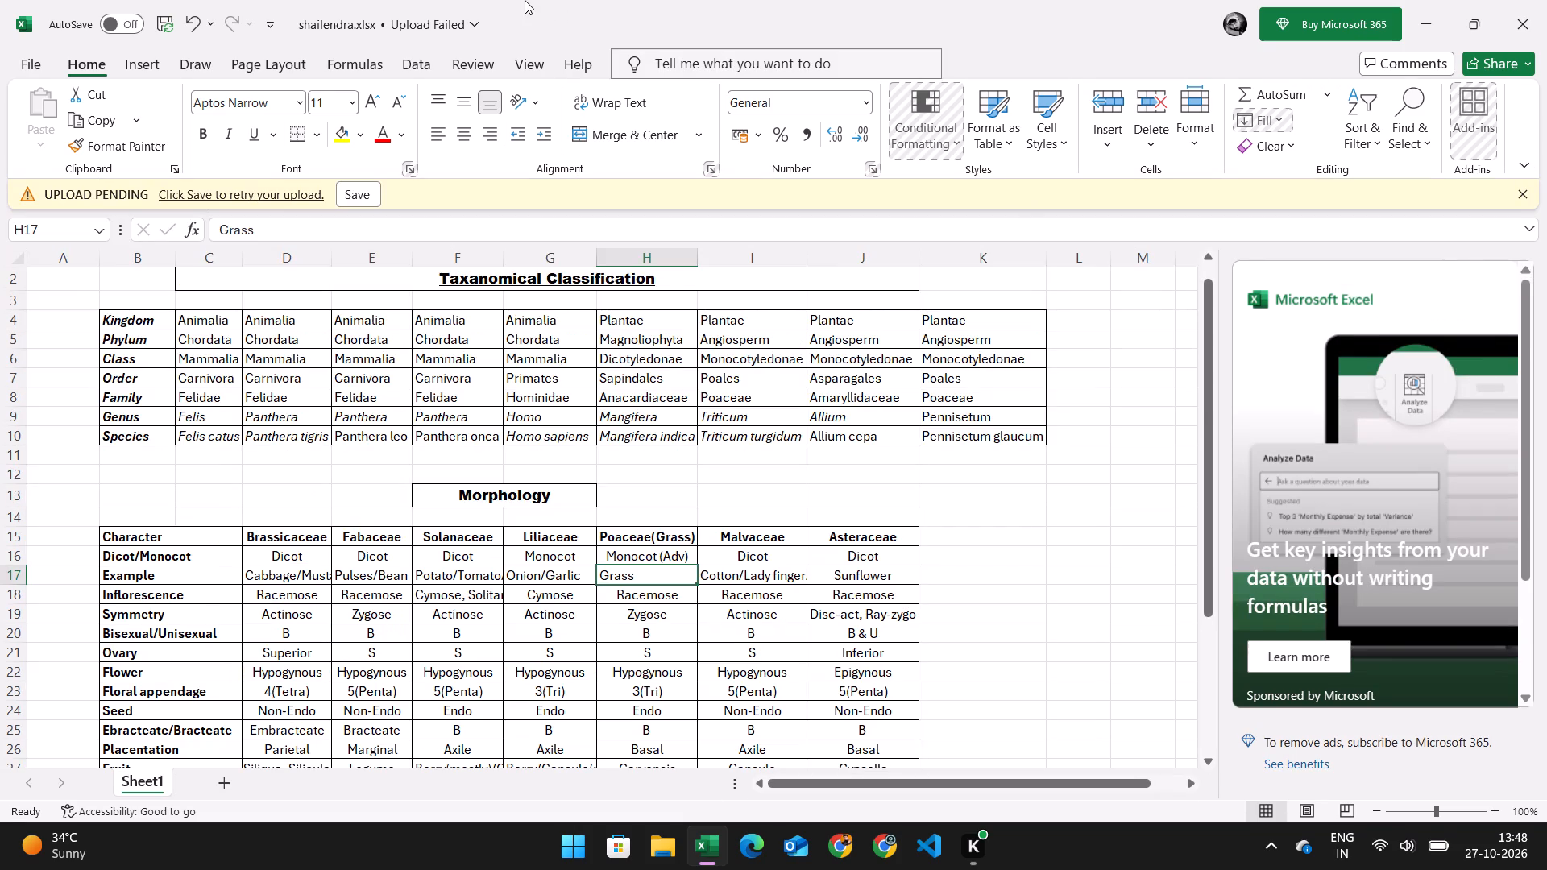
{"action": "left_click", "coordinate": [471, 139]}
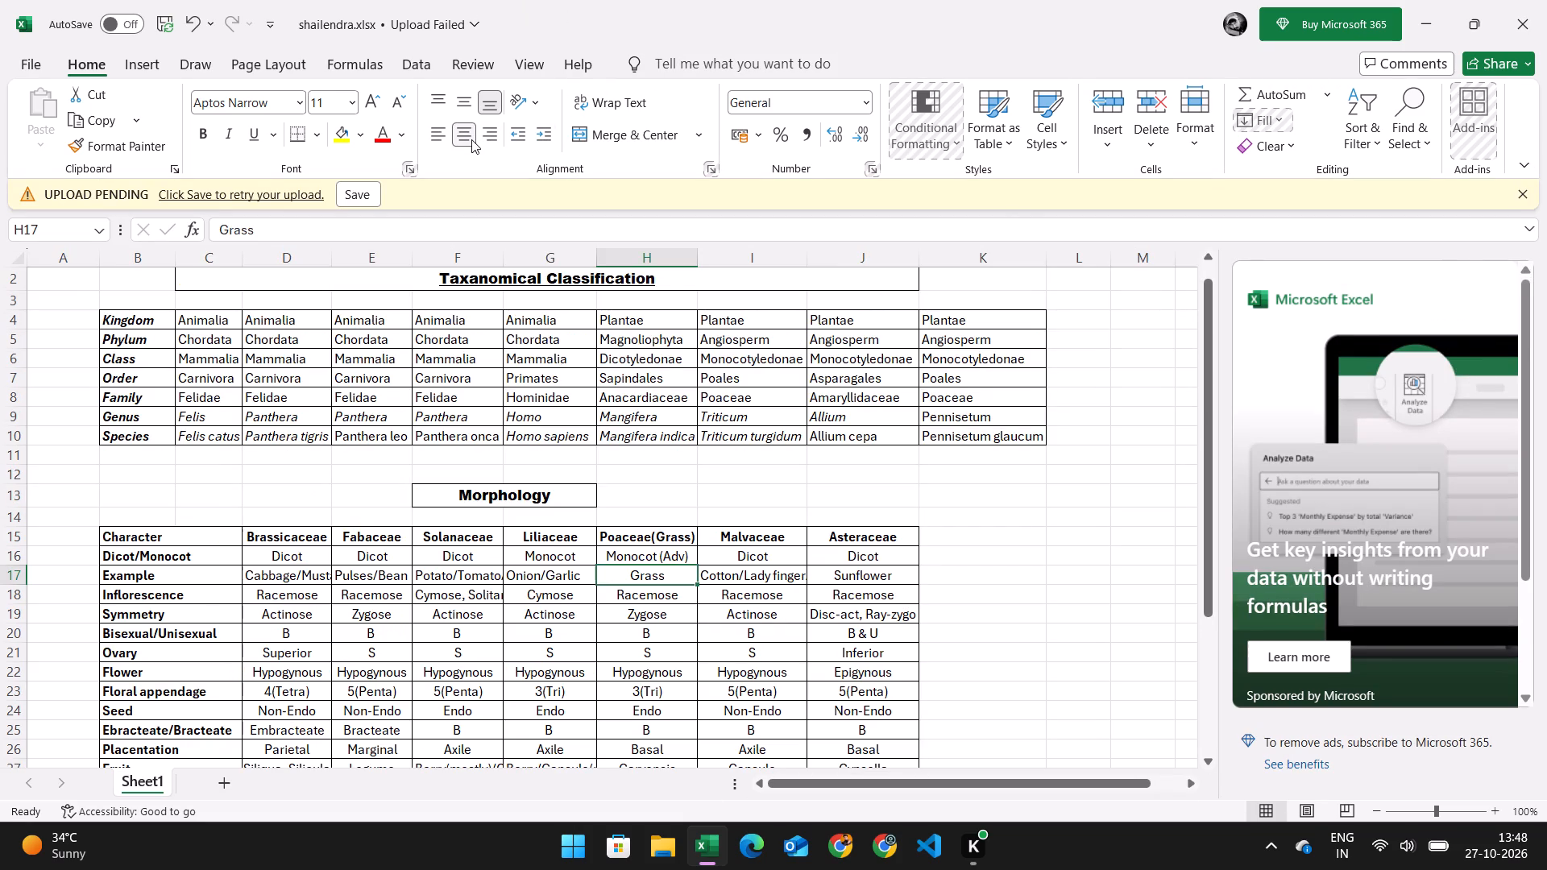
Make the four class labels under the Fungal heading bold, from Phycomycetes to Deutremycetes.
{"action": "scroll", "coordinate": [727, 518], "scroll_direction": "down", "scroll_amount": 1}
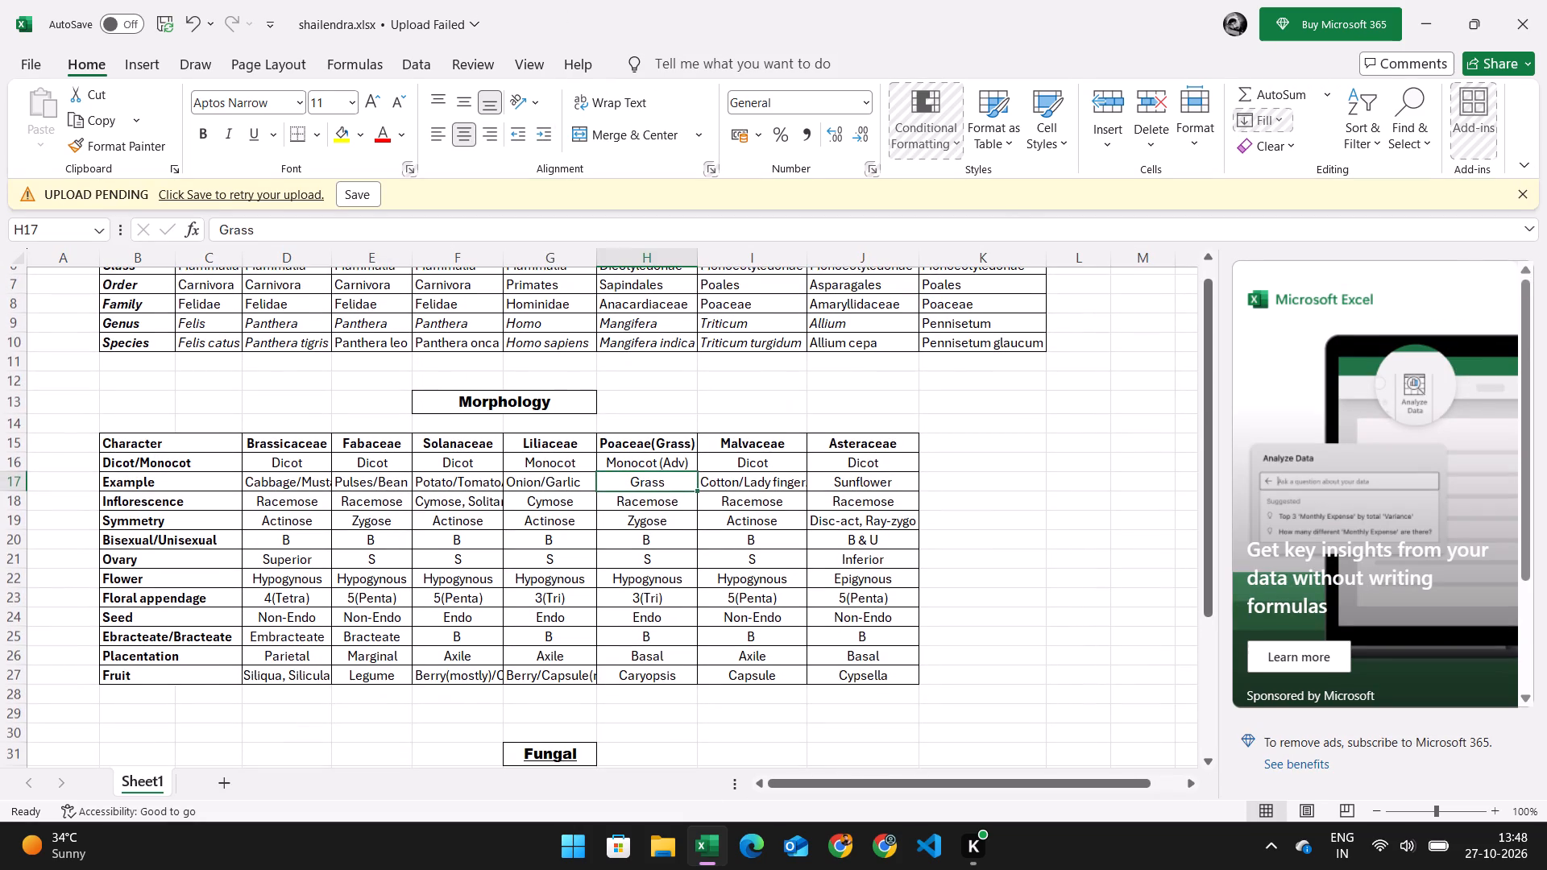
{"action": "scroll", "coordinate": [727, 518], "scroll_direction": "down", "scroll_amount": 3}
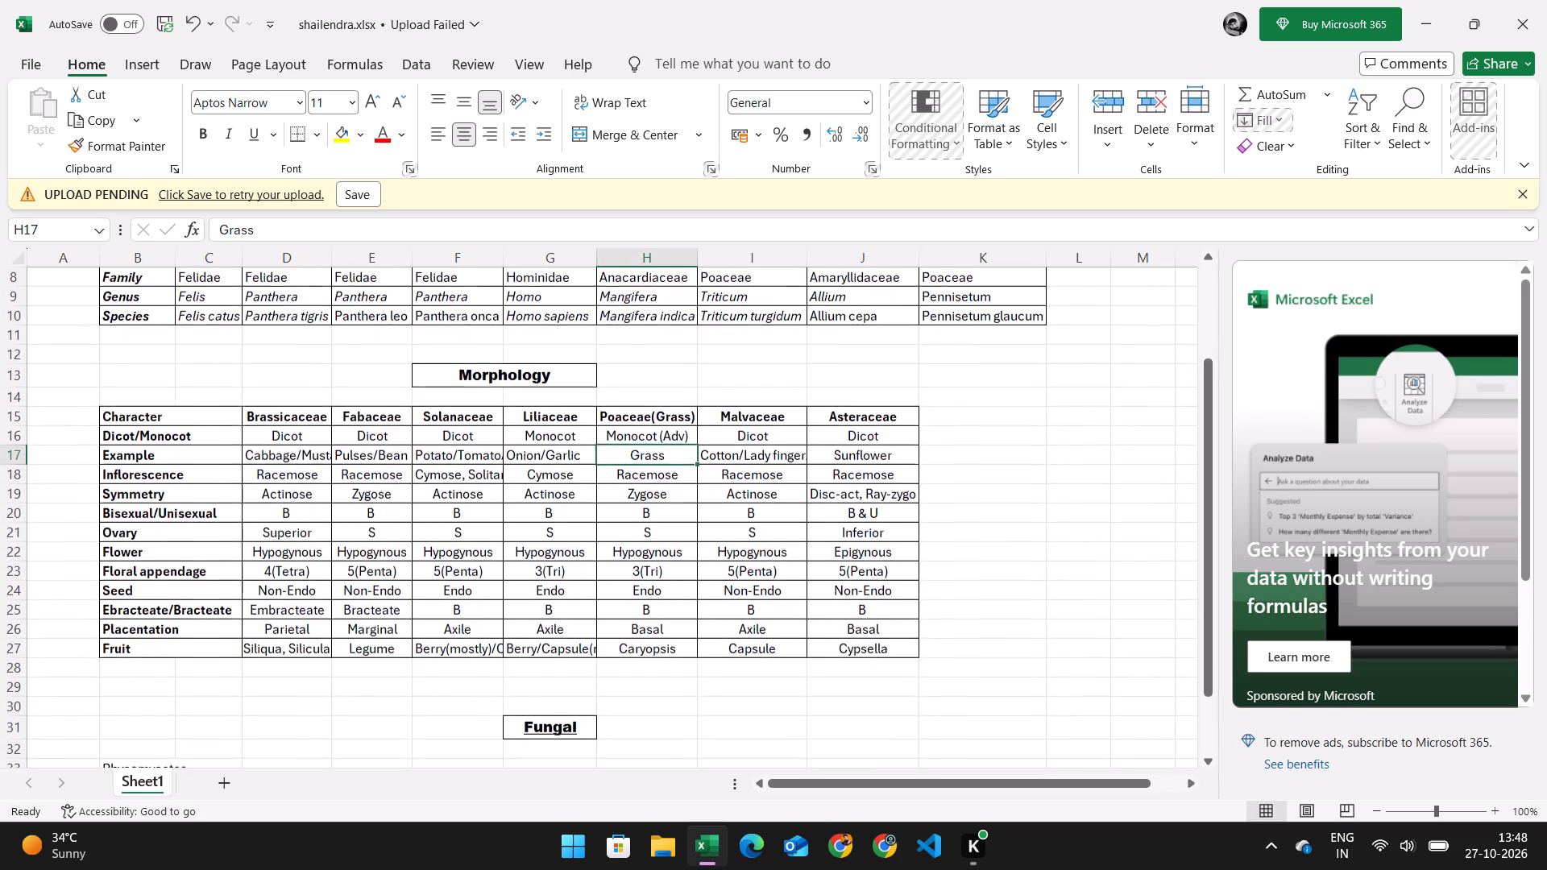
{"action": "scroll", "coordinate": [727, 518], "scroll_direction": "down", "scroll_amount": 3}
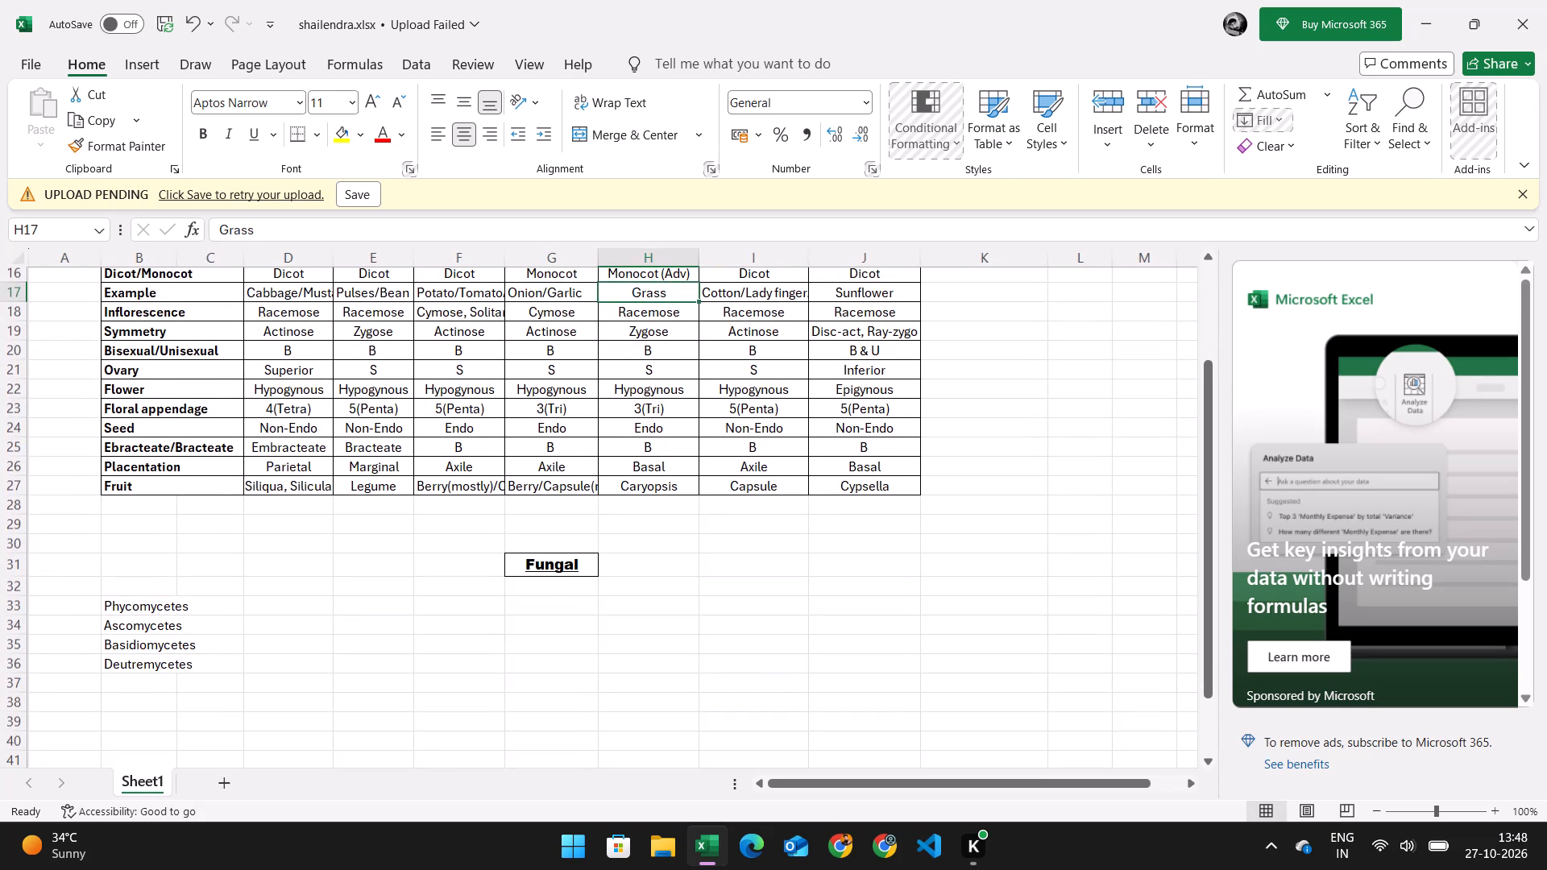
{"action": "scroll", "coordinate": [727, 518], "scroll_direction": "down", "scroll_amount": 2}
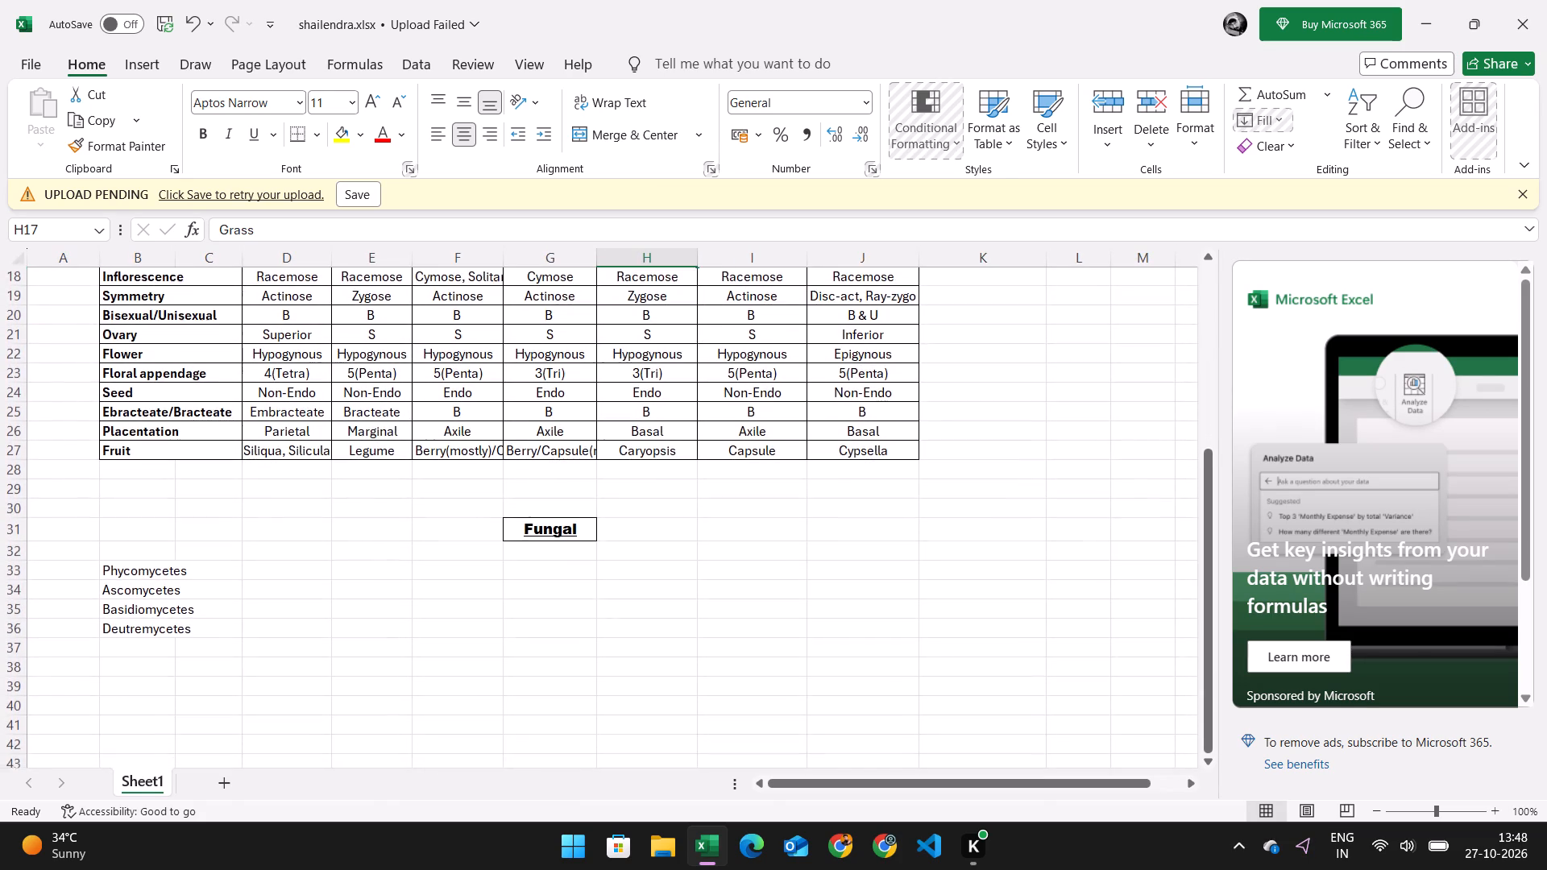
{"action": "scroll", "coordinate": [727, 518], "scroll_direction": "down", "scroll_amount": 1}
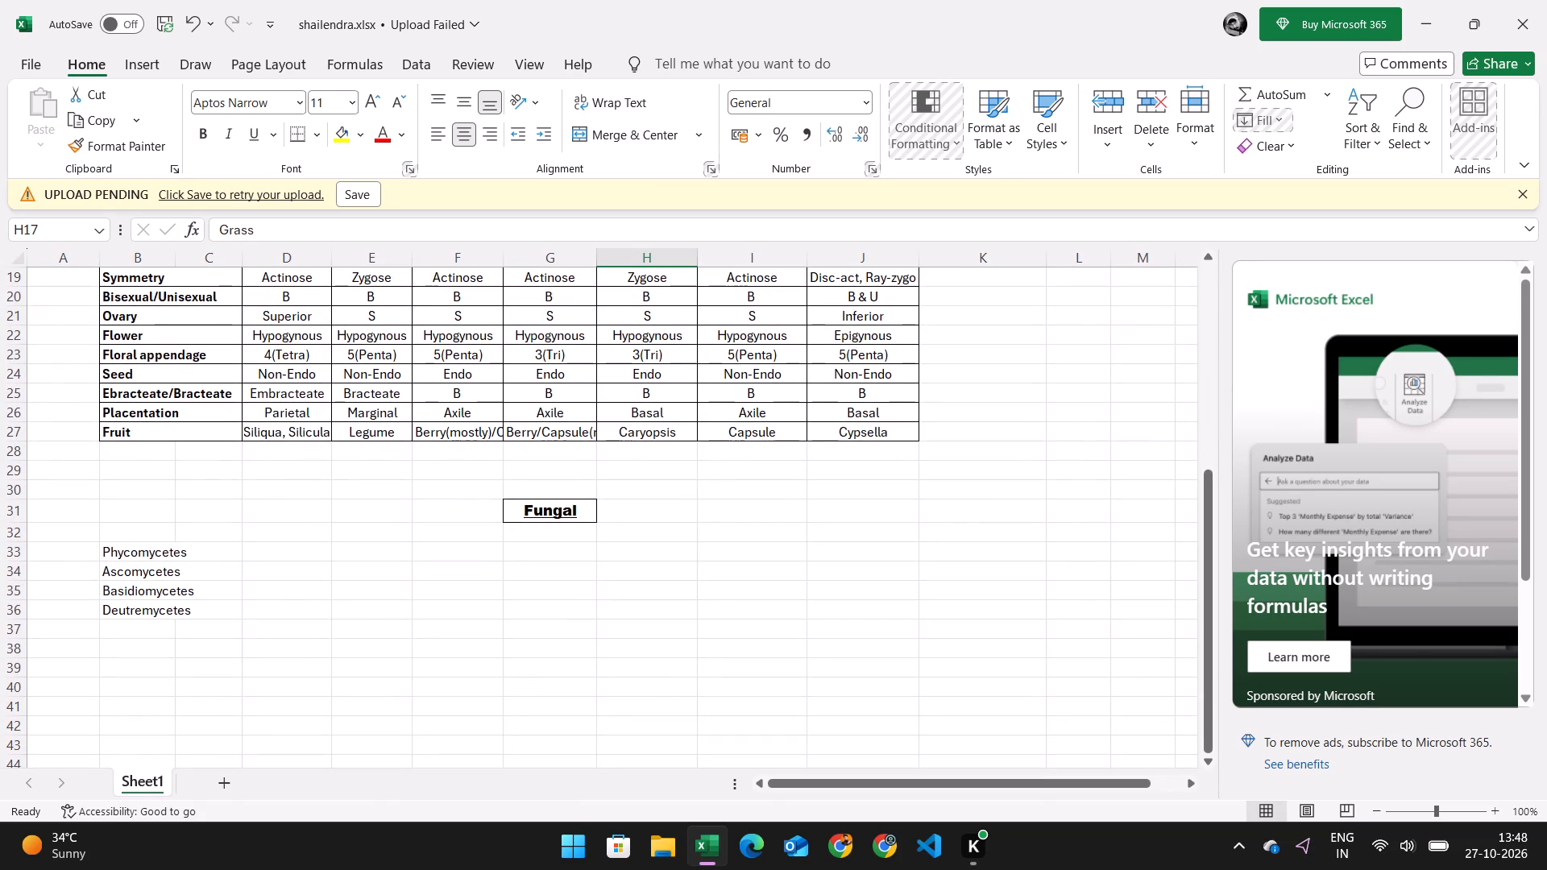
{"action": "left_click", "coordinate": [265, 548]}
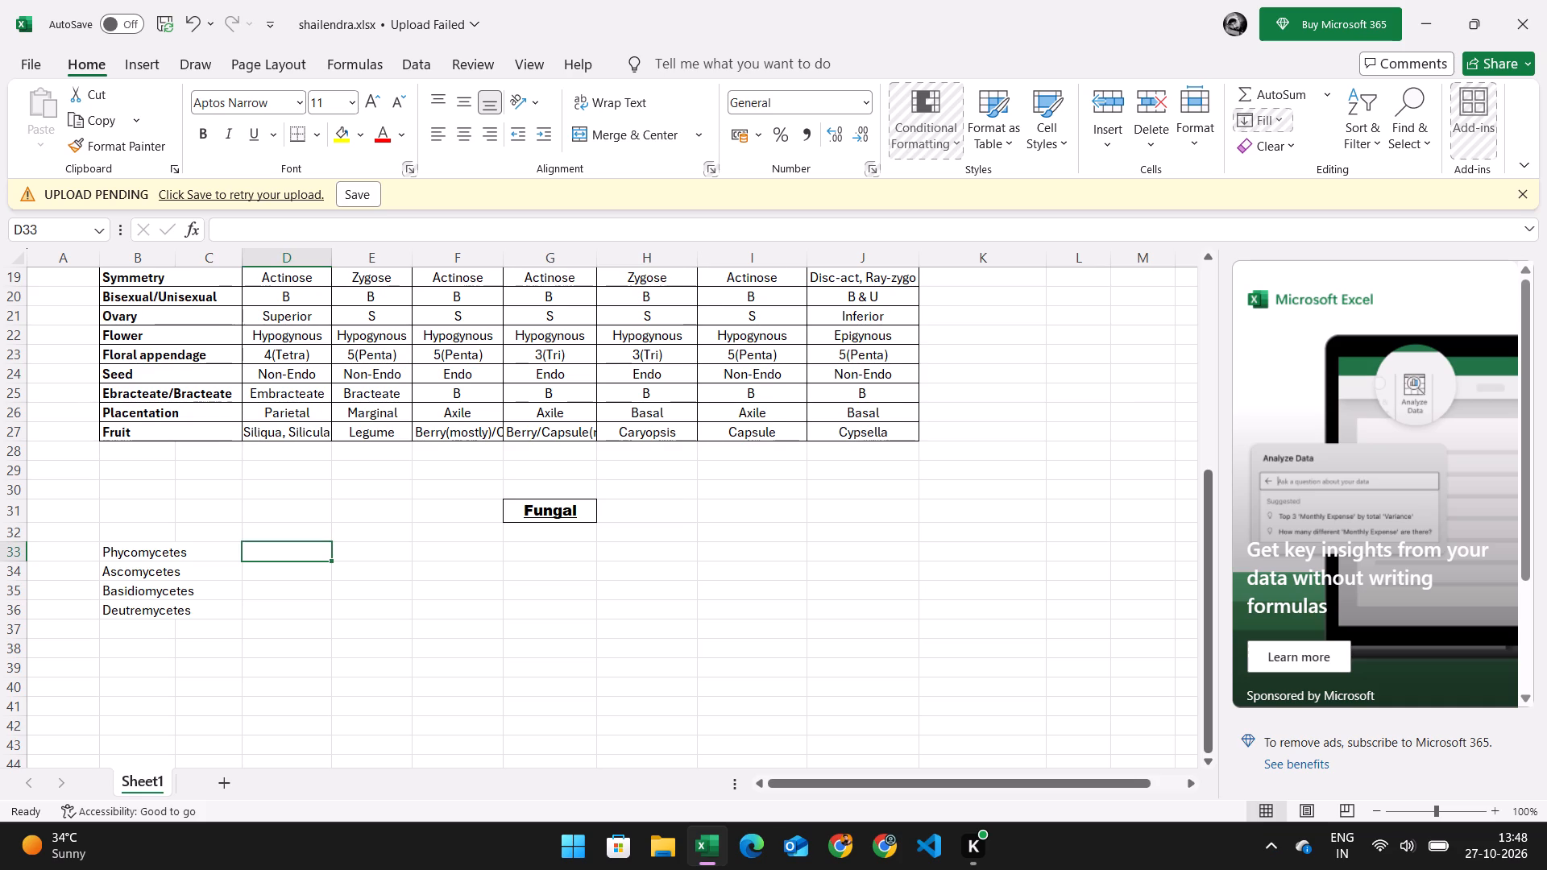
{"action": "scroll", "coordinate": [265, 548], "scroll_direction": "up", "scroll_amount": 4}
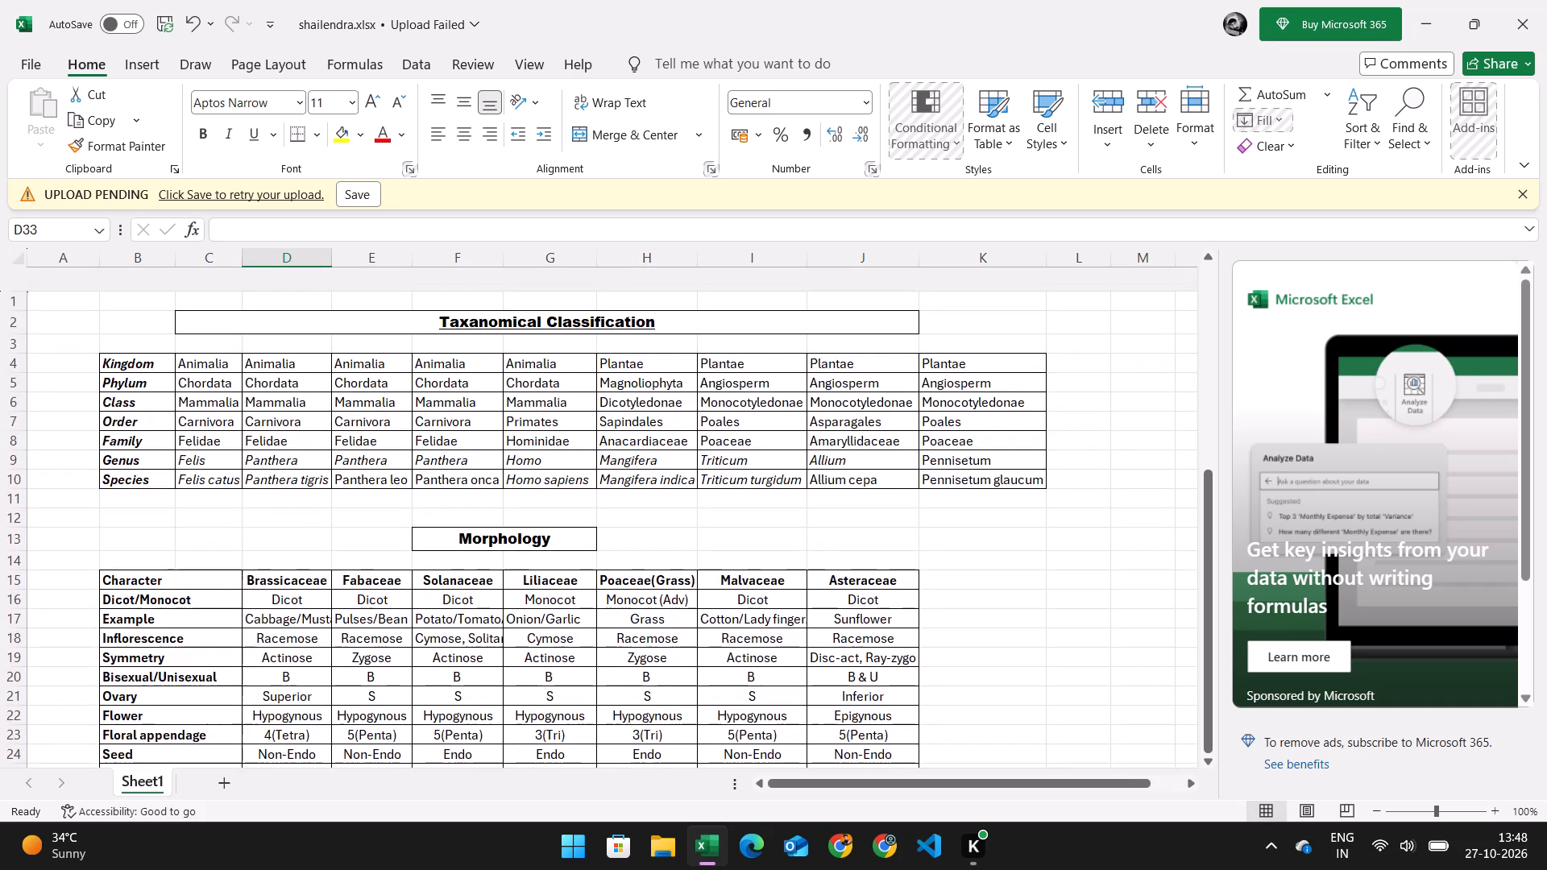
{"action": "scroll", "coordinate": [265, 548], "scroll_direction": "down", "scroll_amount": 2}
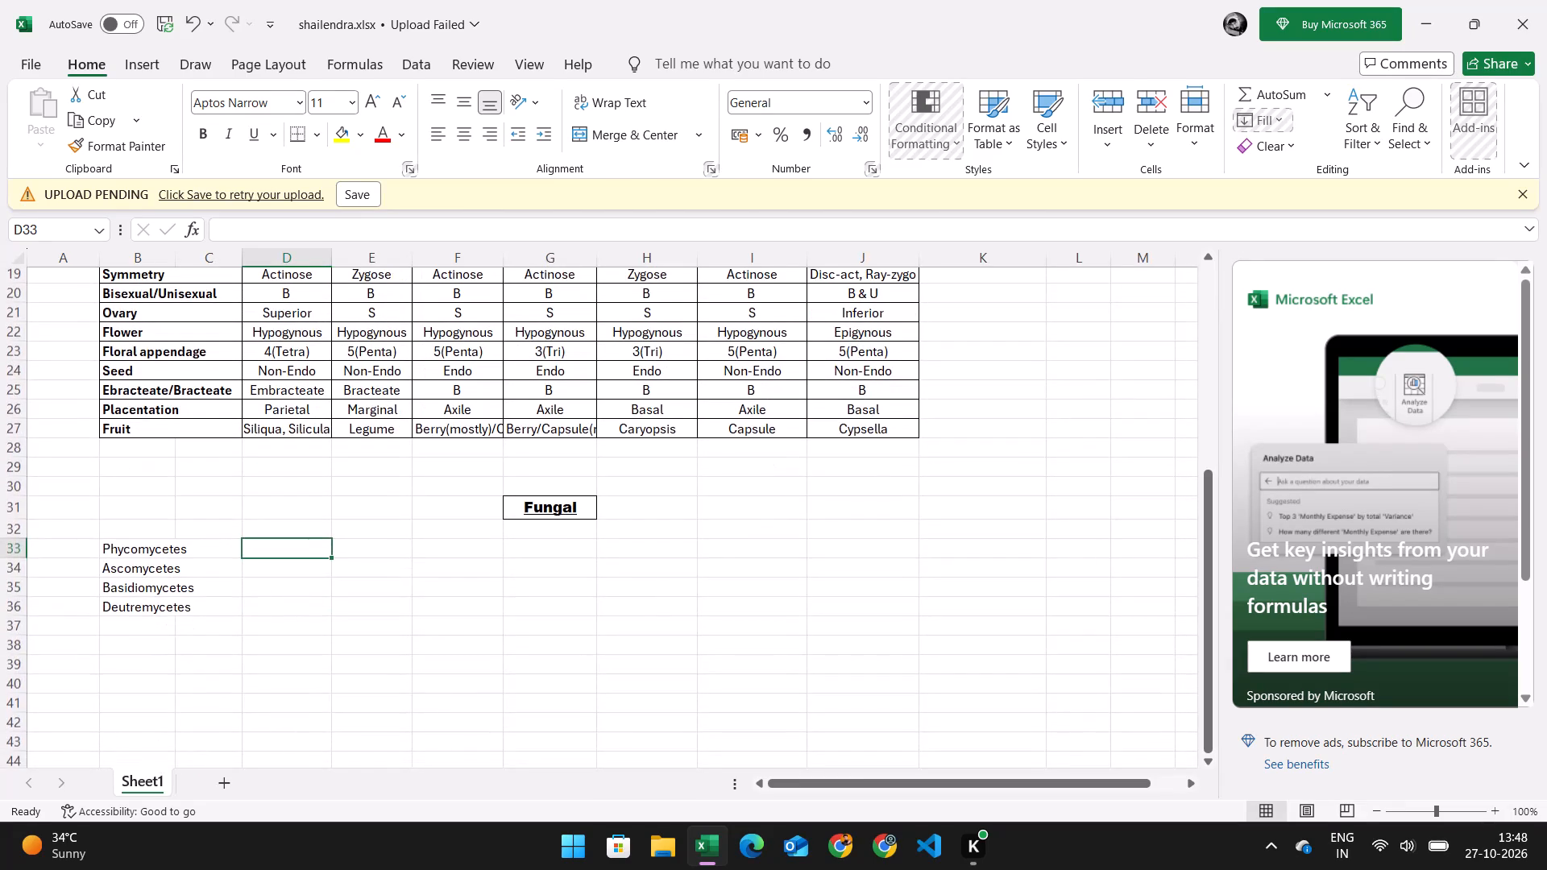
{"action": "scroll", "coordinate": [265, 548], "scroll_direction": "down", "scroll_amount": 1}
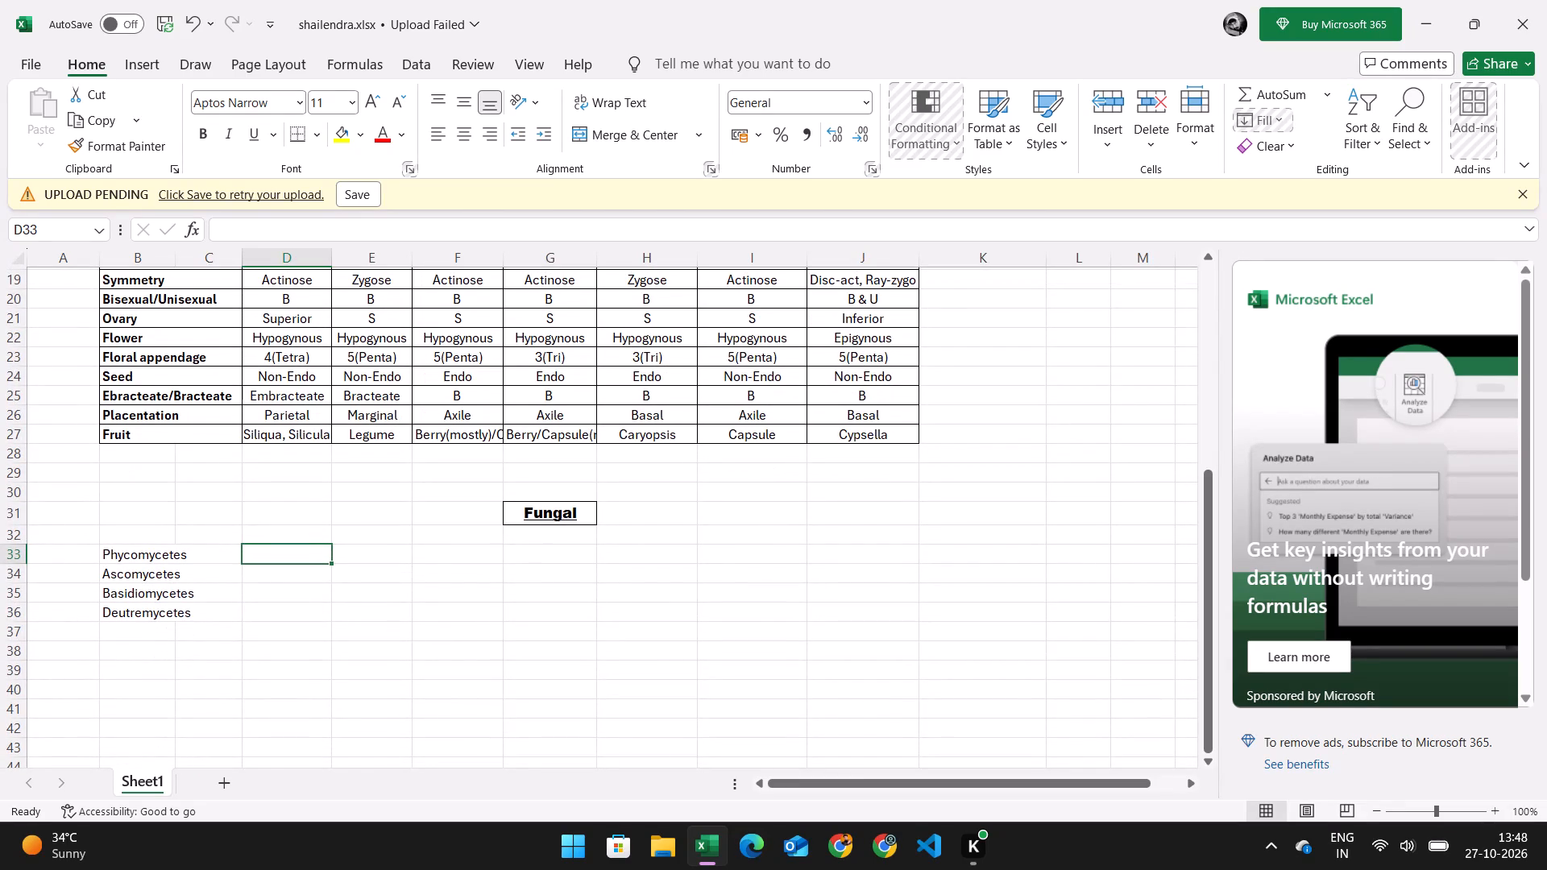
{"action": "left_click_drag", "start_coordinate": [149, 548], "coordinate": [178, 605]}
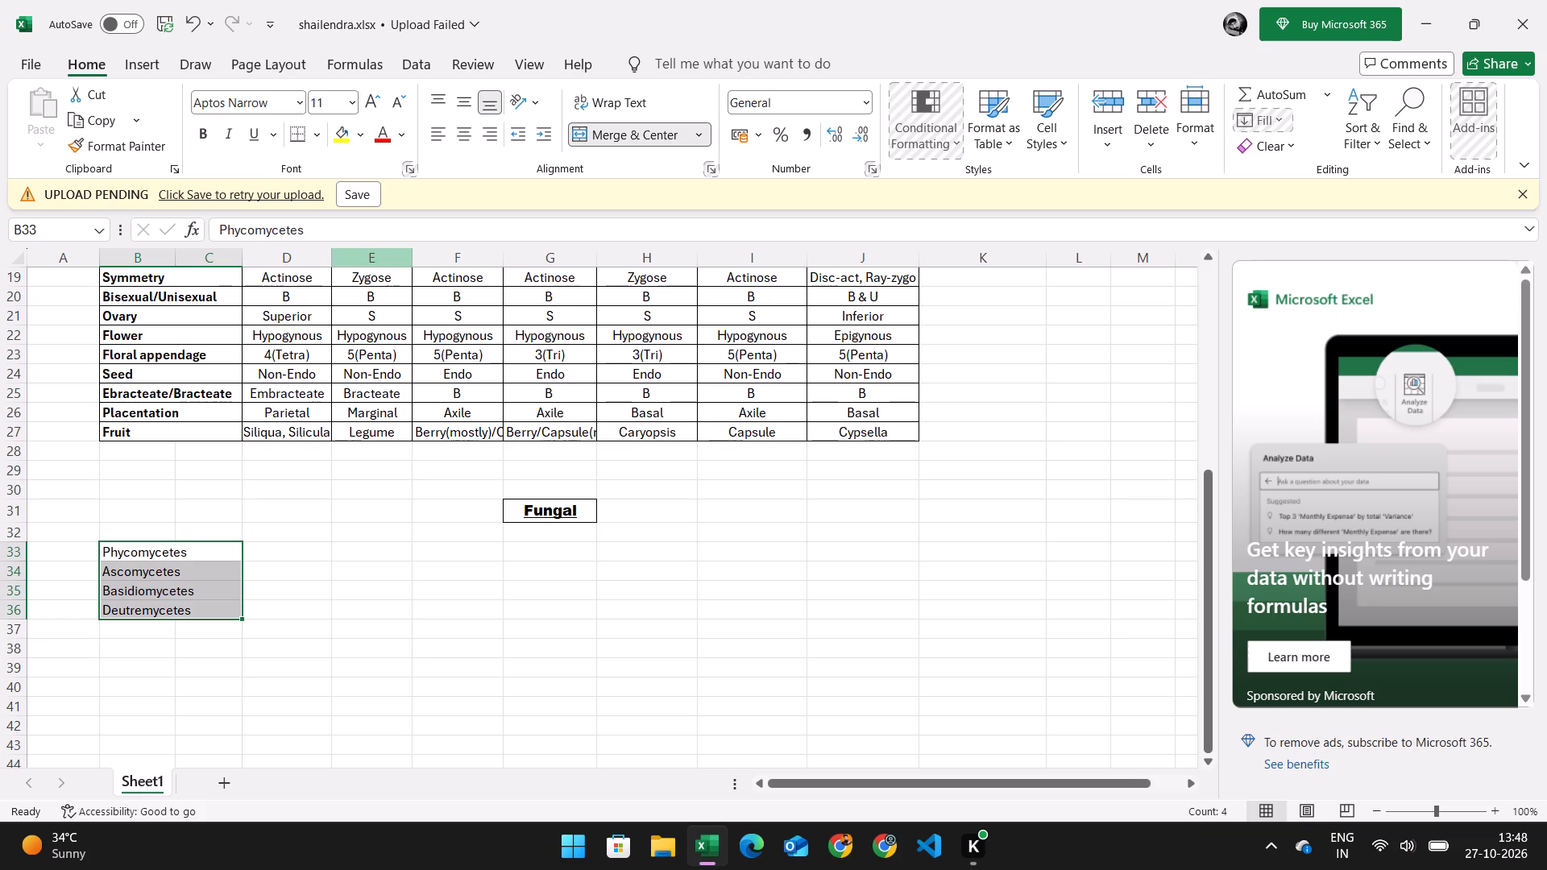
{"action": "left_click", "coordinate": [214, 146]}
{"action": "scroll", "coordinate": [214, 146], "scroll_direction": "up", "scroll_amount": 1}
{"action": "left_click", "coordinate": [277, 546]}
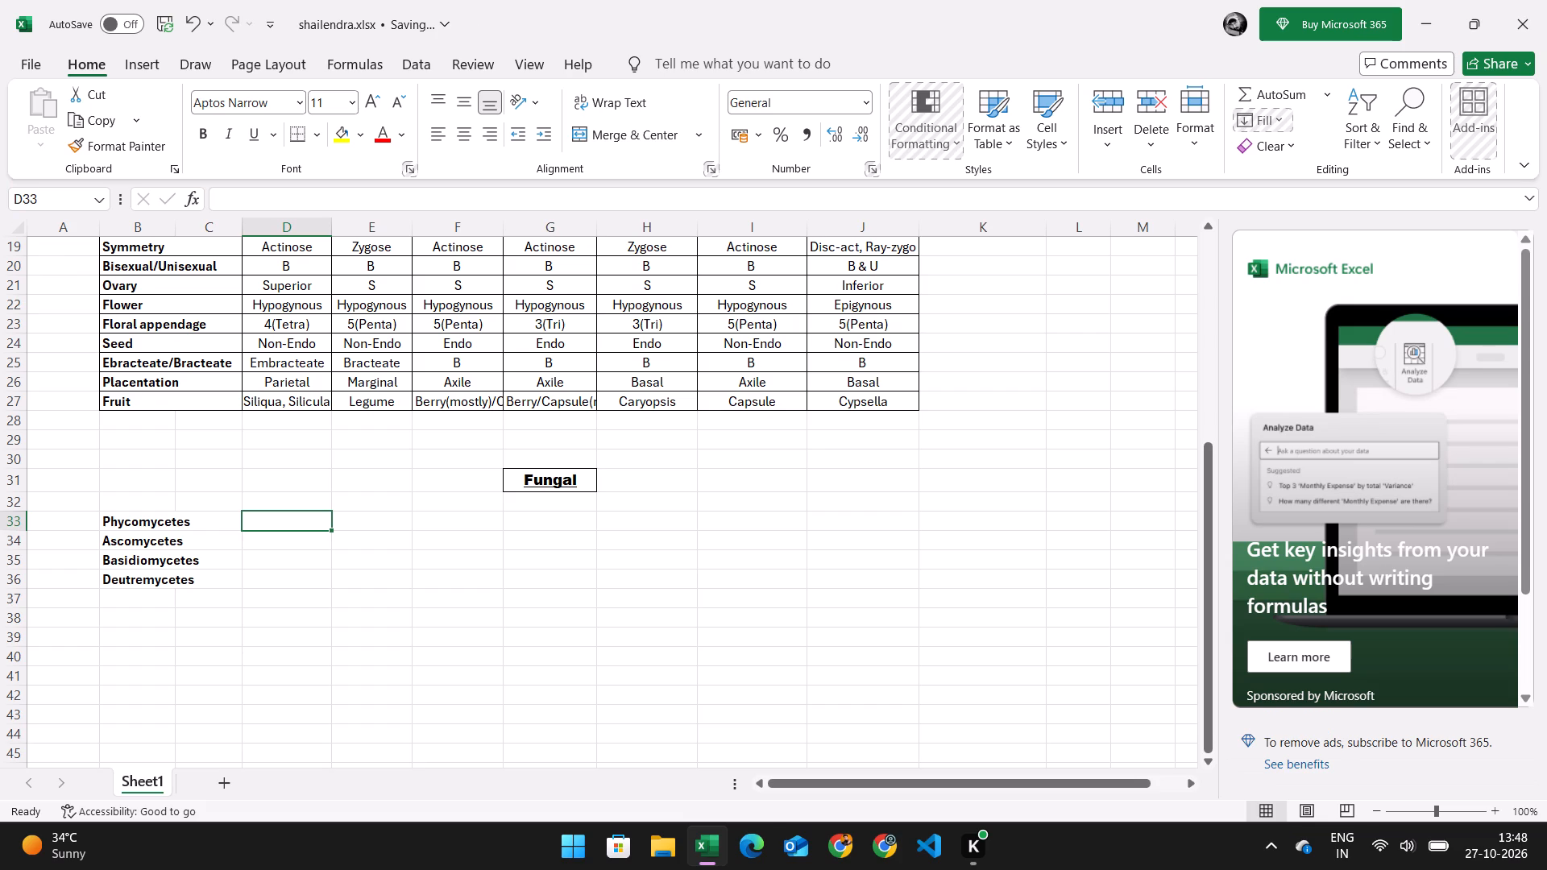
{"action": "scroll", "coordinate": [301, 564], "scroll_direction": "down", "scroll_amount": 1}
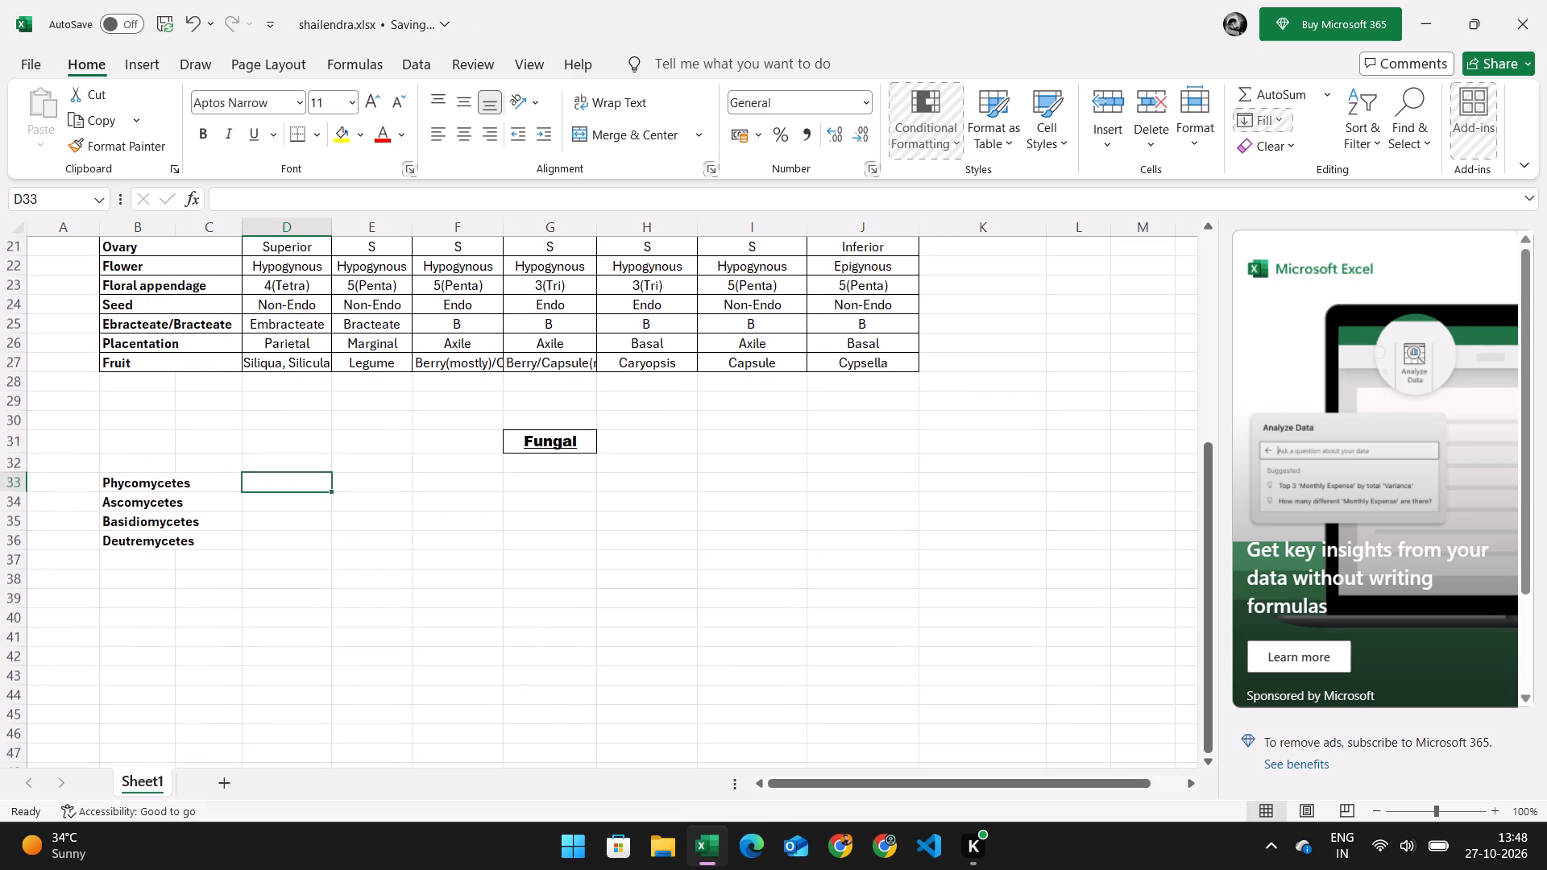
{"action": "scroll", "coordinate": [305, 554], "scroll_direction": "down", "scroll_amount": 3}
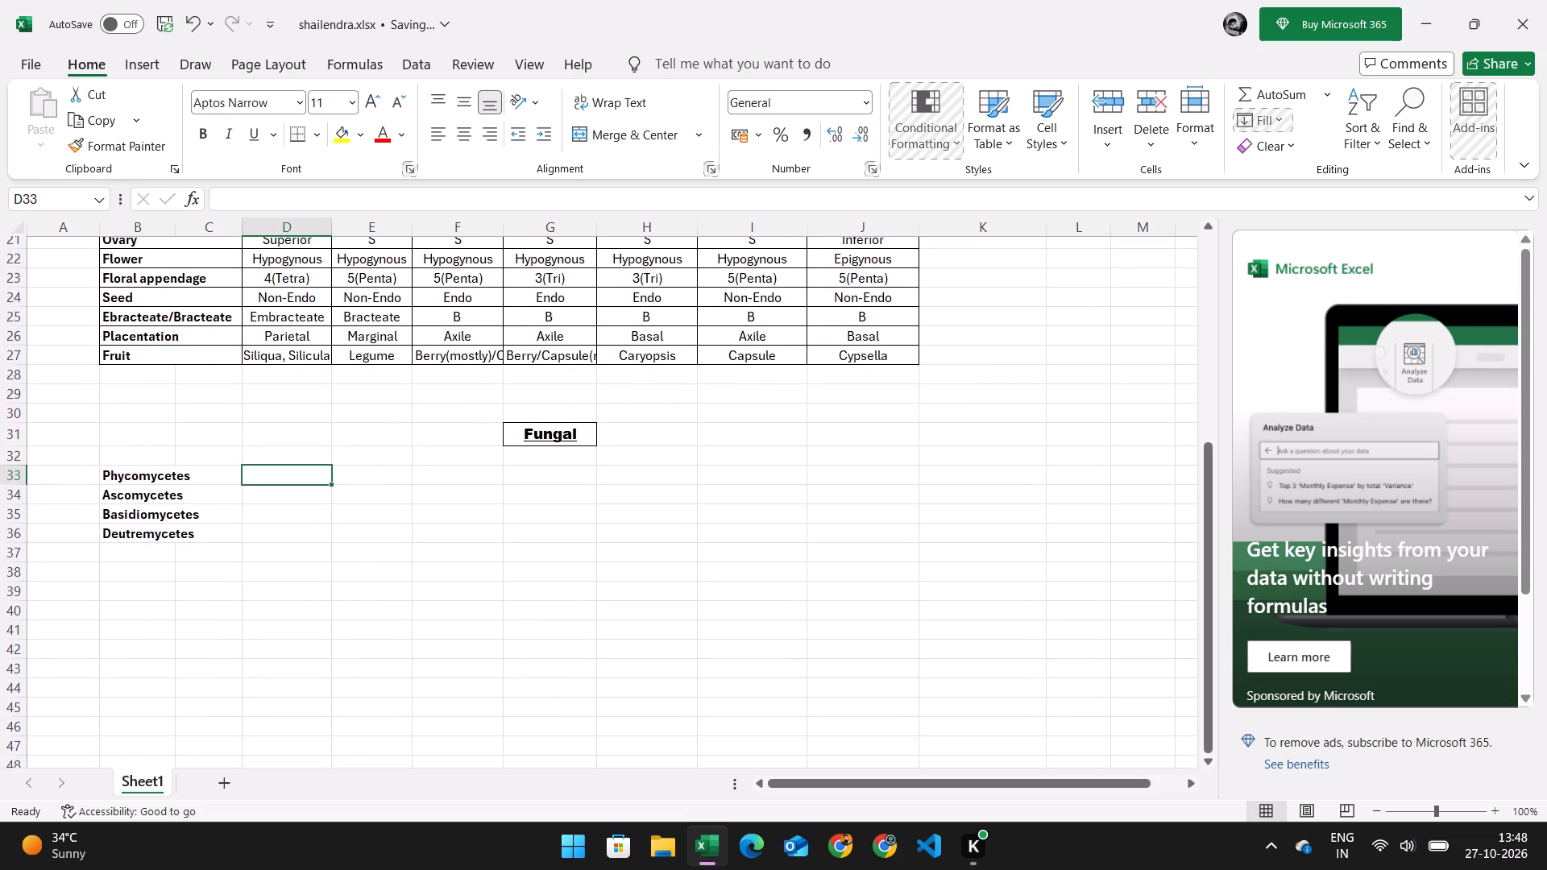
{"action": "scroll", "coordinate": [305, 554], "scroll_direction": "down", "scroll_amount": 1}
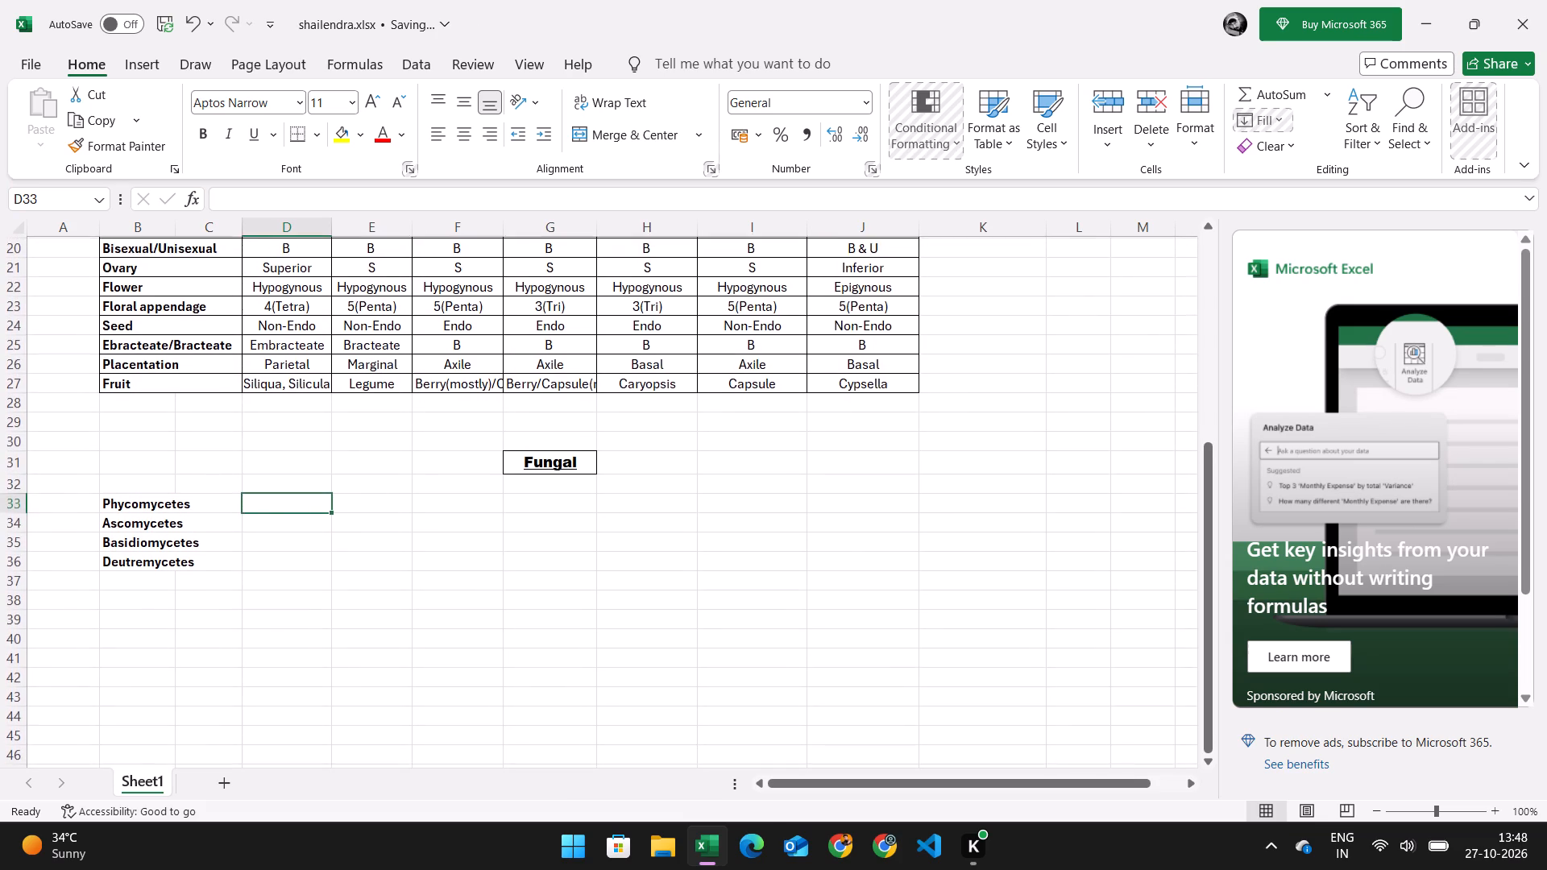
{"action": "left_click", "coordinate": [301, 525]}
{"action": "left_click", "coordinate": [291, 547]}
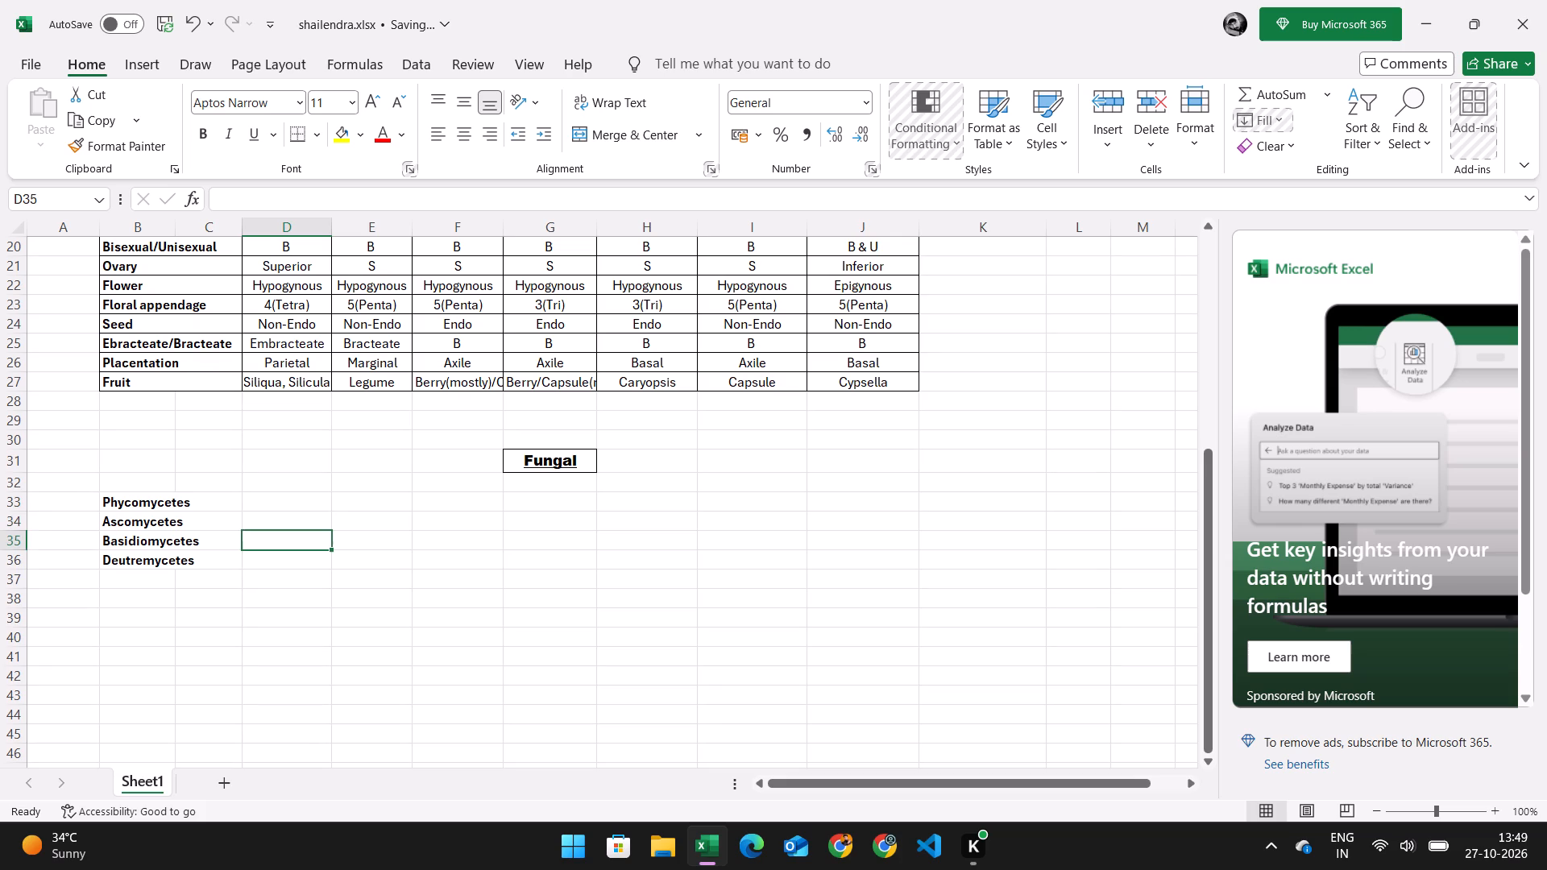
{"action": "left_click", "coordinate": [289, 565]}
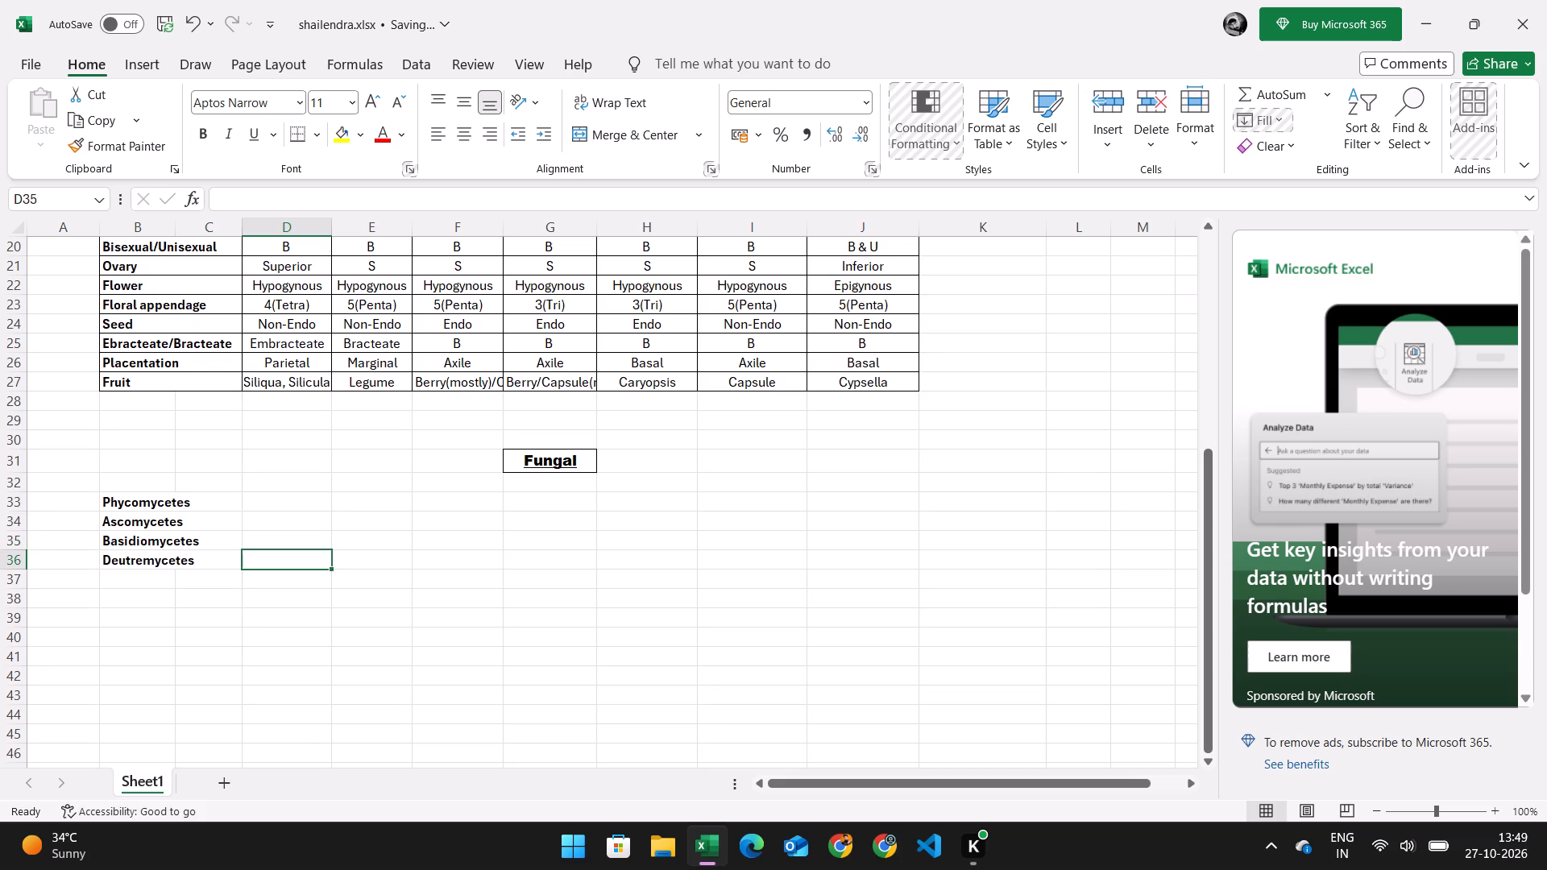
Enter "Zygospores" in column D of the Phycomycetes row under the Fungal heading.
{"action": "left_click", "coordinate": [298, 503]}
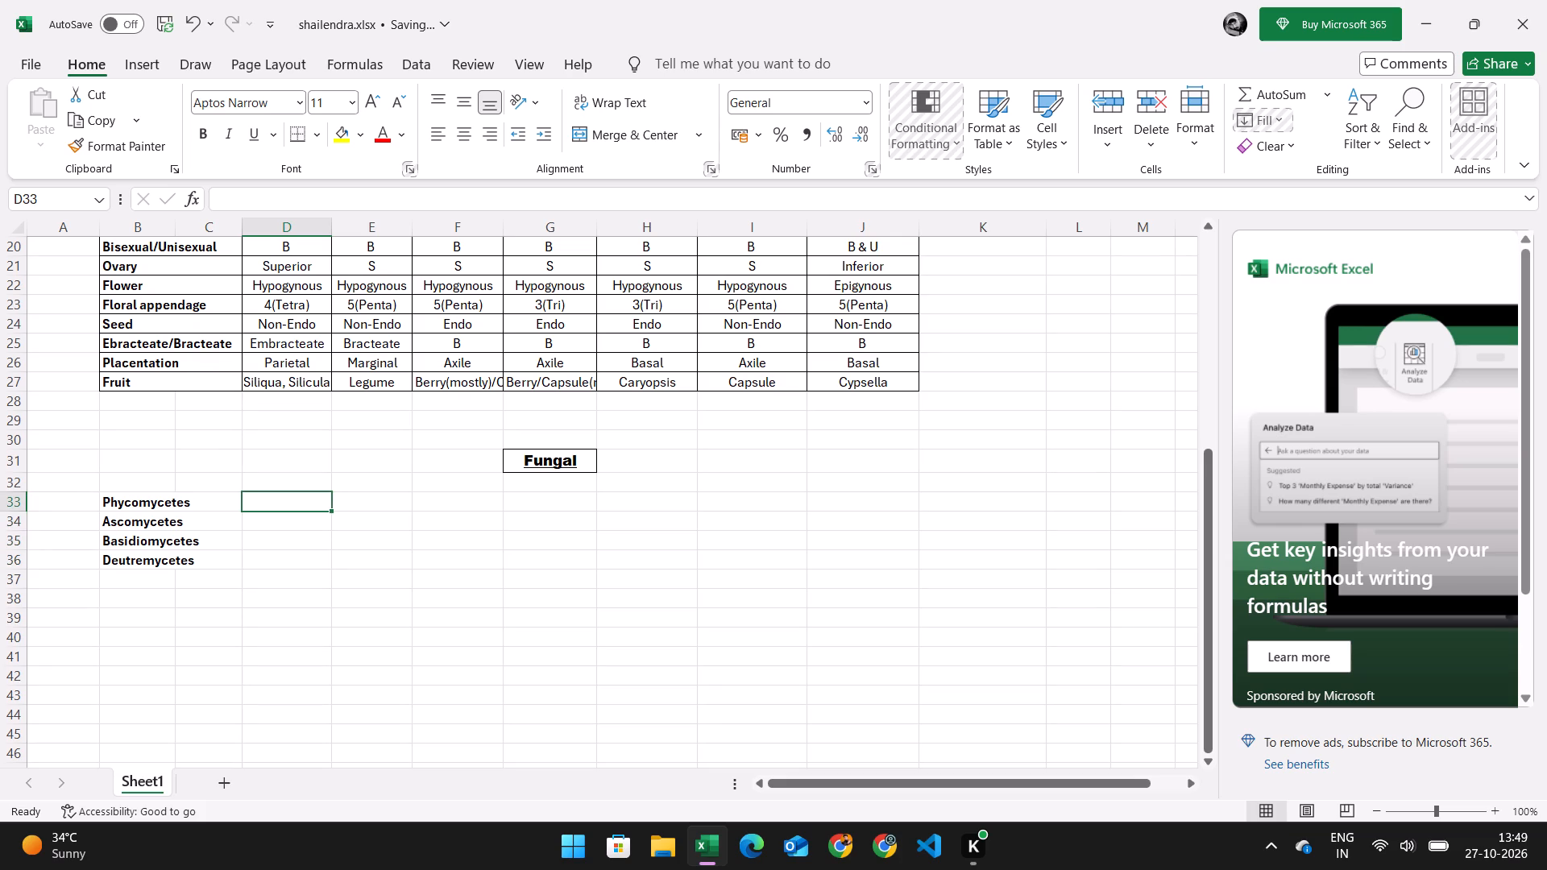
{"action": "left_click", "coordinate": [298, 503]}
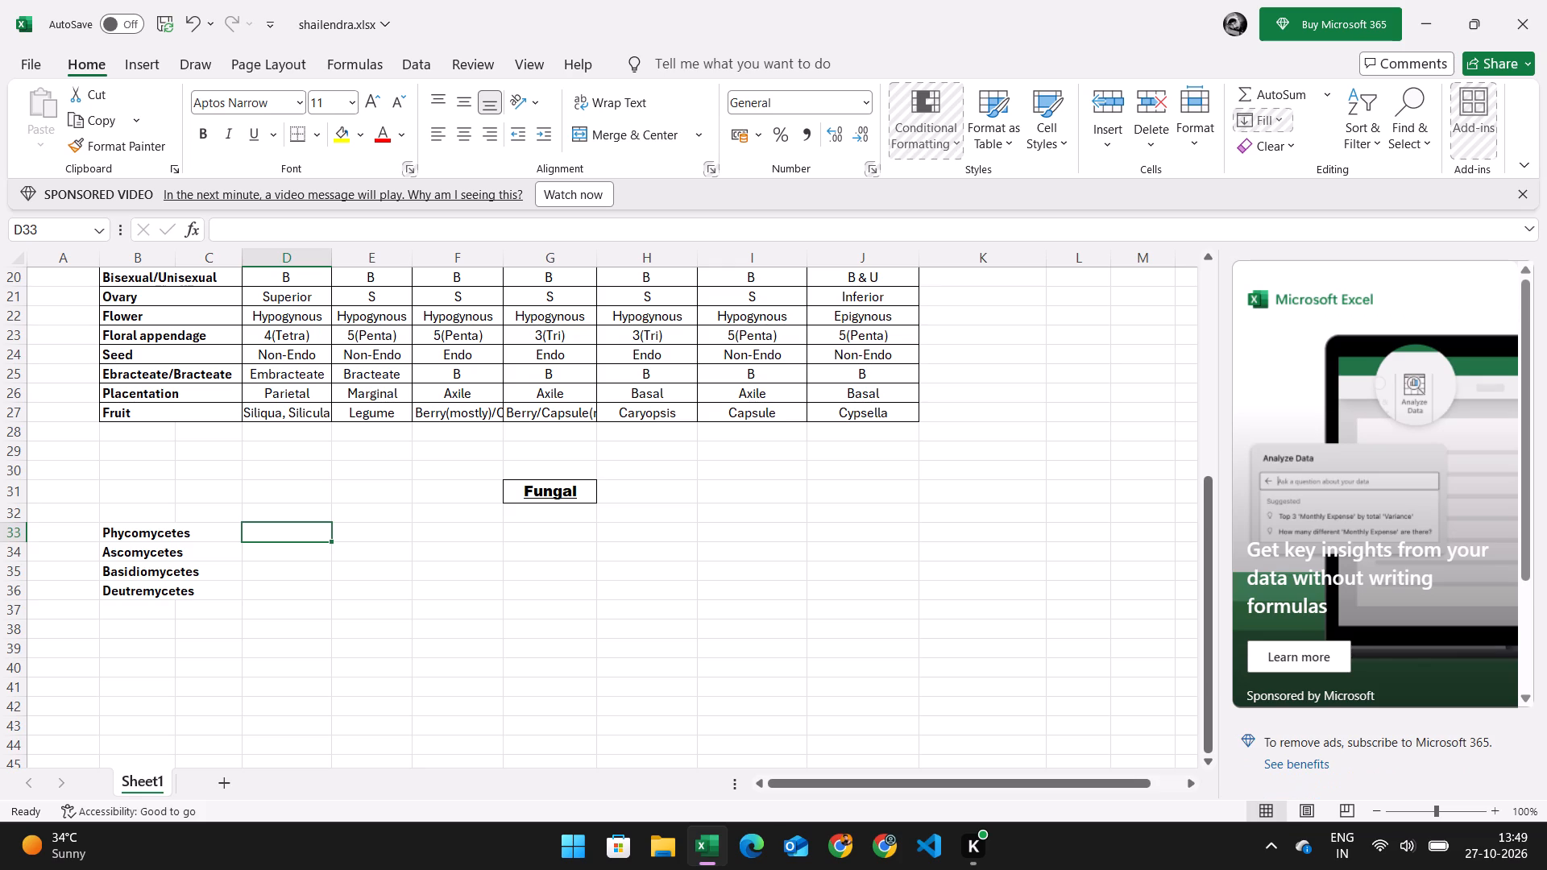
{"action": "left_click", "coordinate": [309, 536]}
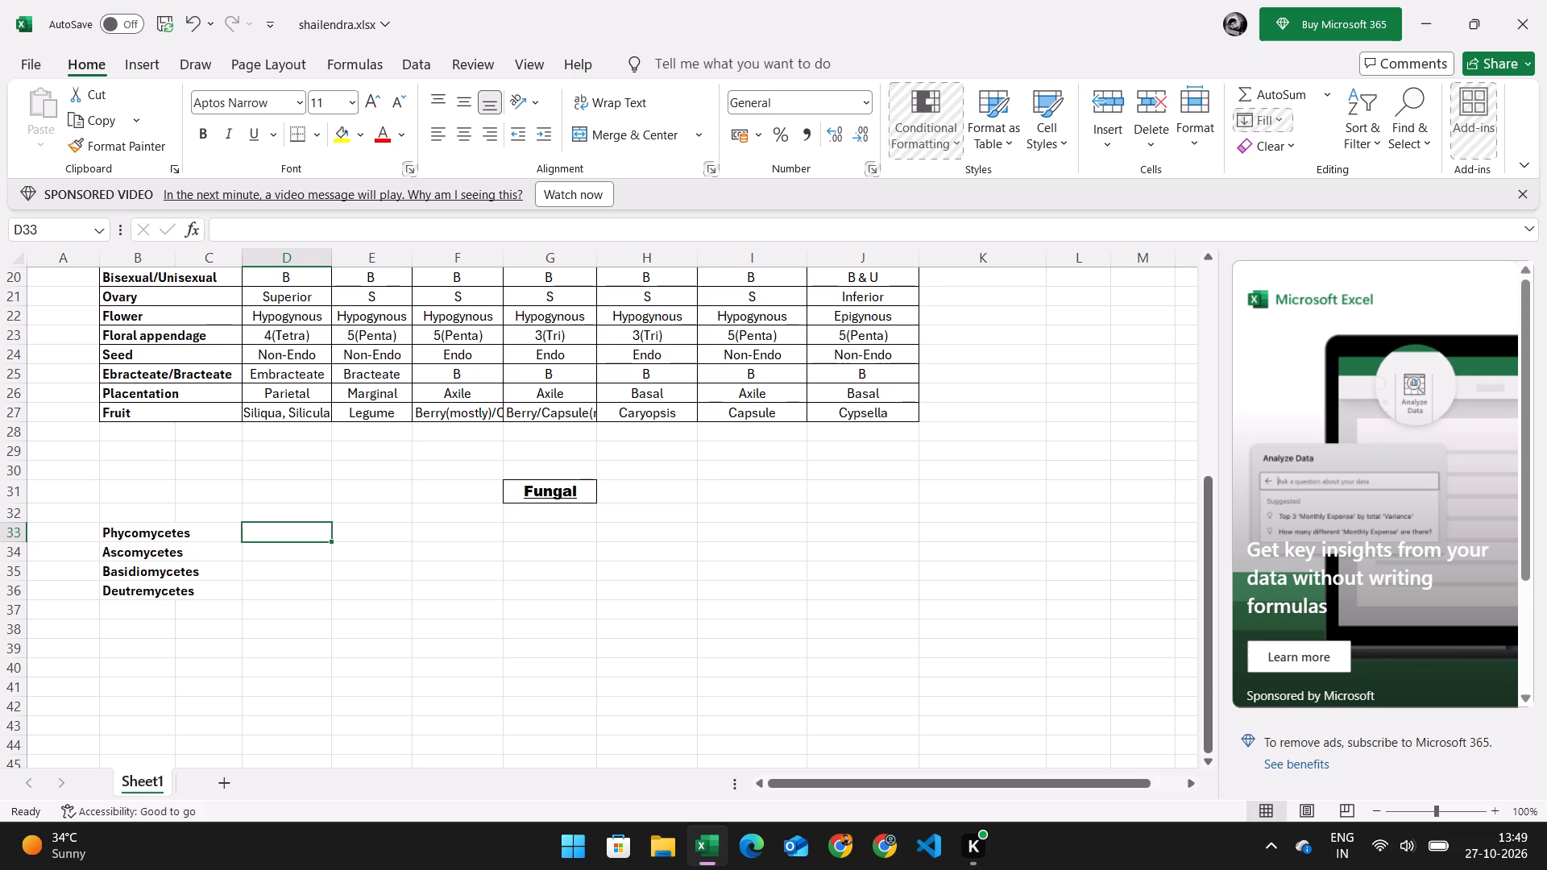
{"action": "double_click", "coordinate": [309, 536]}
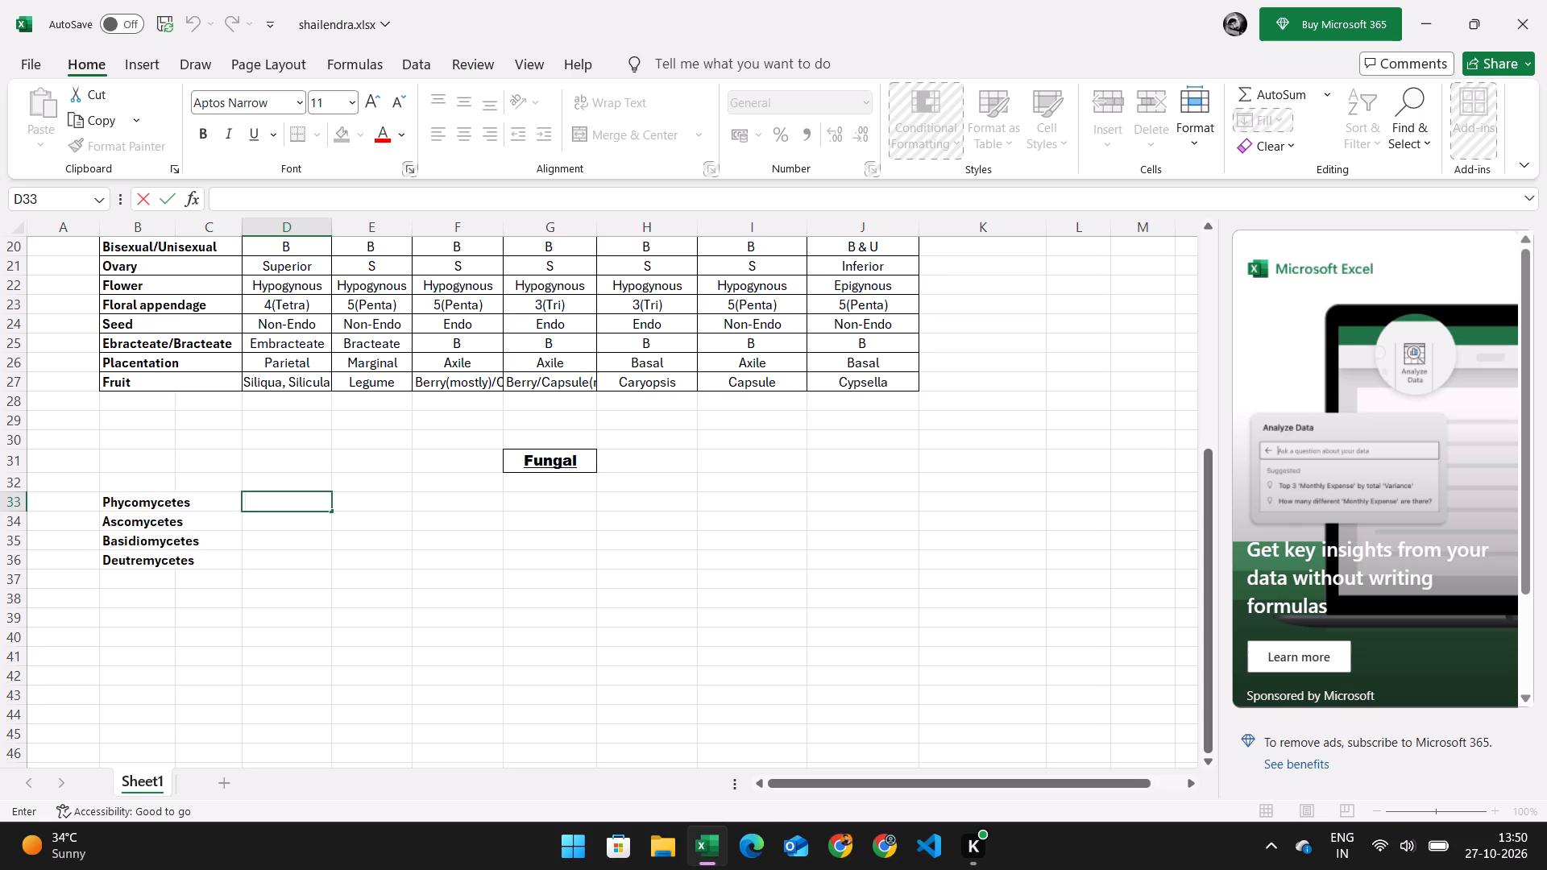
{"action": "left_click_drag", "start_coordinate": [288, 495], "coordinate": [314, 509]}
{"action": "left_click_drag", "start_coordinate": [314, 509], "coordinate": [314, 513]}
{"action": "left_click_drag", "start_coordinate": [314, 513], "coordinate": [315, 513]}
{"action": "key", "text": "shift+z"}
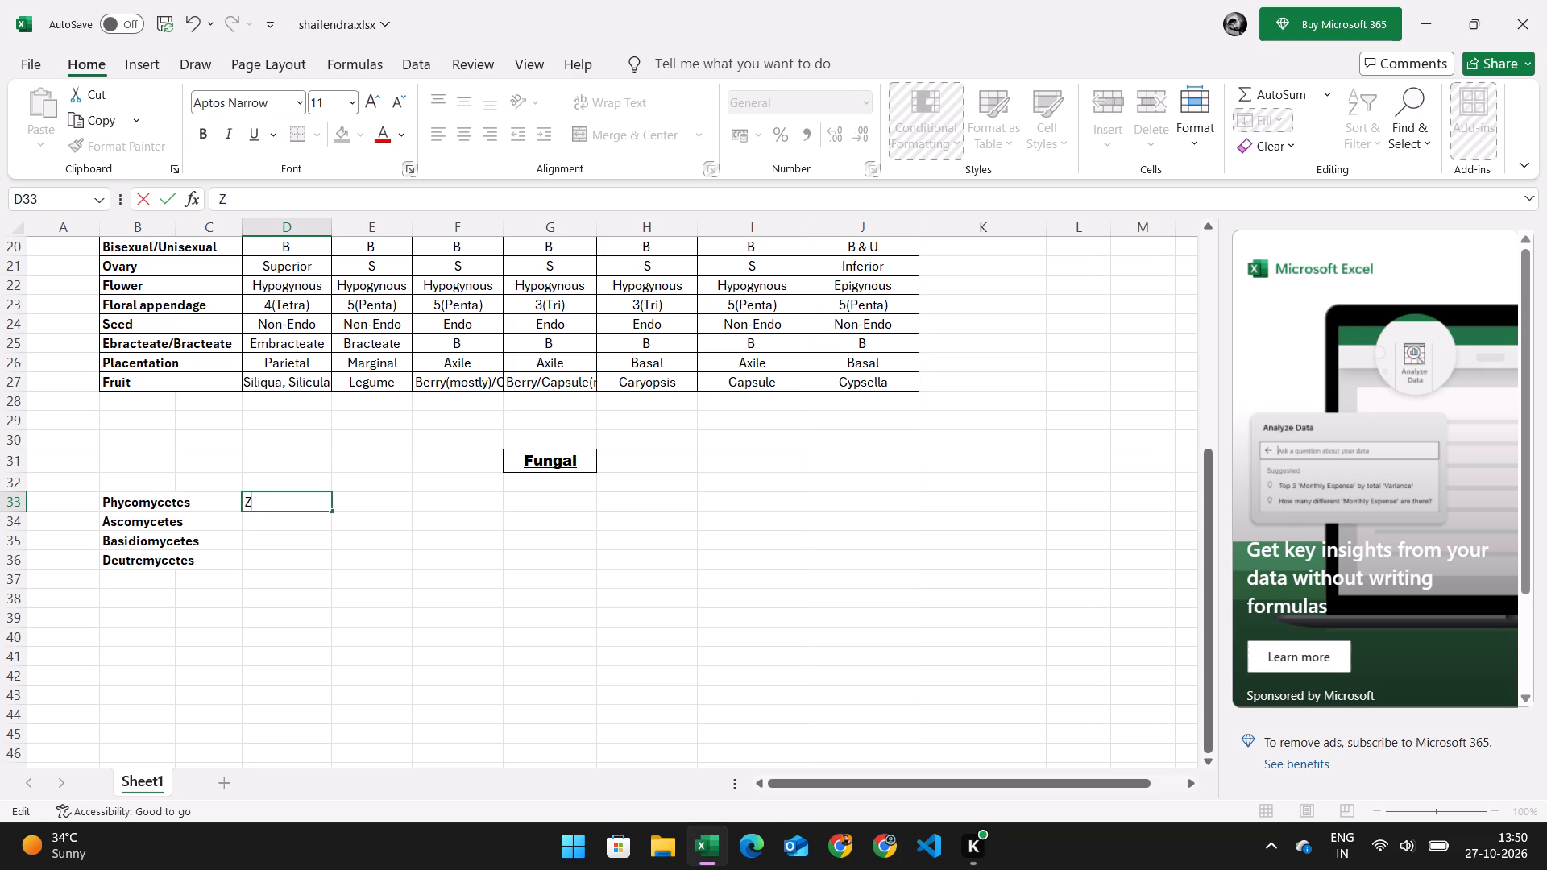
{"action": "type", "text": "ygo"}
{"action": "type", "text": "spores"}
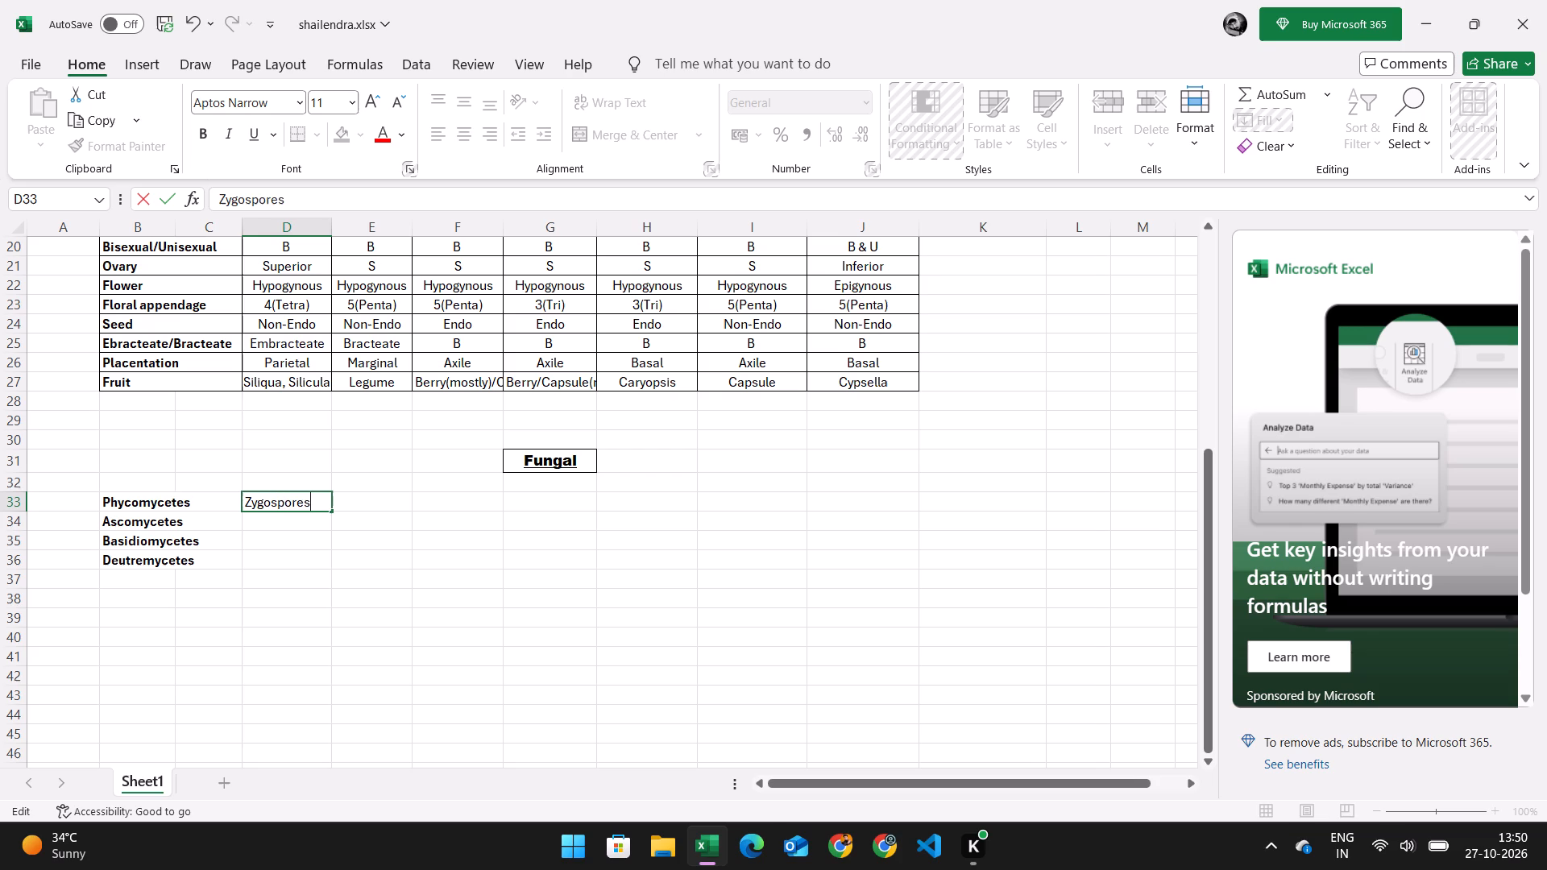
Enter "Ascospores (sac like asci)" in column D of the Ascomycetes row.
{"action": "left_click", "coordinate": [315, 528]}
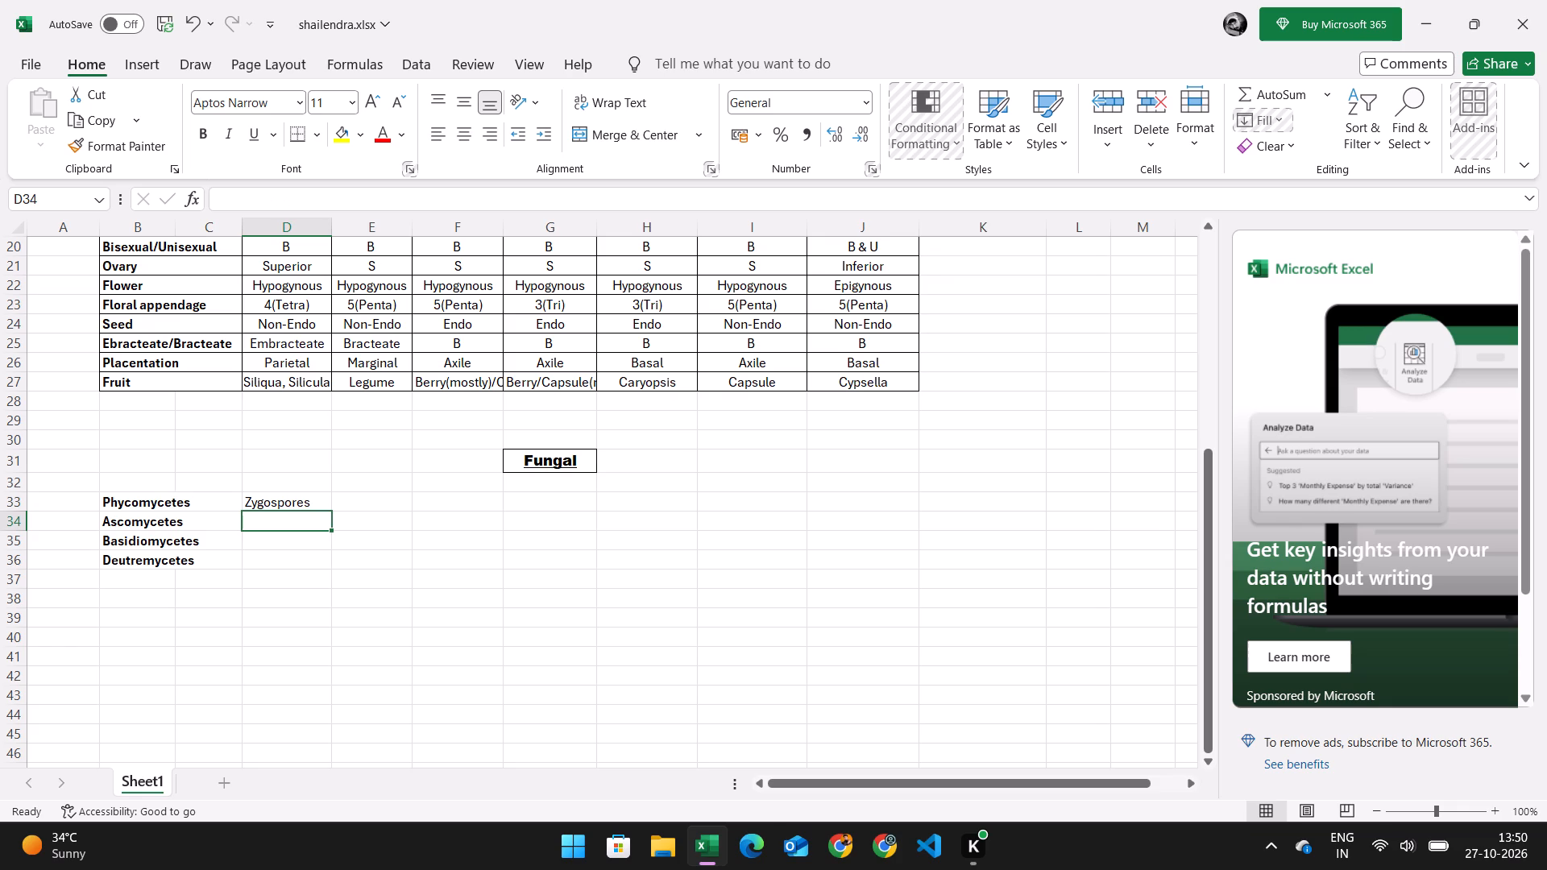
{"action": "key", "text": "a"}
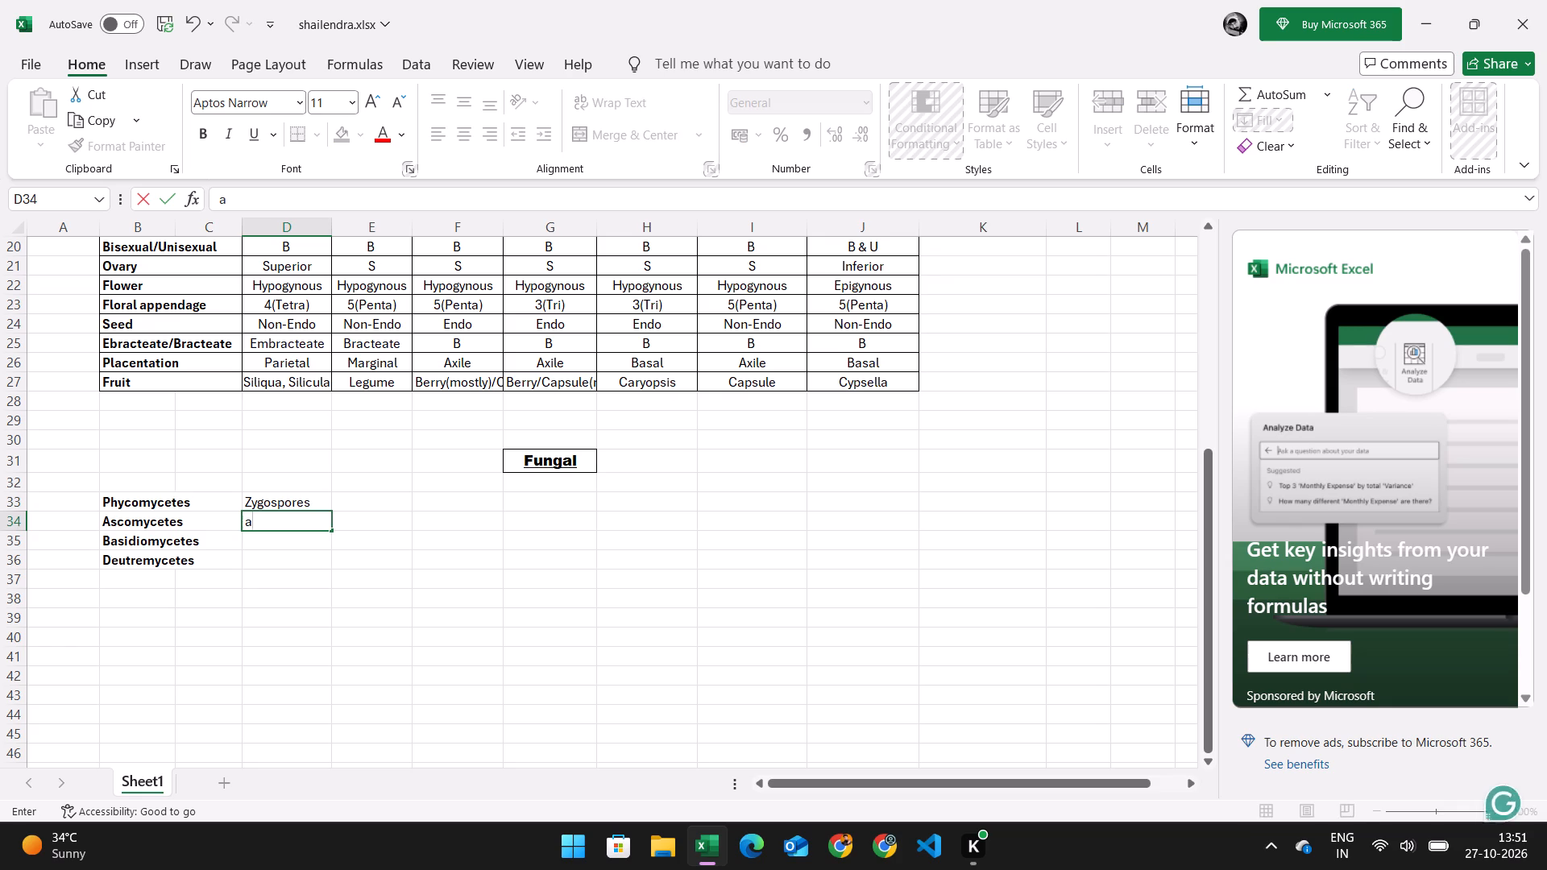
{"action": "key", "text": "BackSpace"}
{"action": "type", "text": "Asc"}
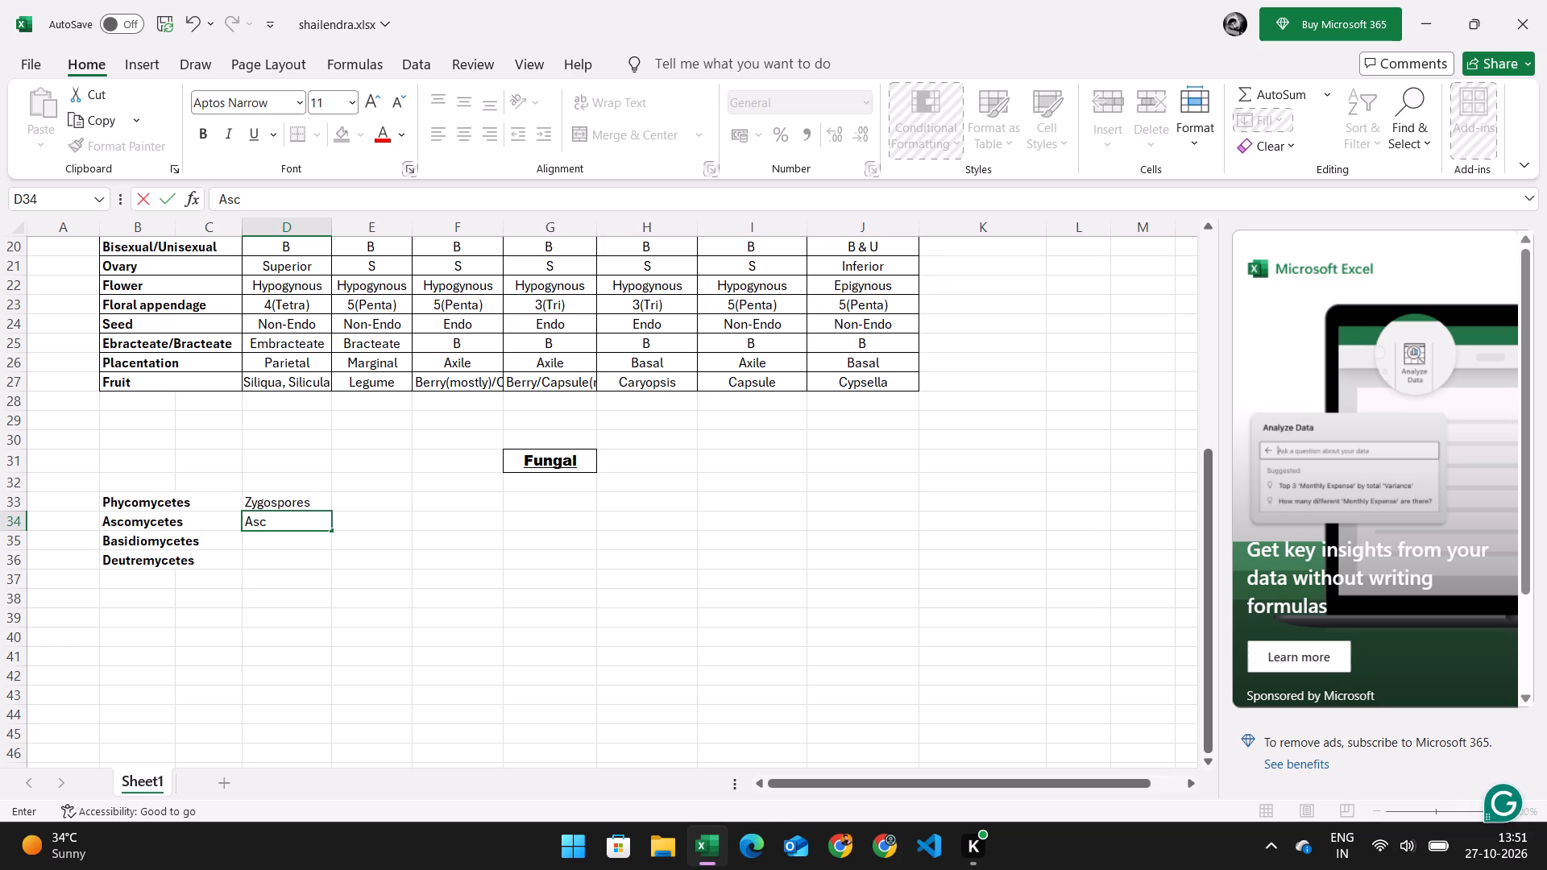
{"action": "key", "text": "o"}
{"action": "type", "text": "spores"}
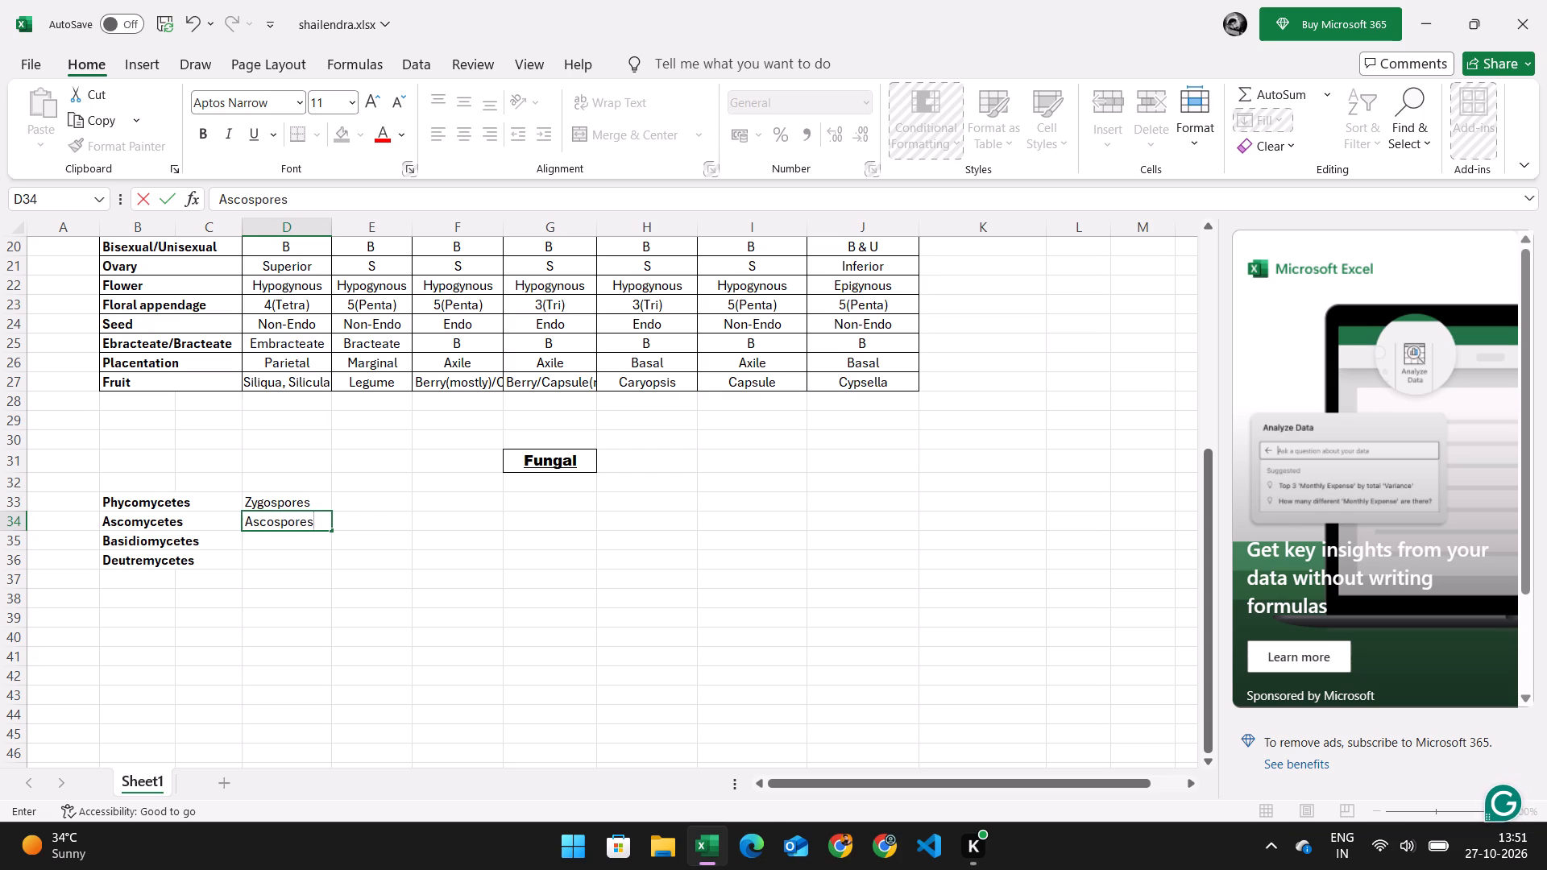
{"action": "key", "text": "space"}
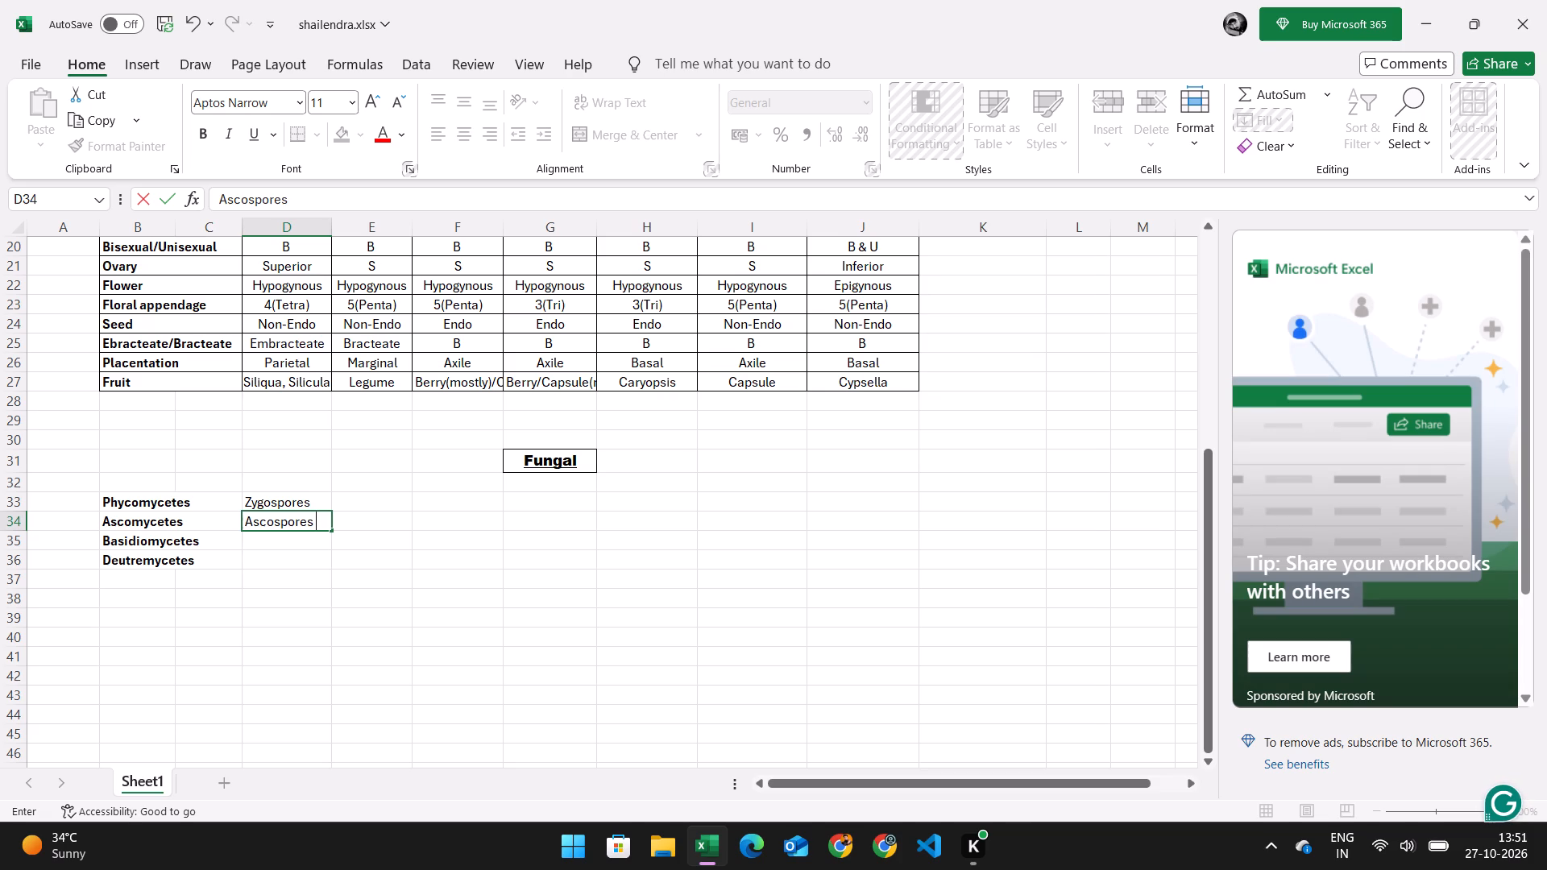
{"action": "key", "text": "9"}
{"action": "key", "text": "BackSpace"}
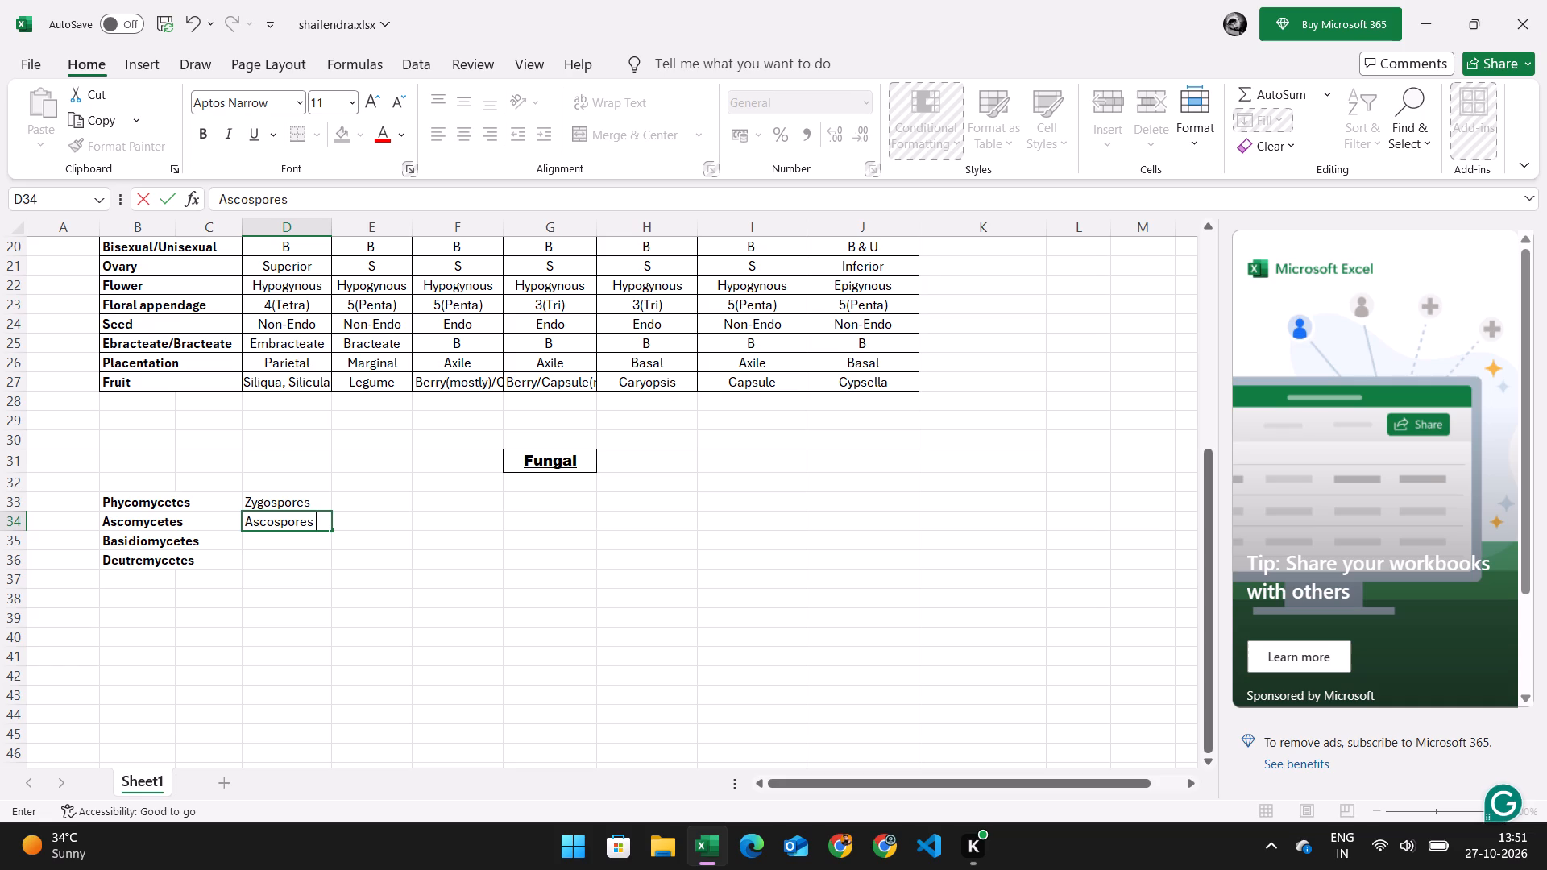
{"action": "key", "text": "shift+parenleft"}
{"action": "type", "text": "sa"}
{"action": "type", "text": "c like"}
{"action": "key", "text": "space"}
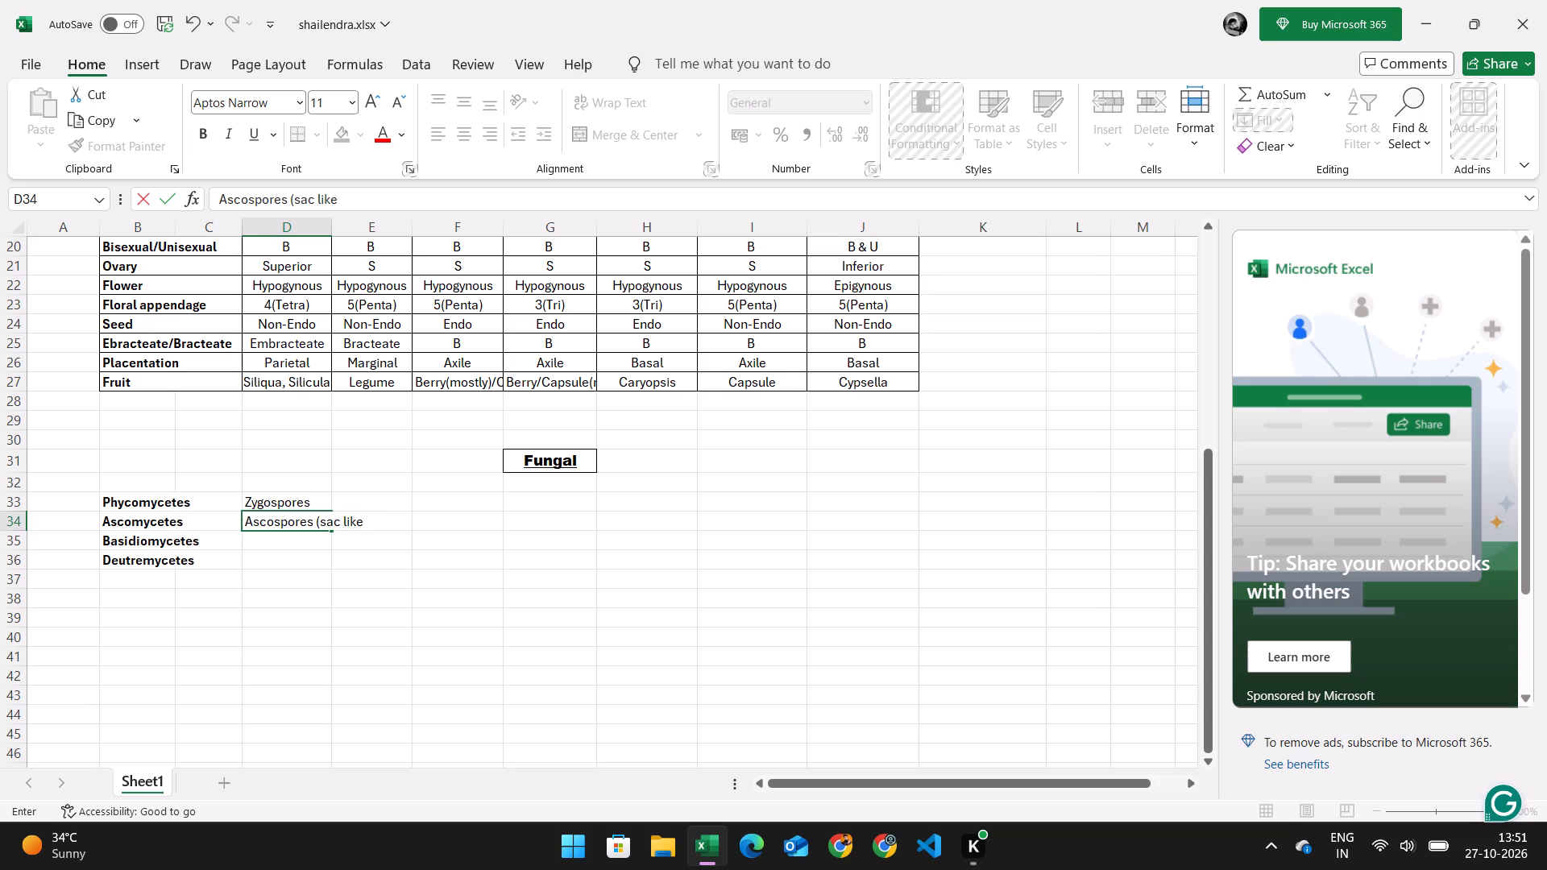
{"action": "key", "text": "a"}
{"action": "type", "text": "sci"}
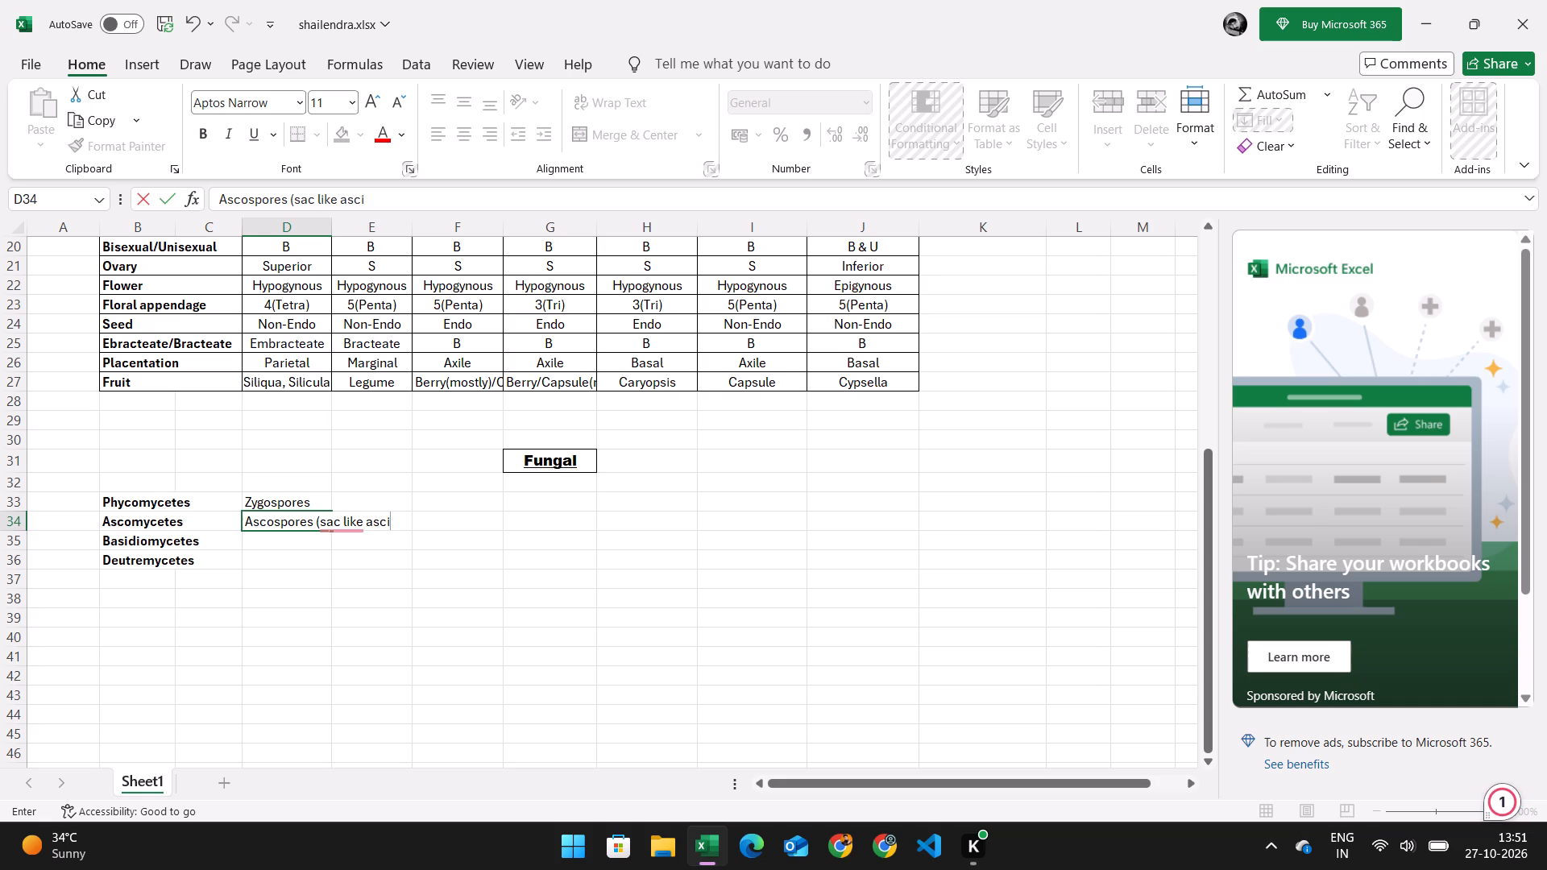
{"action": "key", "text": "shift+parenright"}
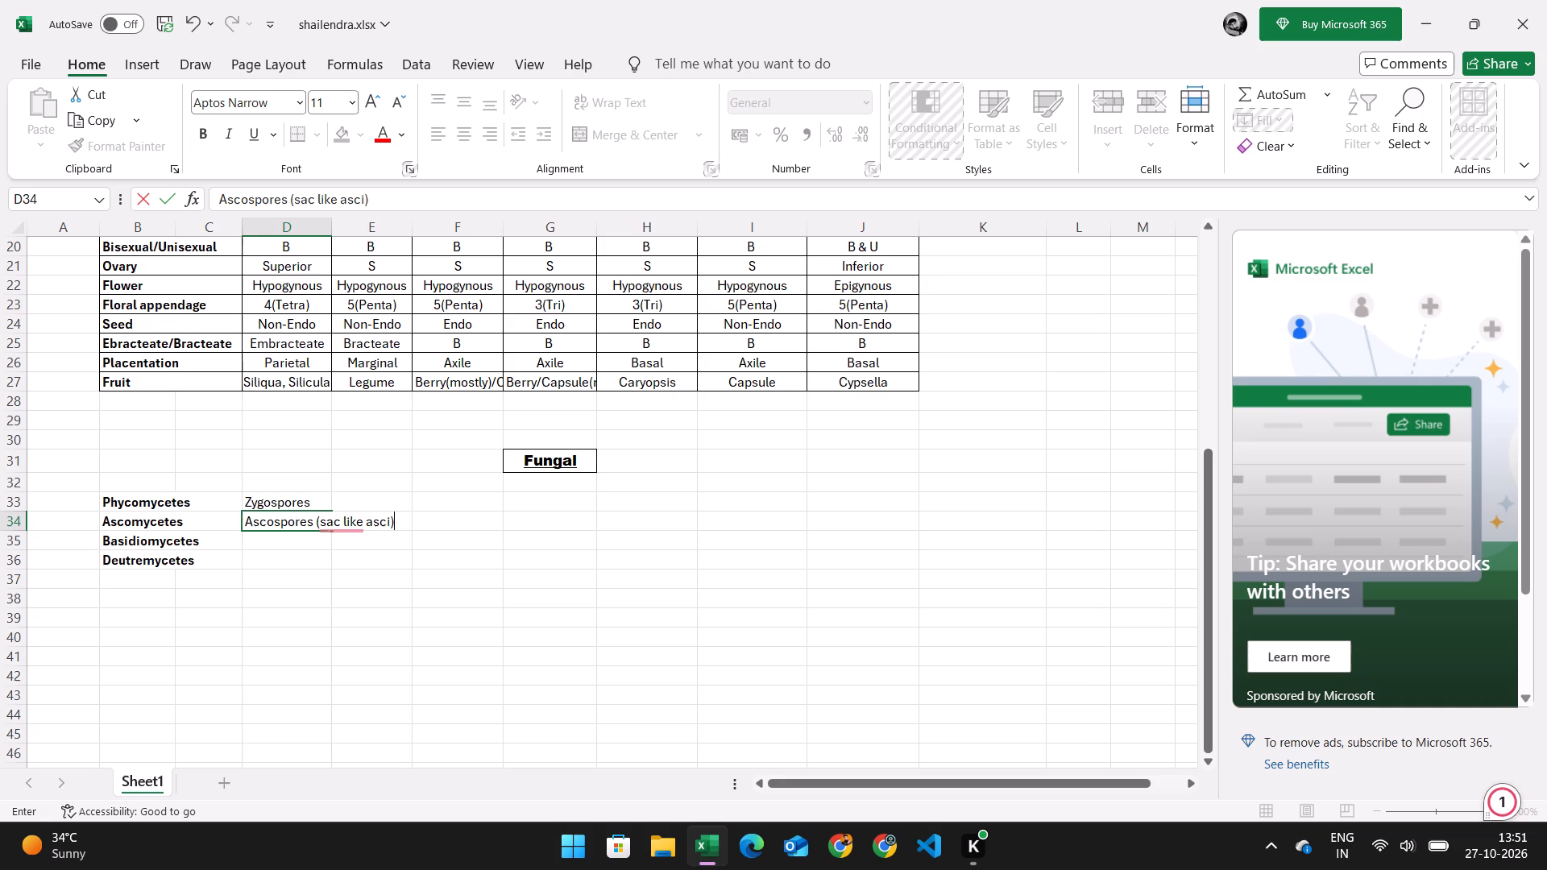
Enter "Basidiospores" in column D of the Basidiomycetes row.
{"action": "left_click", "coordinate": [306, 544]}
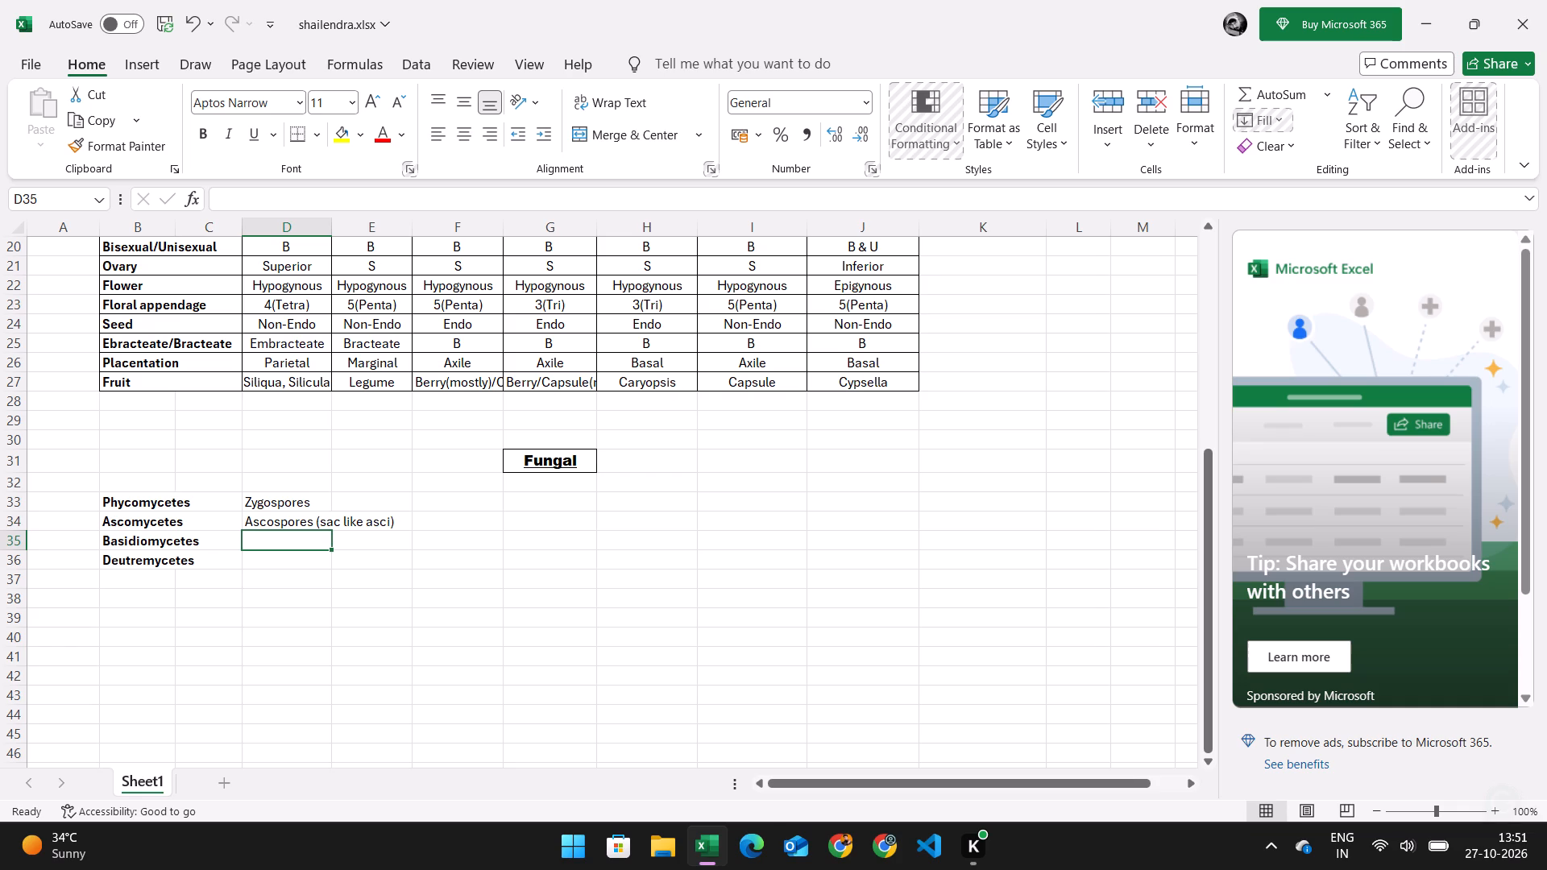
{"action": "type", "text": "Bas"}
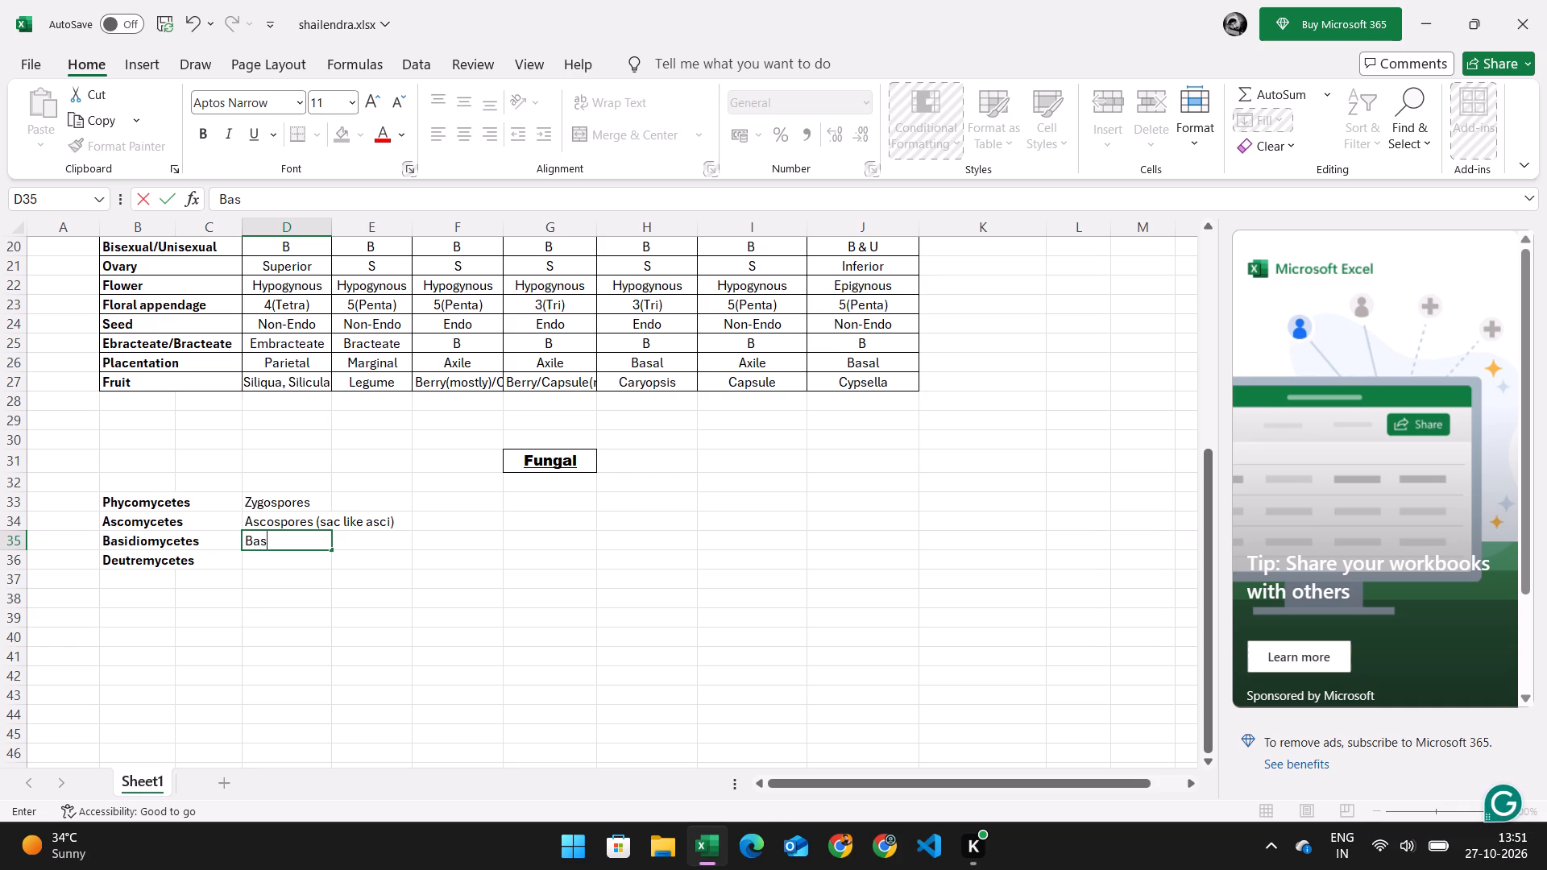
{"action": "type", "text": "idio"}
{"action": "type", "text": "spores"}
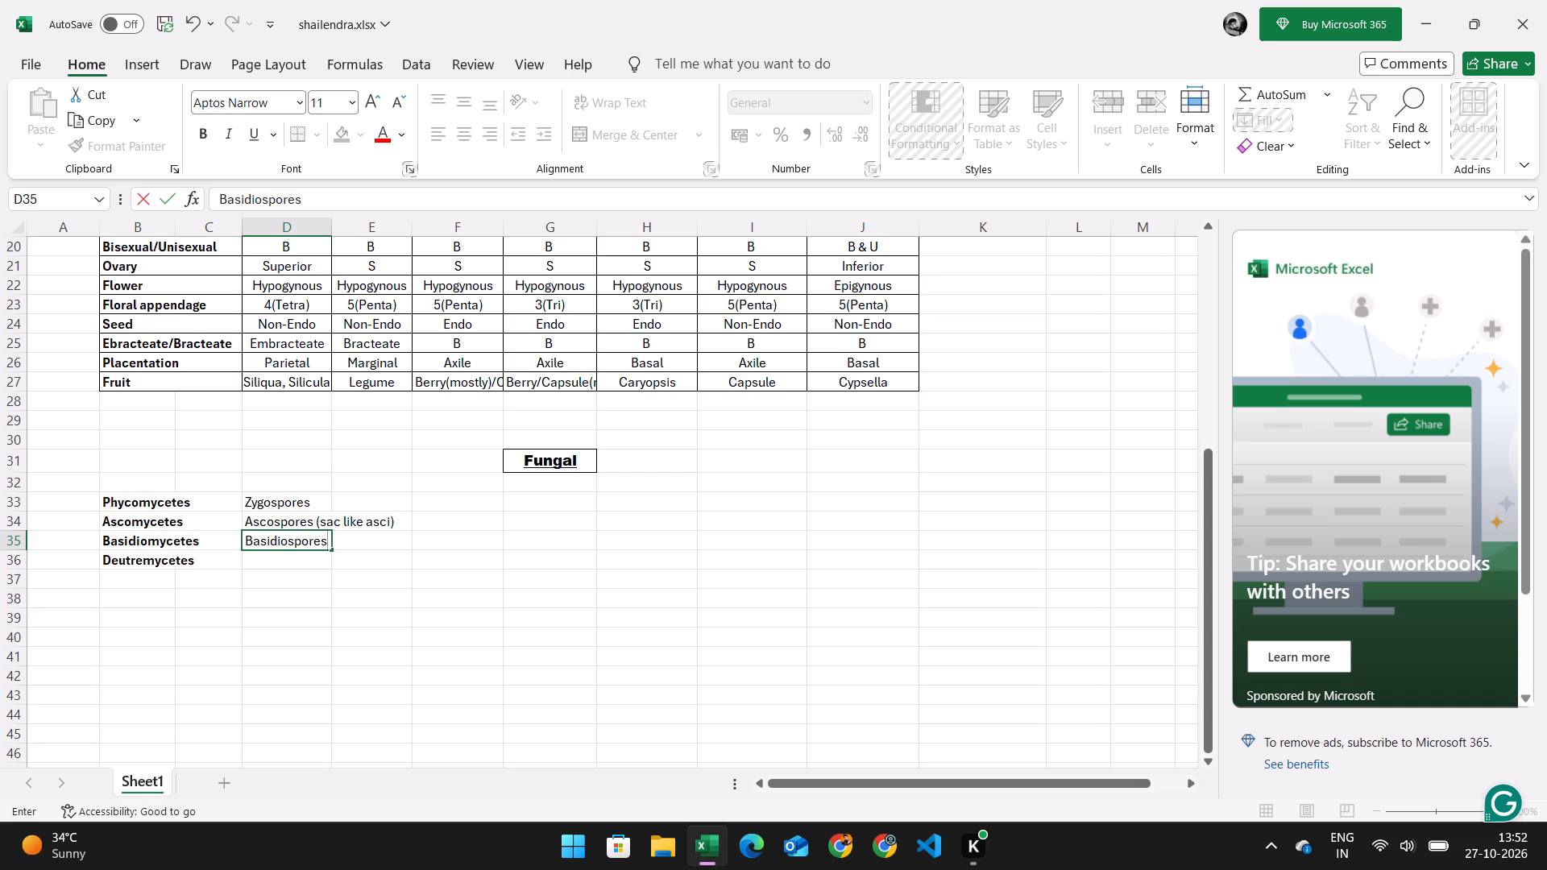
Enter "NONE" in capitals in column D of the Deutremycetes row.
{"action": "left_click", "coordinate": [307, 567]}
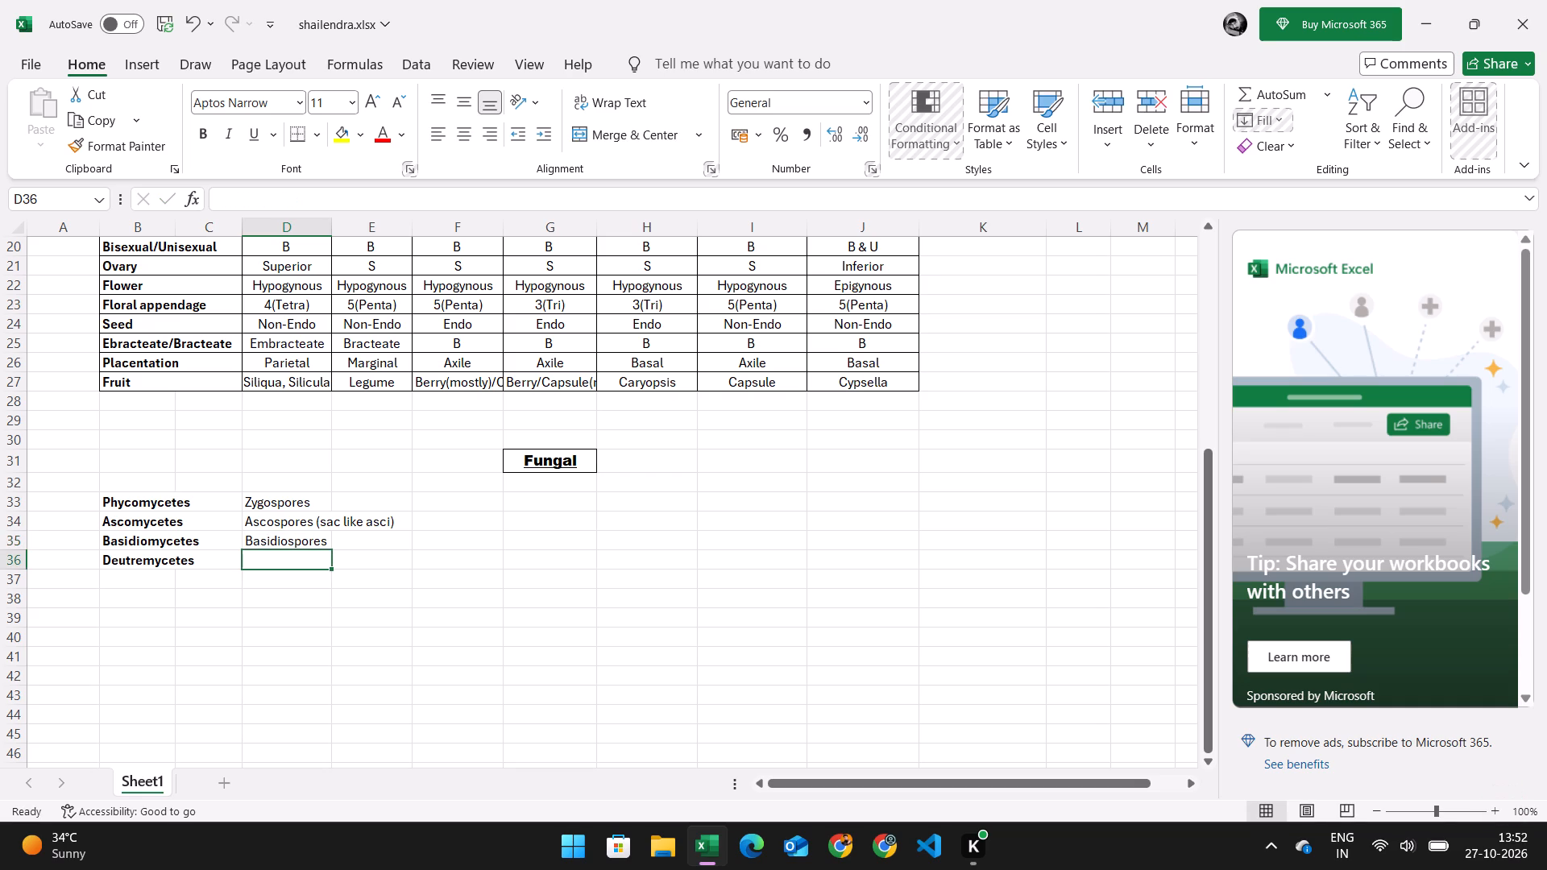
{"action": "type", "text": "no"}
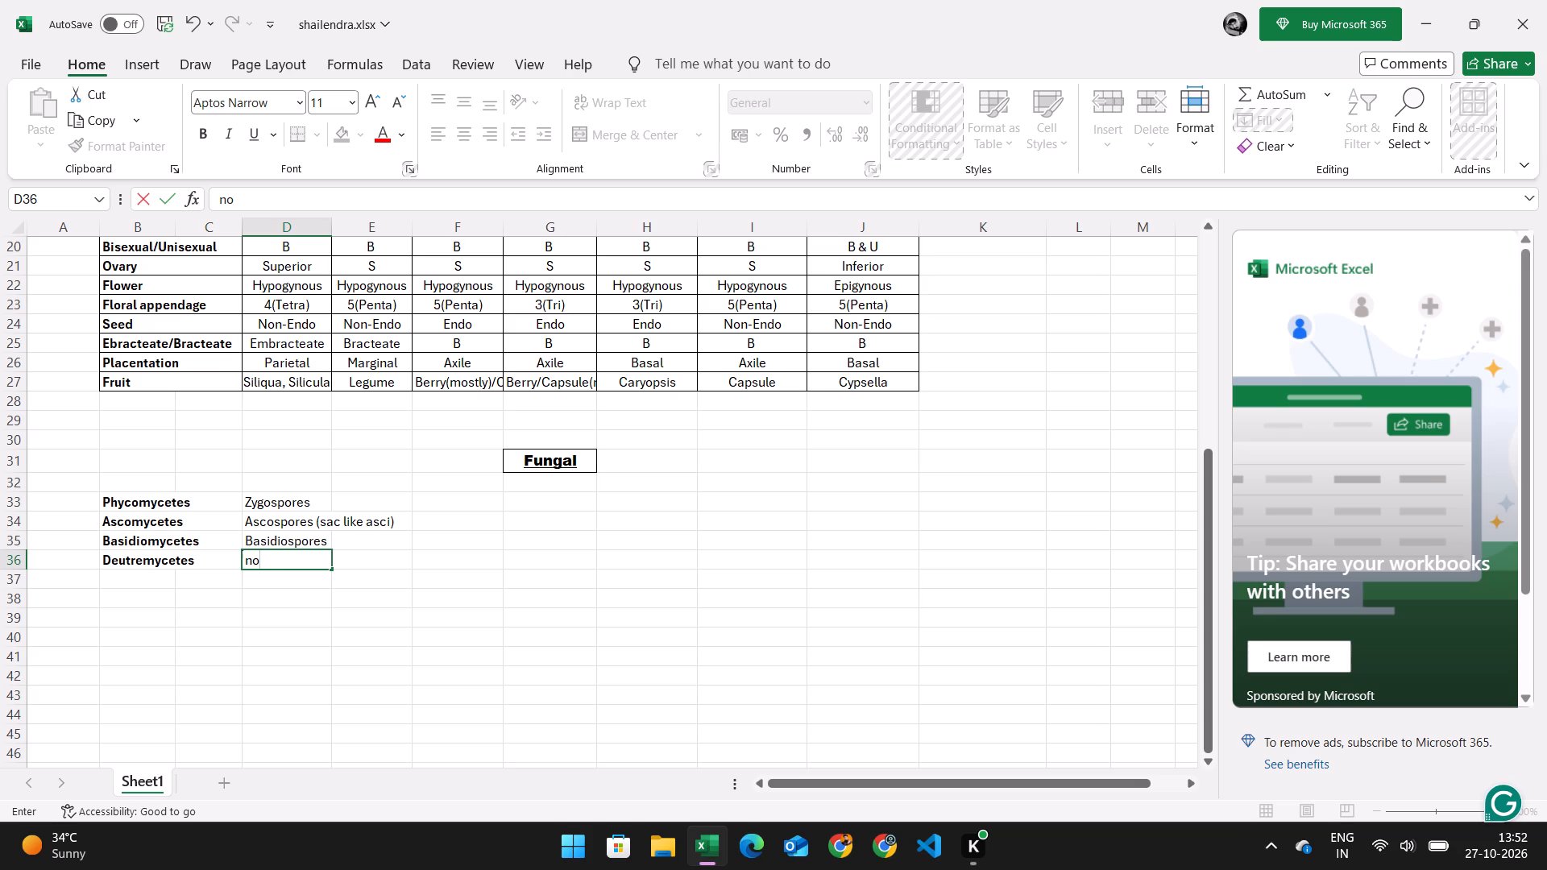
{"action": "key", "text": "n"}
{"action": "key", "text": "e"}
{"action": "key", "text": "BackSpace"}
{"action": "key", "text": "BackSpace"}
{"action": "key", "text": "BackSpace"}
{"action": "key", "text": "BackSpace"}
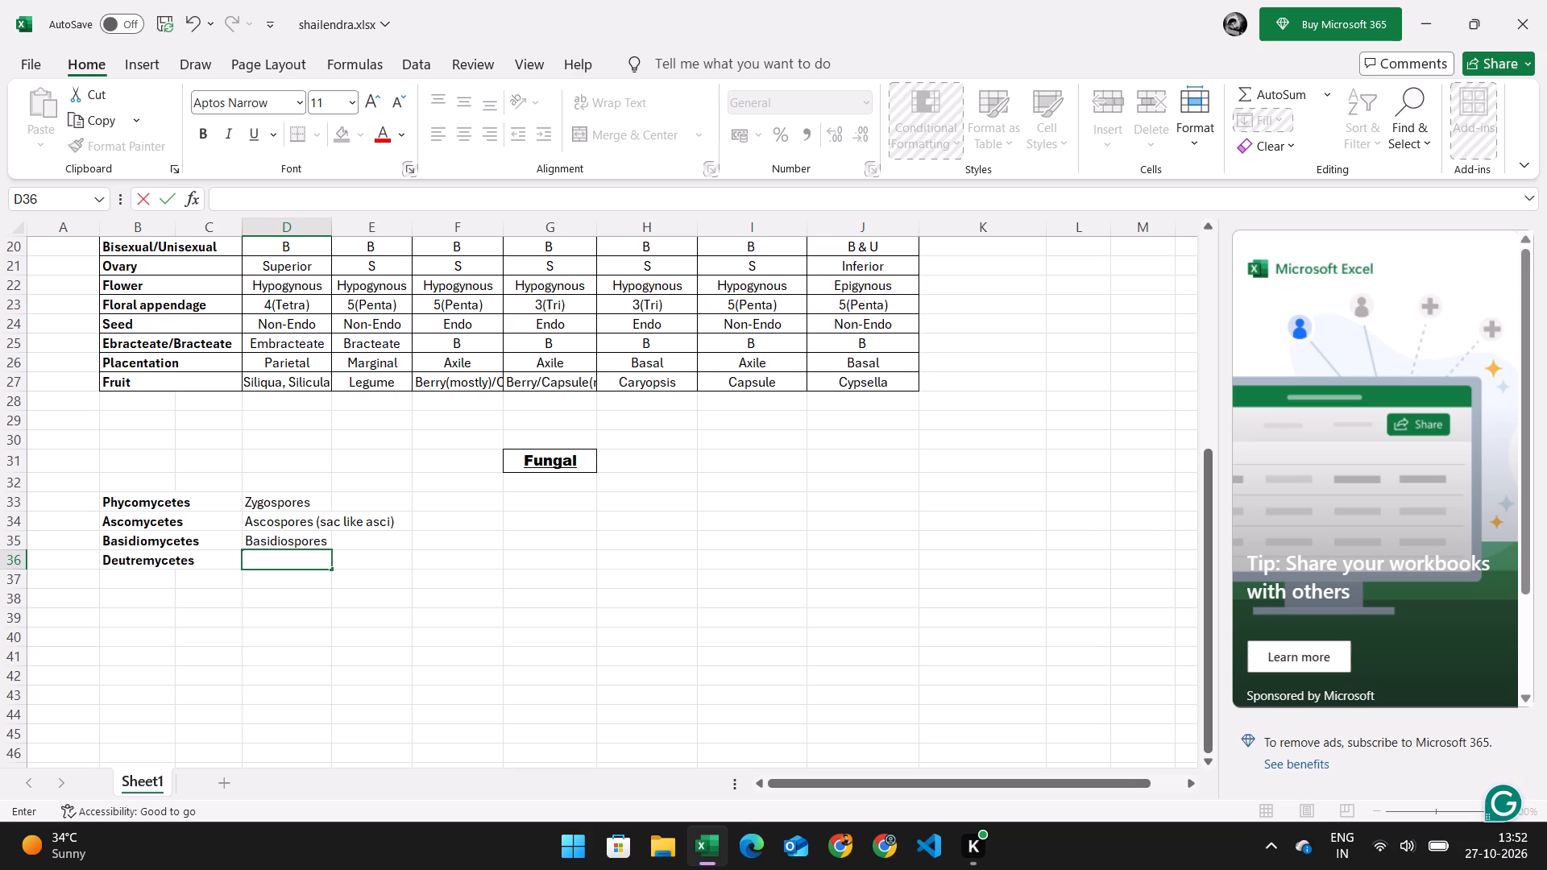
{"action": "key", "text": "shift+n"}
{"action": "key", "text": "shift+o"}
{"action": "key", "text": "shift+n"}
{"action": "key", "text": "shift+e"}
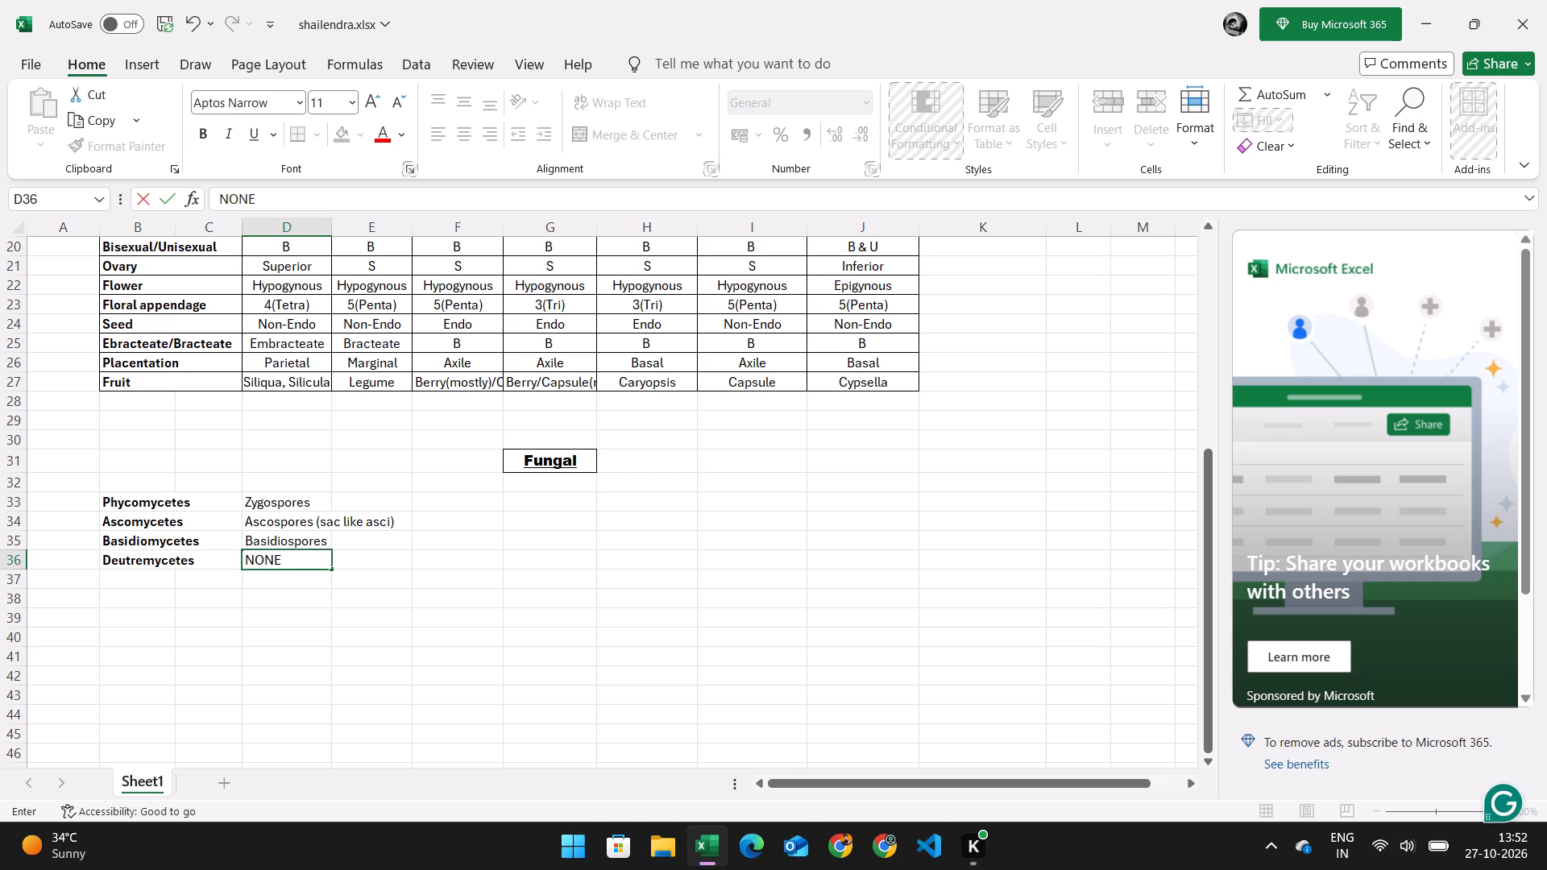
Enter "Zoopores(motile), Aplanospores(non-motile)" in column E of the Phycomycetes row.
{"action": "left_click", "coordinate": [386, 498]}
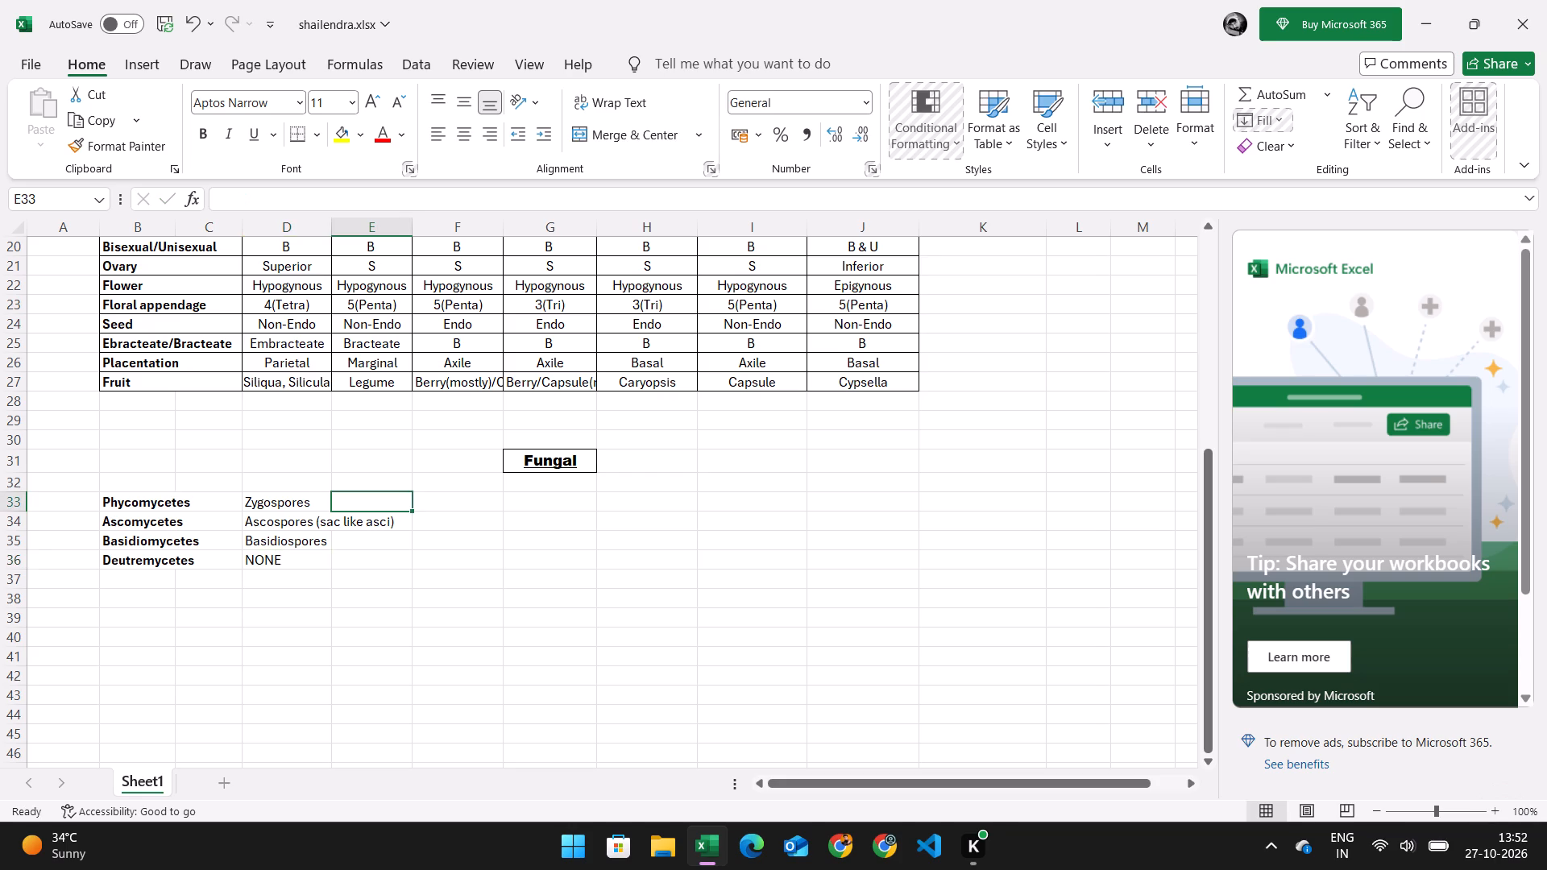
{"action": "key", "text": "shift+z"}
{"action": "type", "text": "oo"}
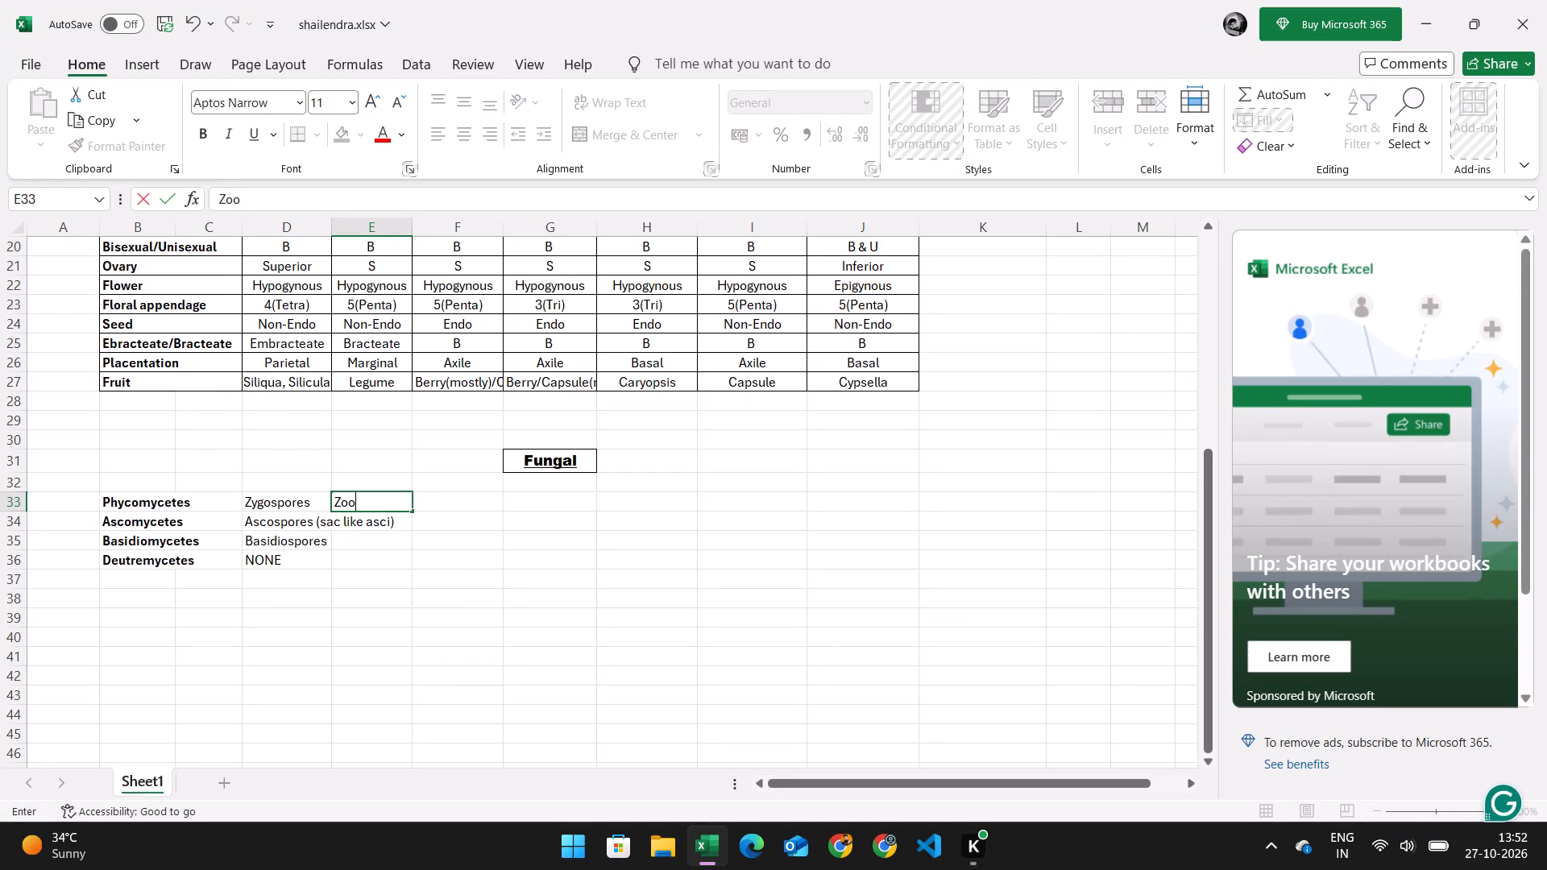
{"action": "type", "text": "poi"}
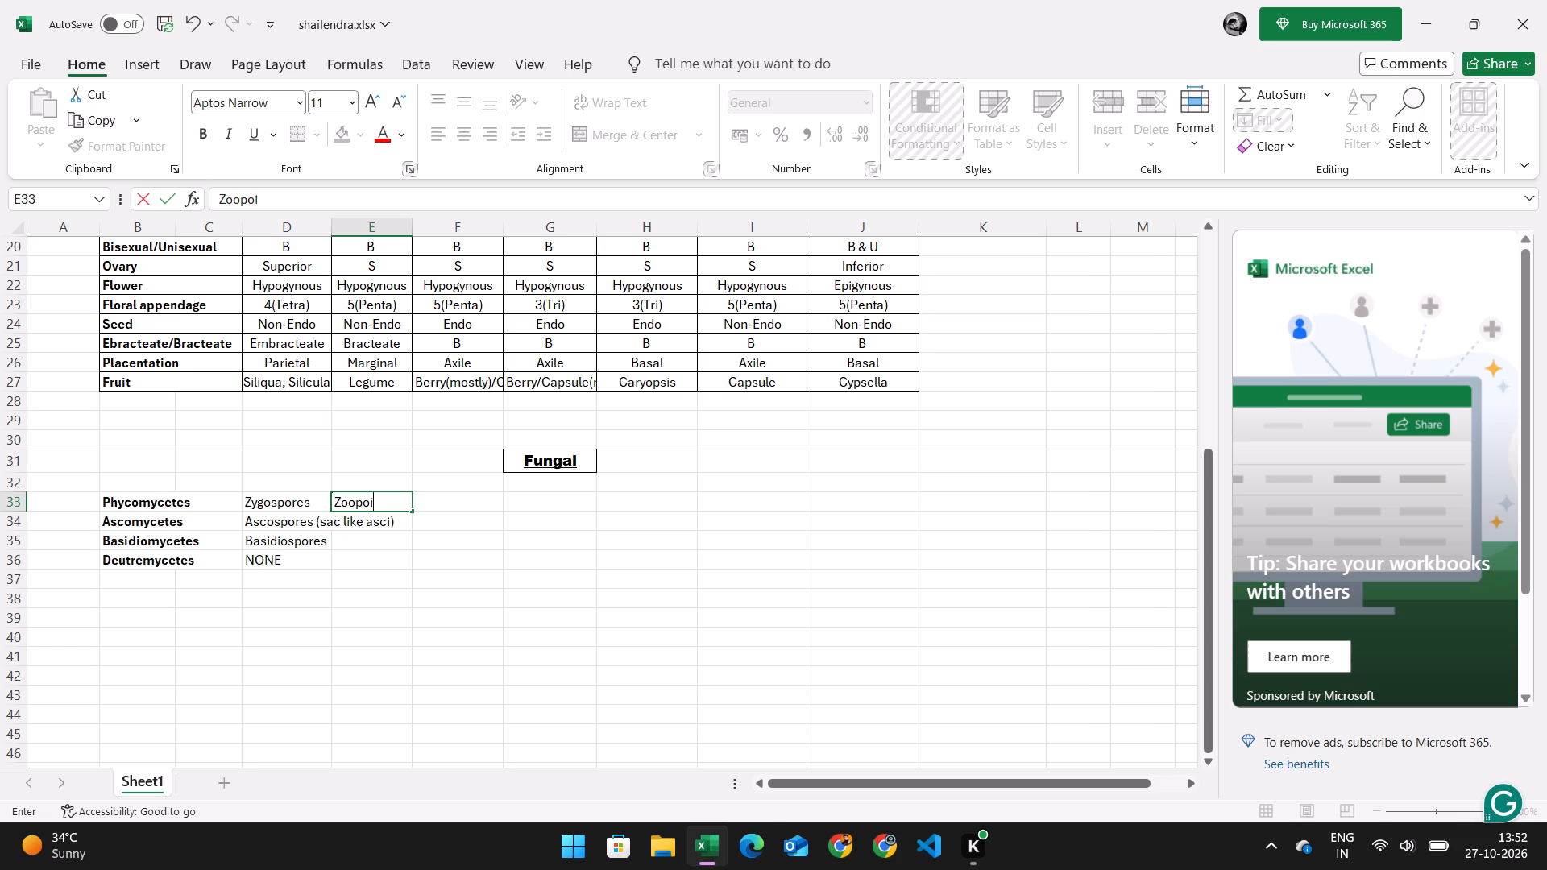
{"action": "key", "text": "BackSpace"}
{"action": "type", "text": "res"}
{"action": "key", "text": "shift+parenleft"}
{"action": "type", "text": "motile"}
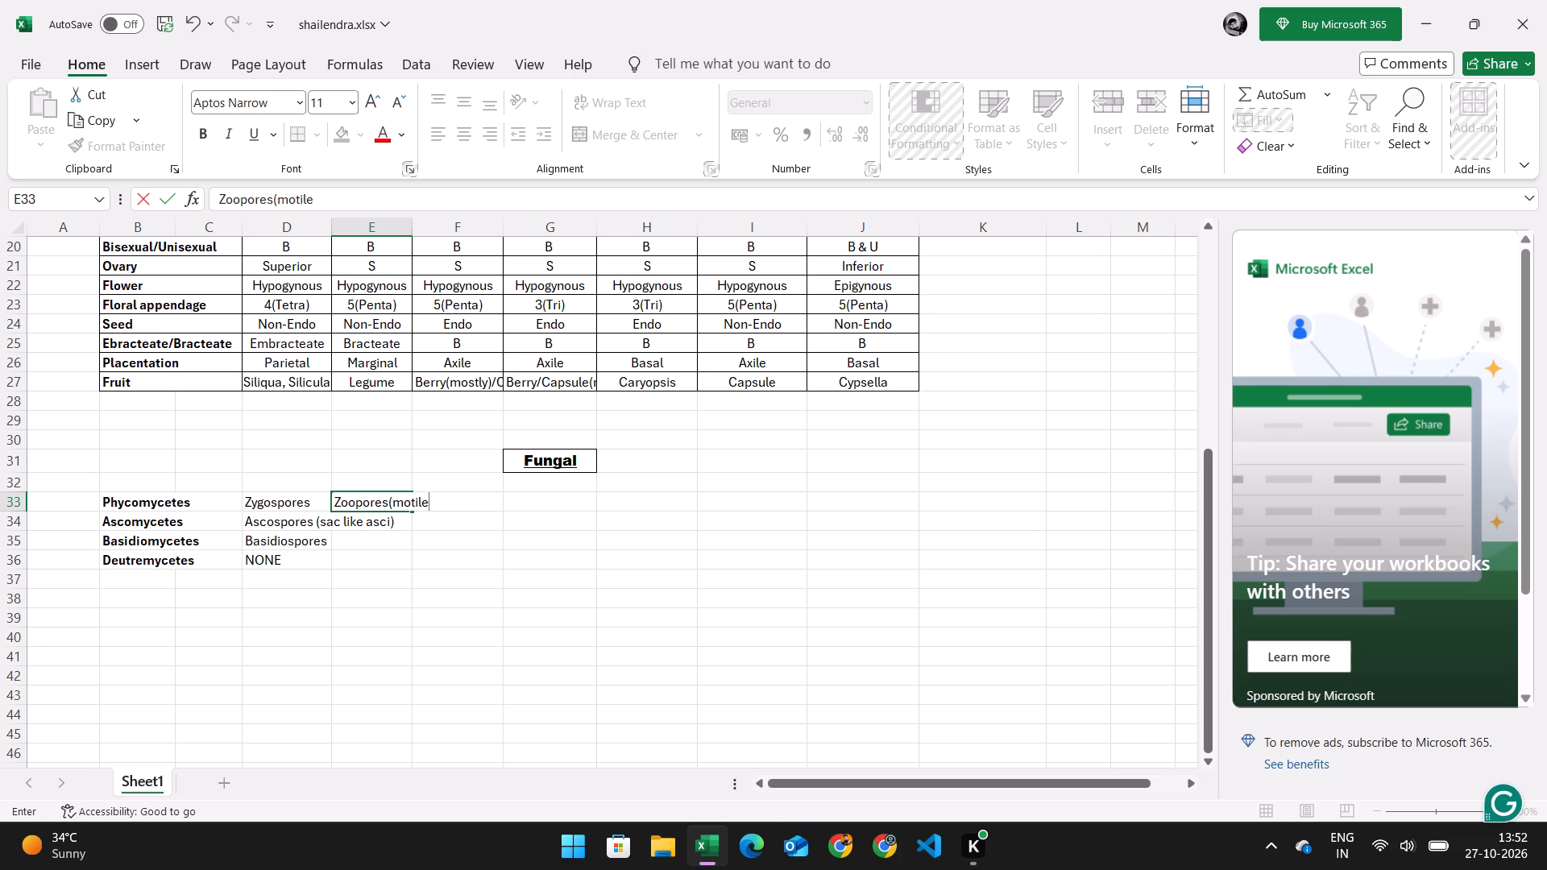
{"action": "key", "text": "shift+parenright"}
{"action": "type", "text": ","}
{"action": "key", "text": "space"}
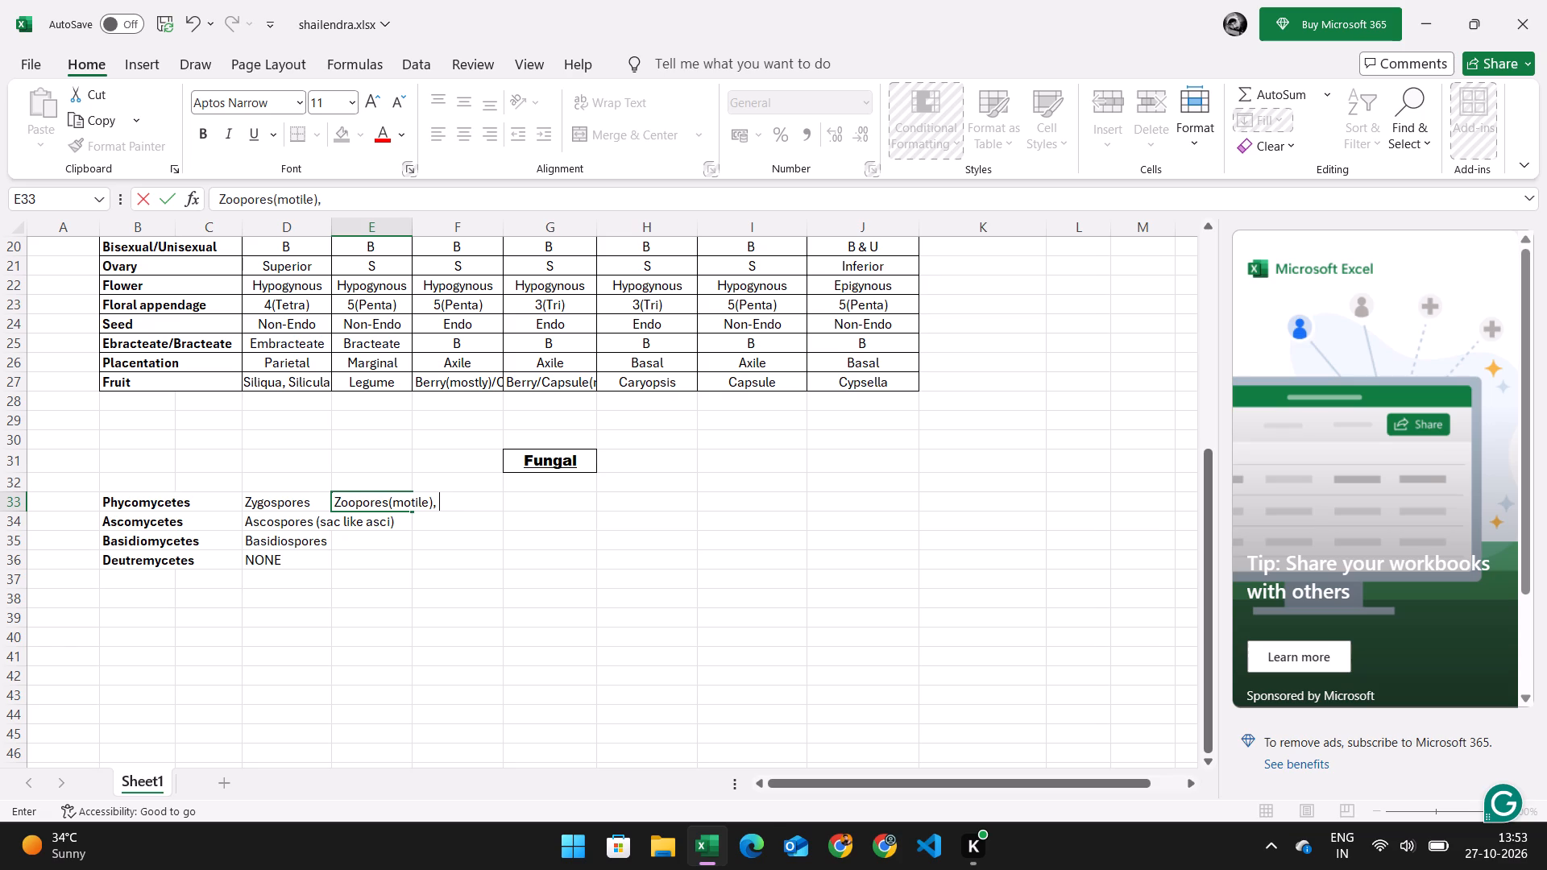
{"action": "key", "text": "shift+a"}
{"action": "type", "text": "pl"}
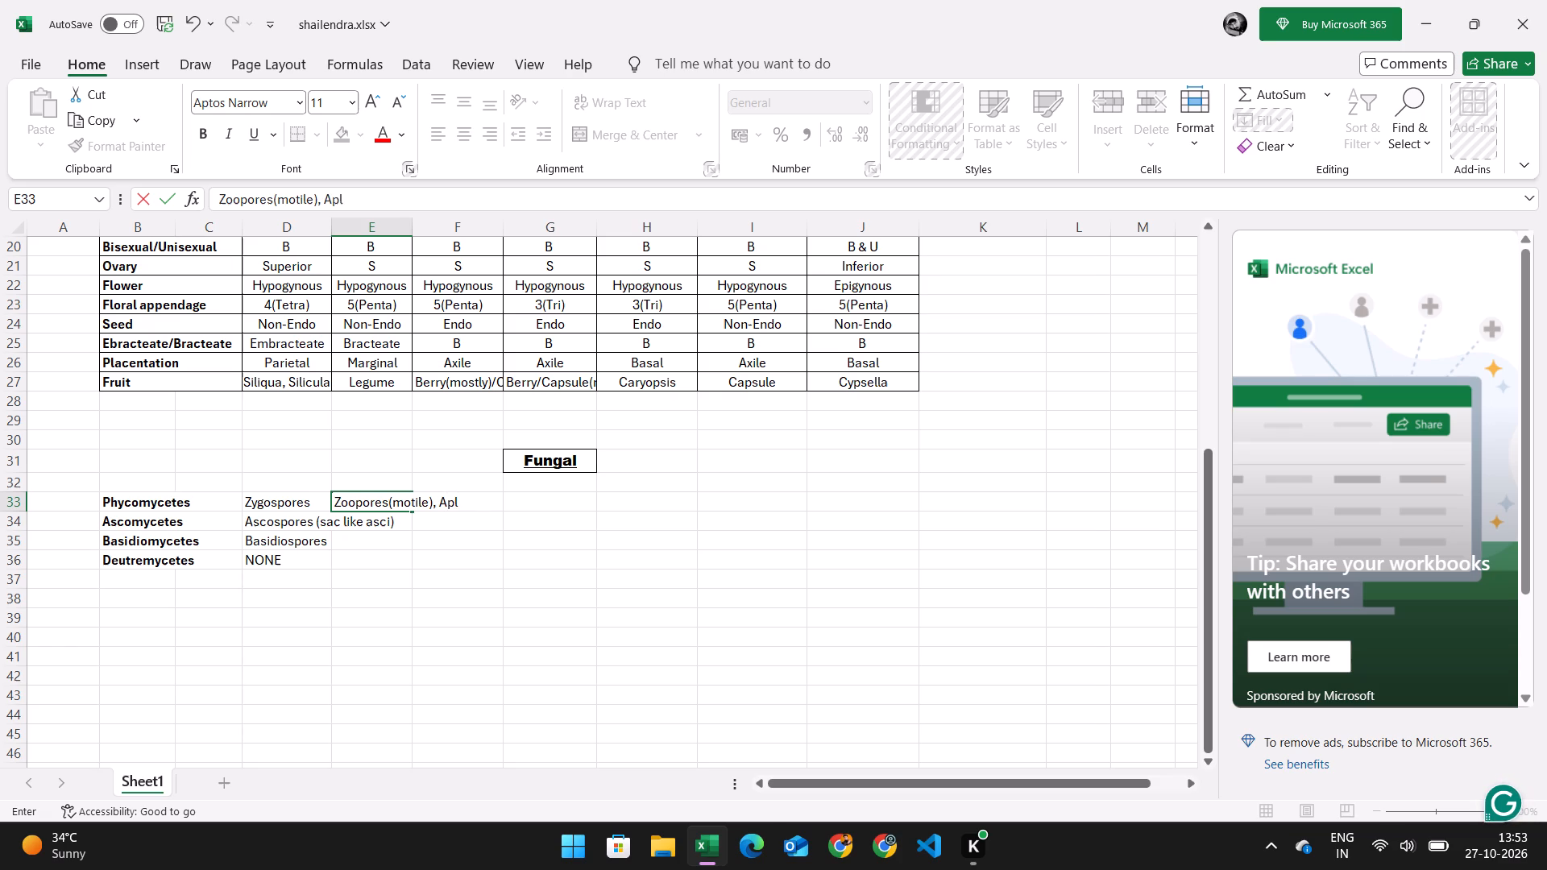
{"action": "key", "text": "a"}
{"action": "type", "text": "no"}
{"action": "type", "text": "spores"}
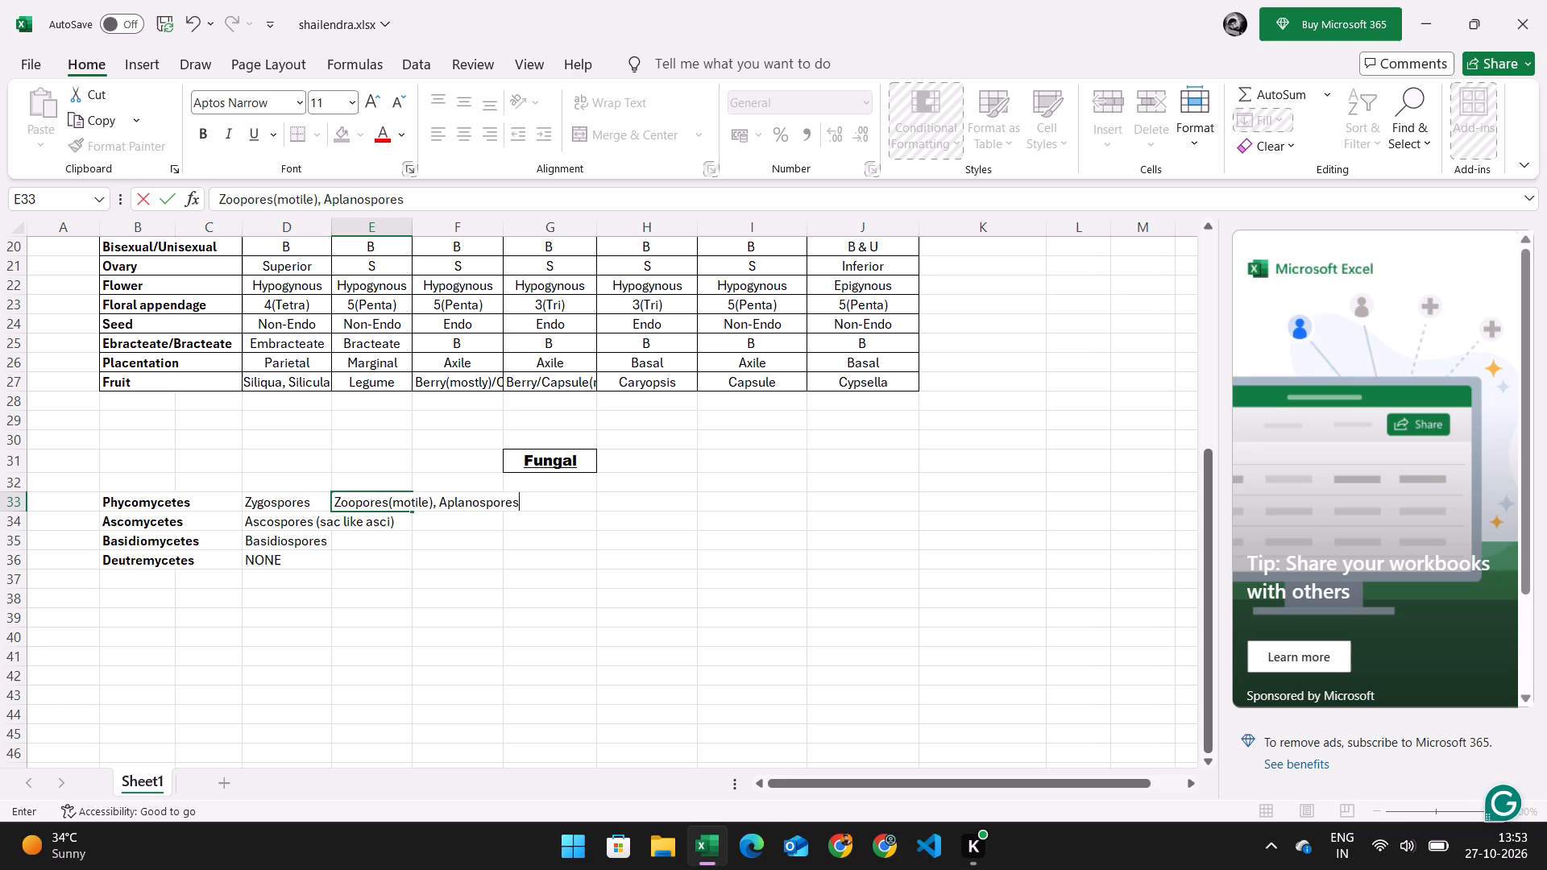
{"action": "key", "text": "shift+parenleft"}
{"action": "type", "text": "non"}
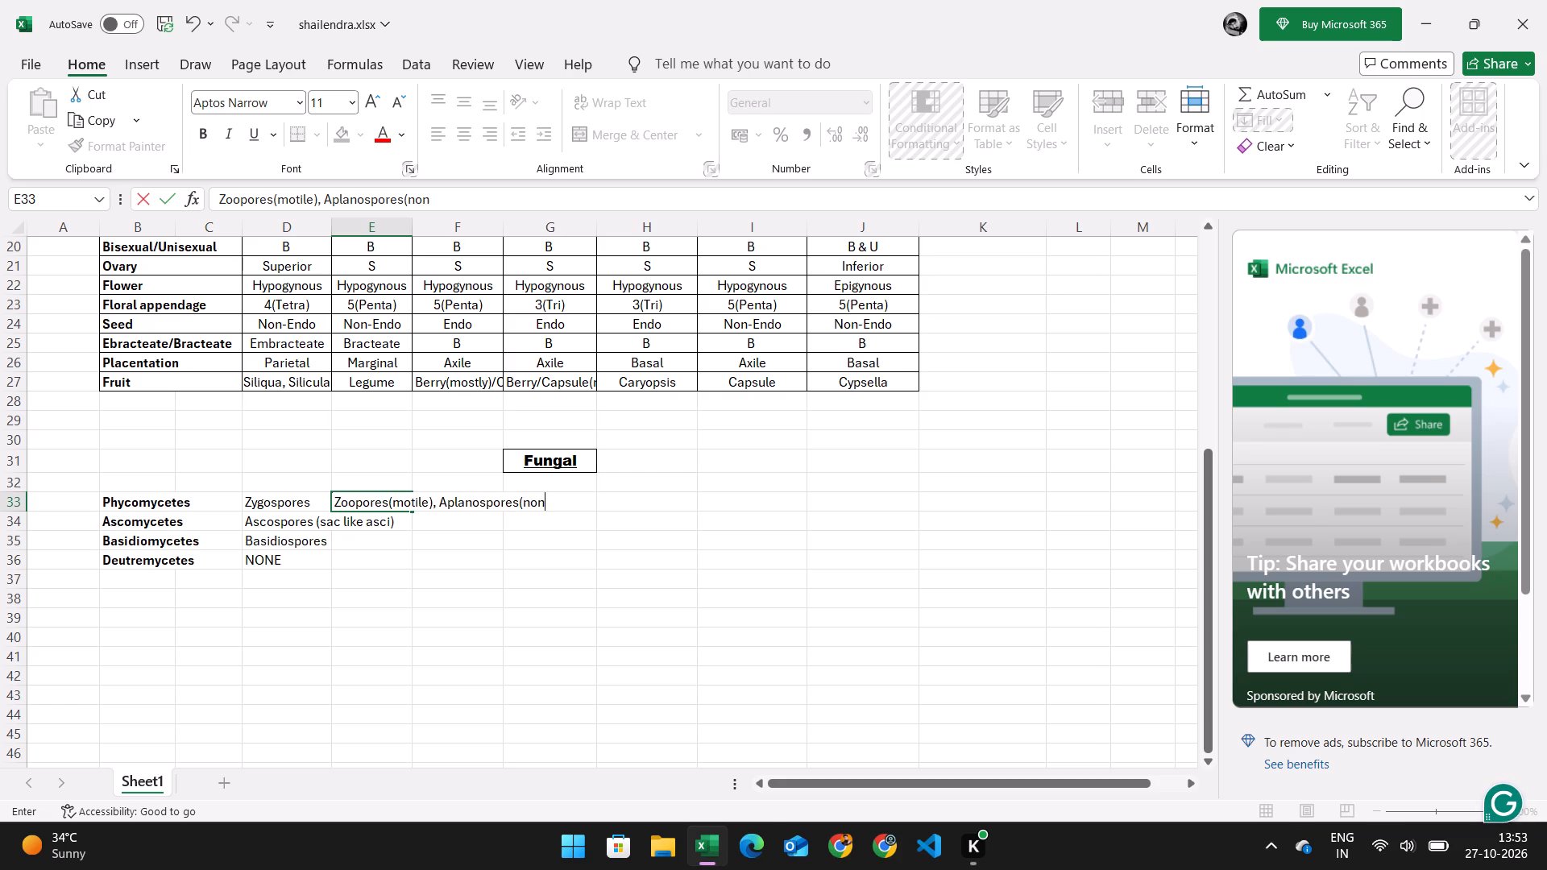
{"action": "type", "text": "-motile"}
{"action": "key", "text": "shift+parenright"}
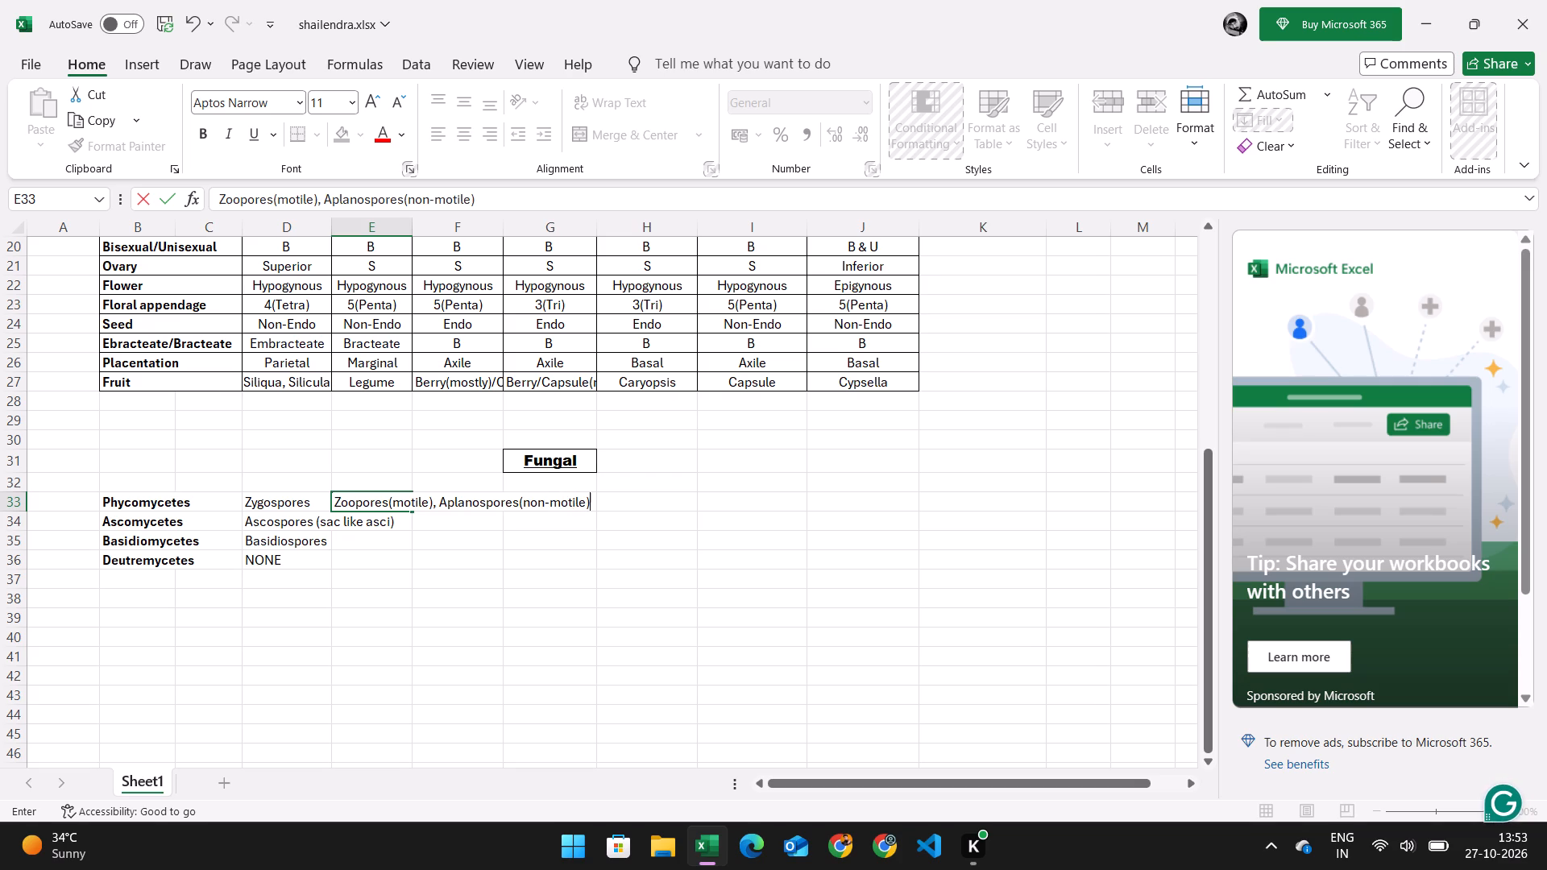
Enter "Conidia produced on conidiophore" in column E of the Ascomycetes row.
{"action": "left_click", "coordinate": [462, 524]}
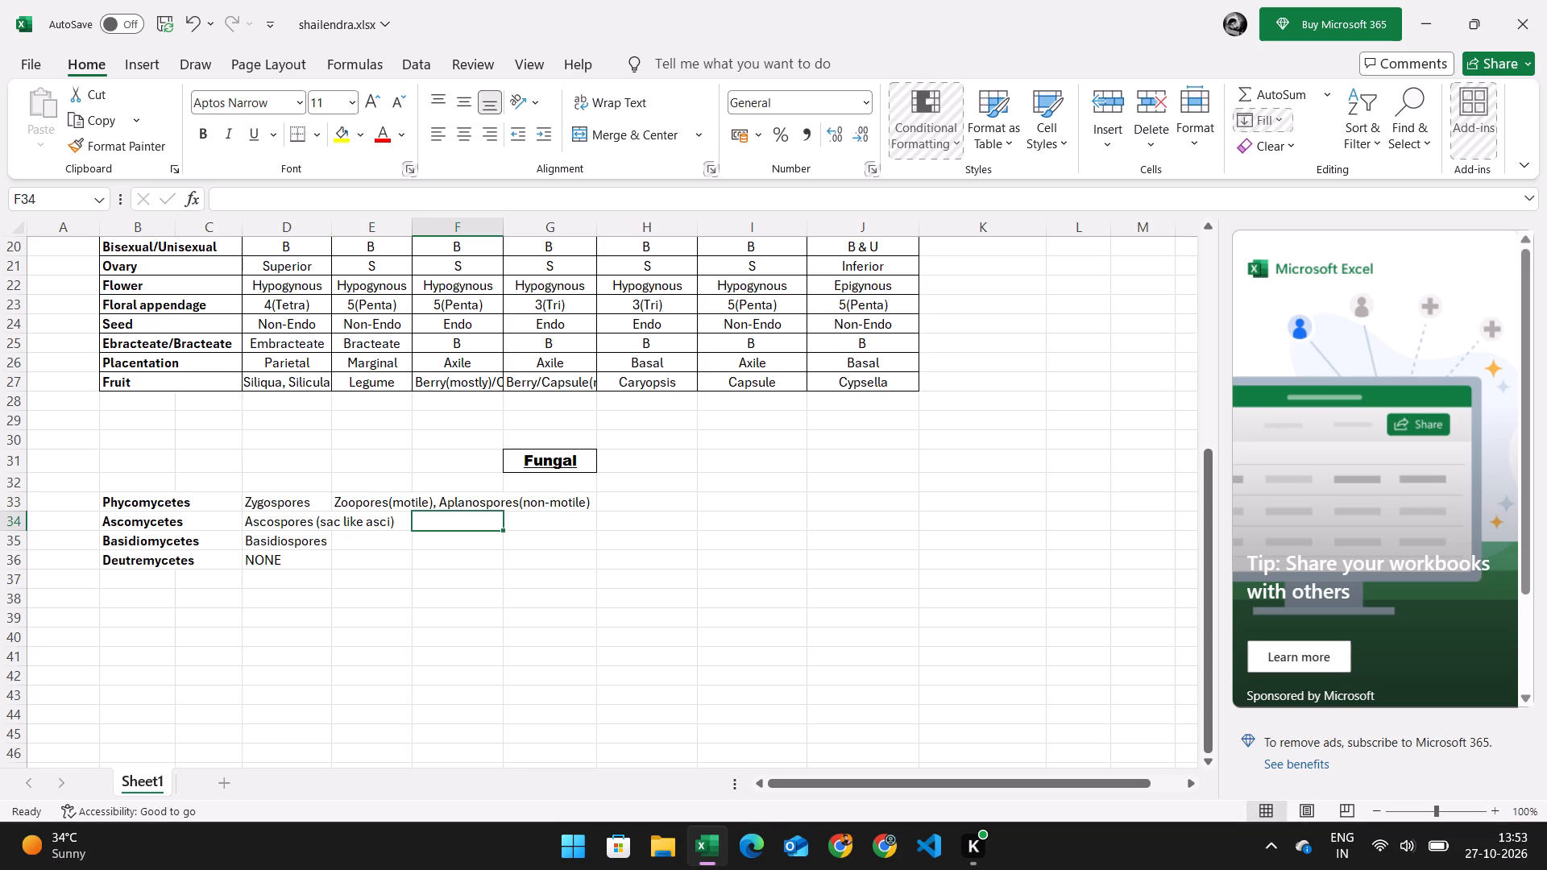
{"action": "left_click", "coordinate": [406, 520]}
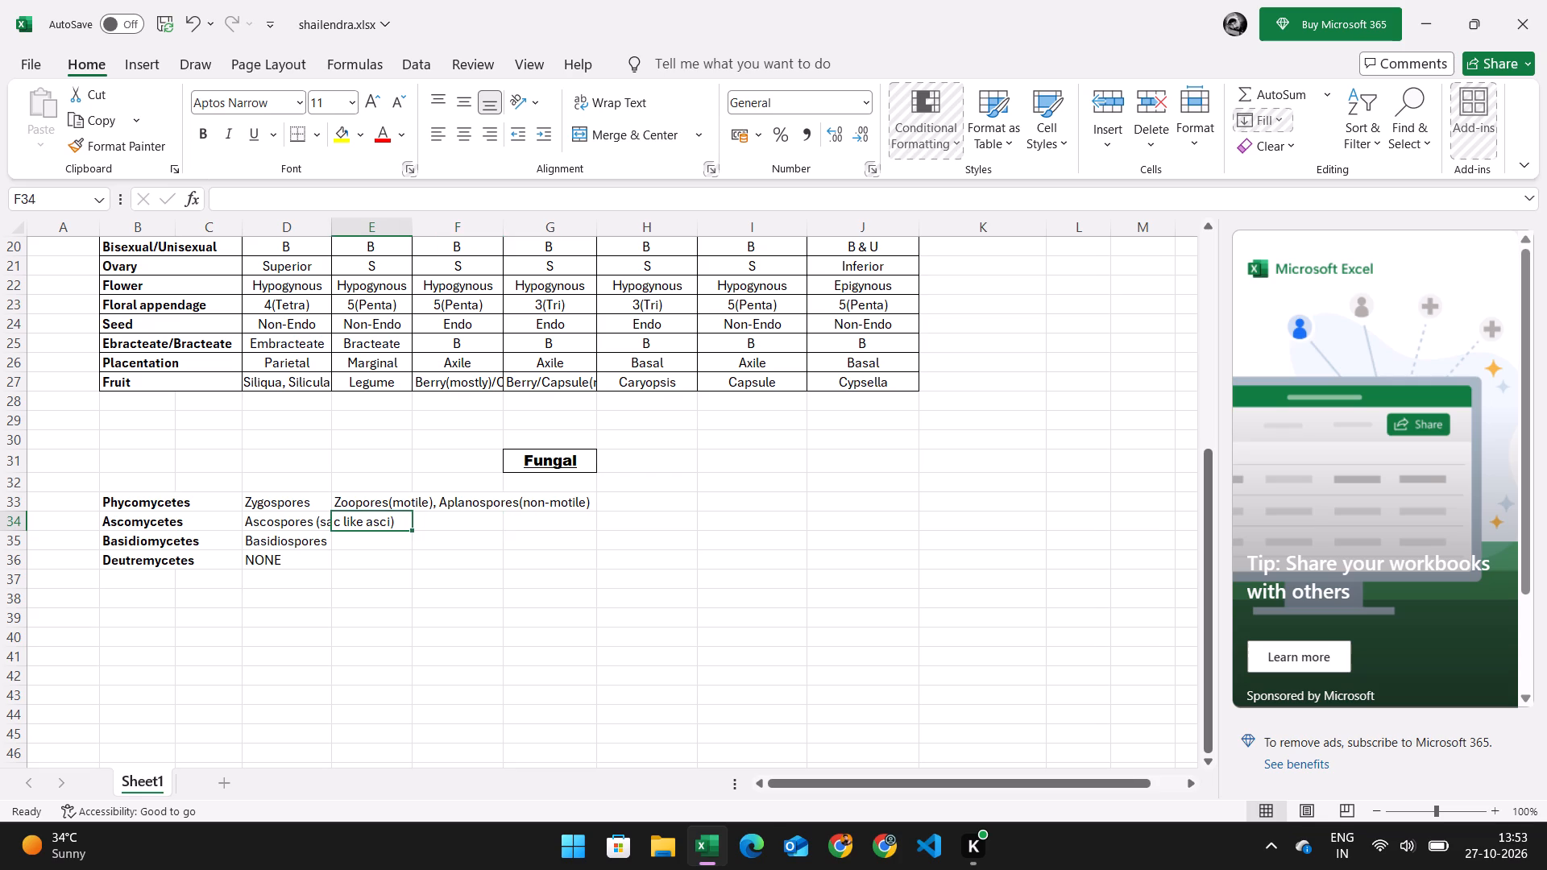
{"action": "type", "text": "Conidia"}
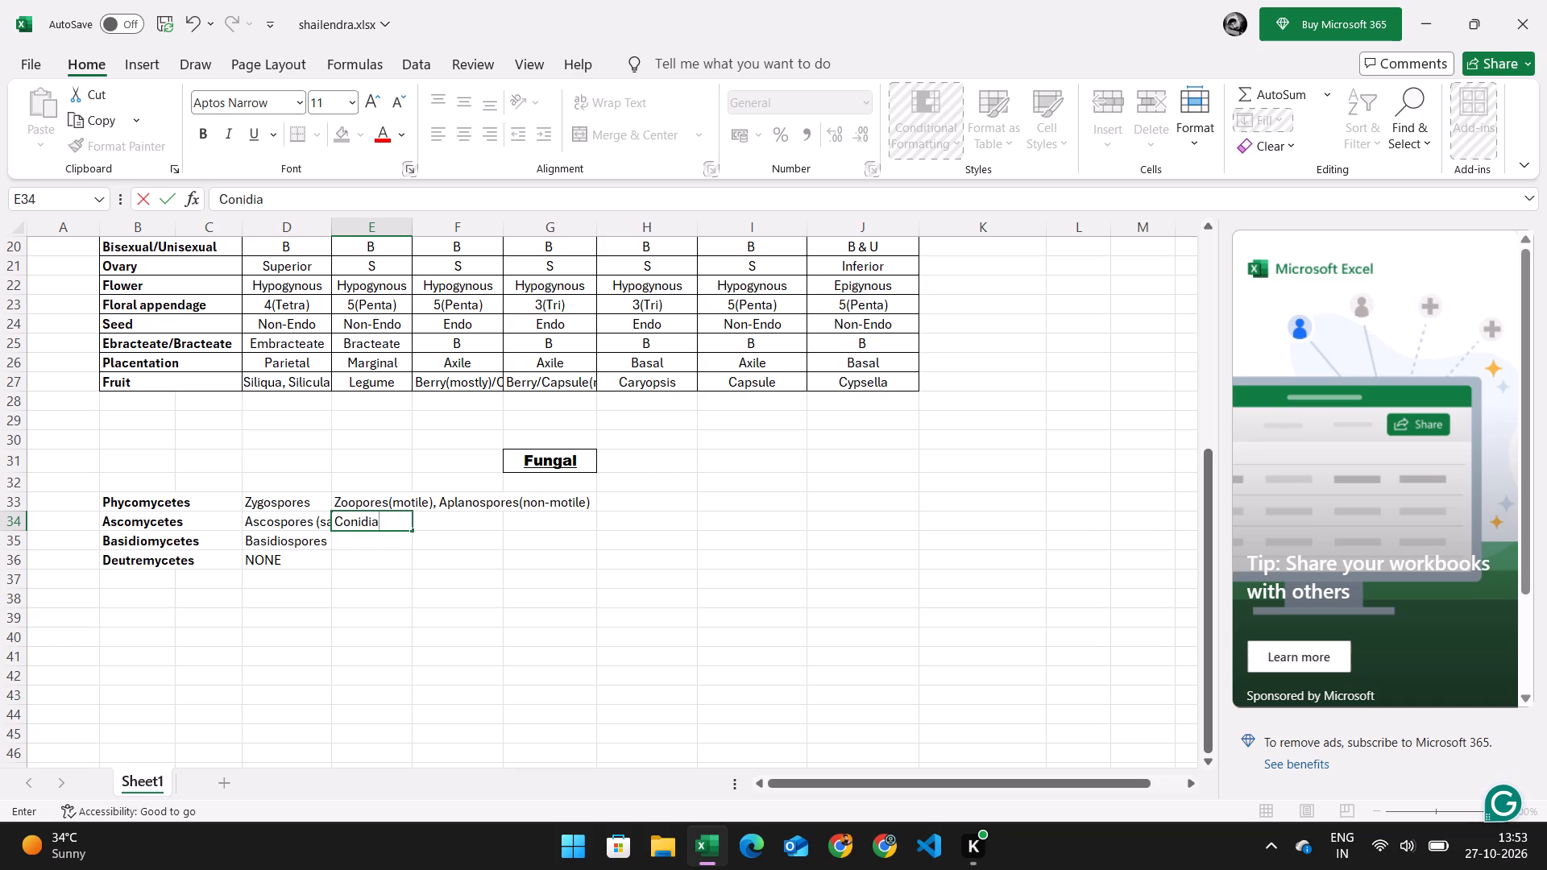
{"action": "key", "text": "space"}
{"action": "type", "text": "prode"}
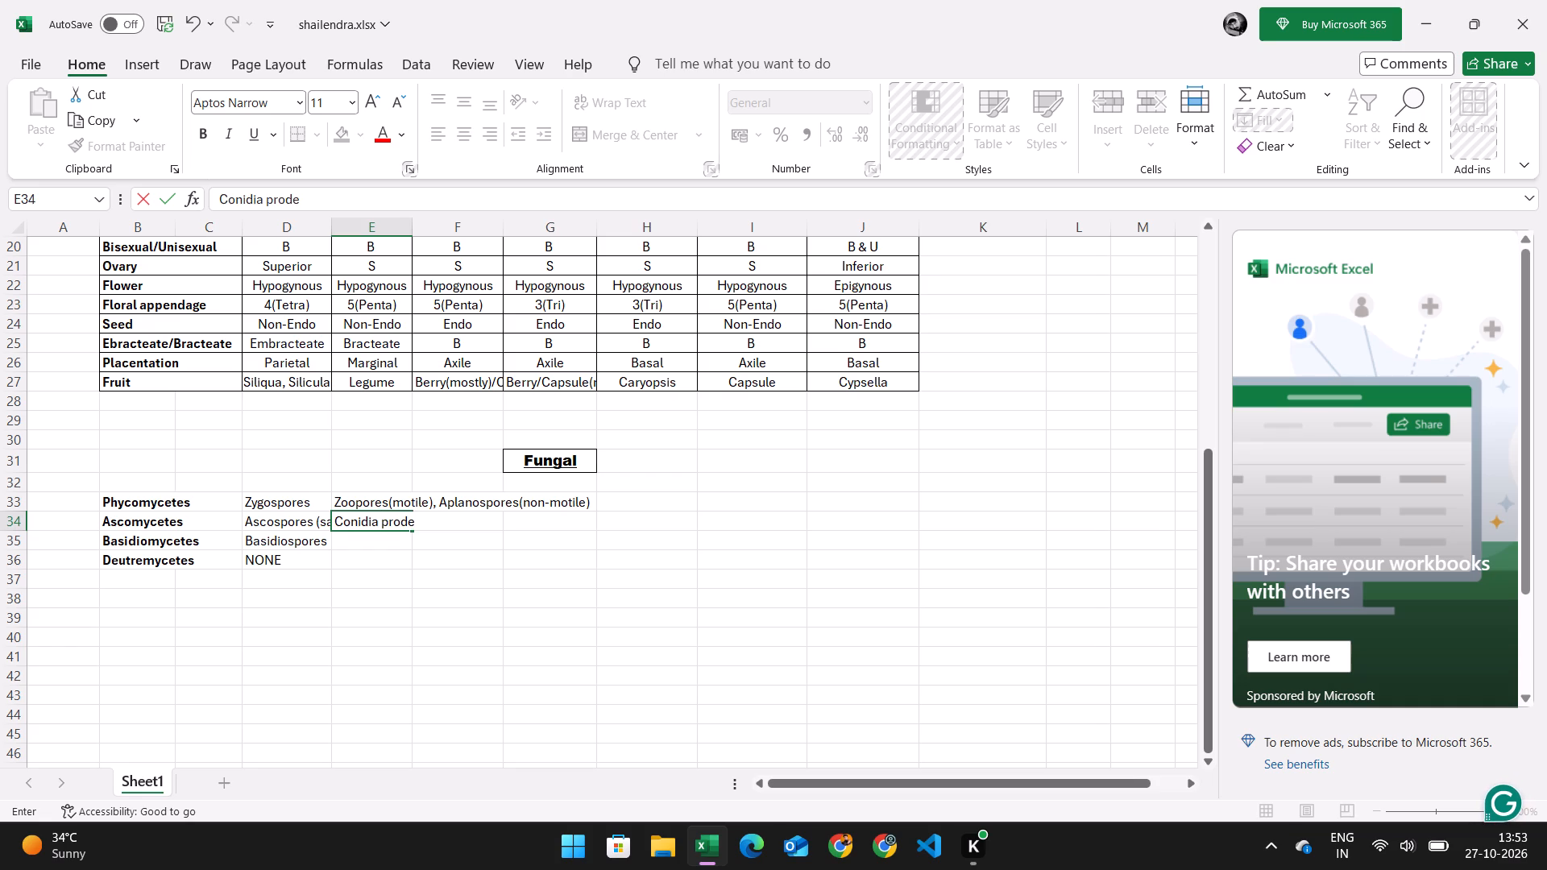
{"action": "key", "text": "BackSpace"}
{"action": "type", "text": "uced"}
{"action": "key", "text": "space"}
{"action": "key", "text": "o"}
{"action": "type", "text": "n c"}
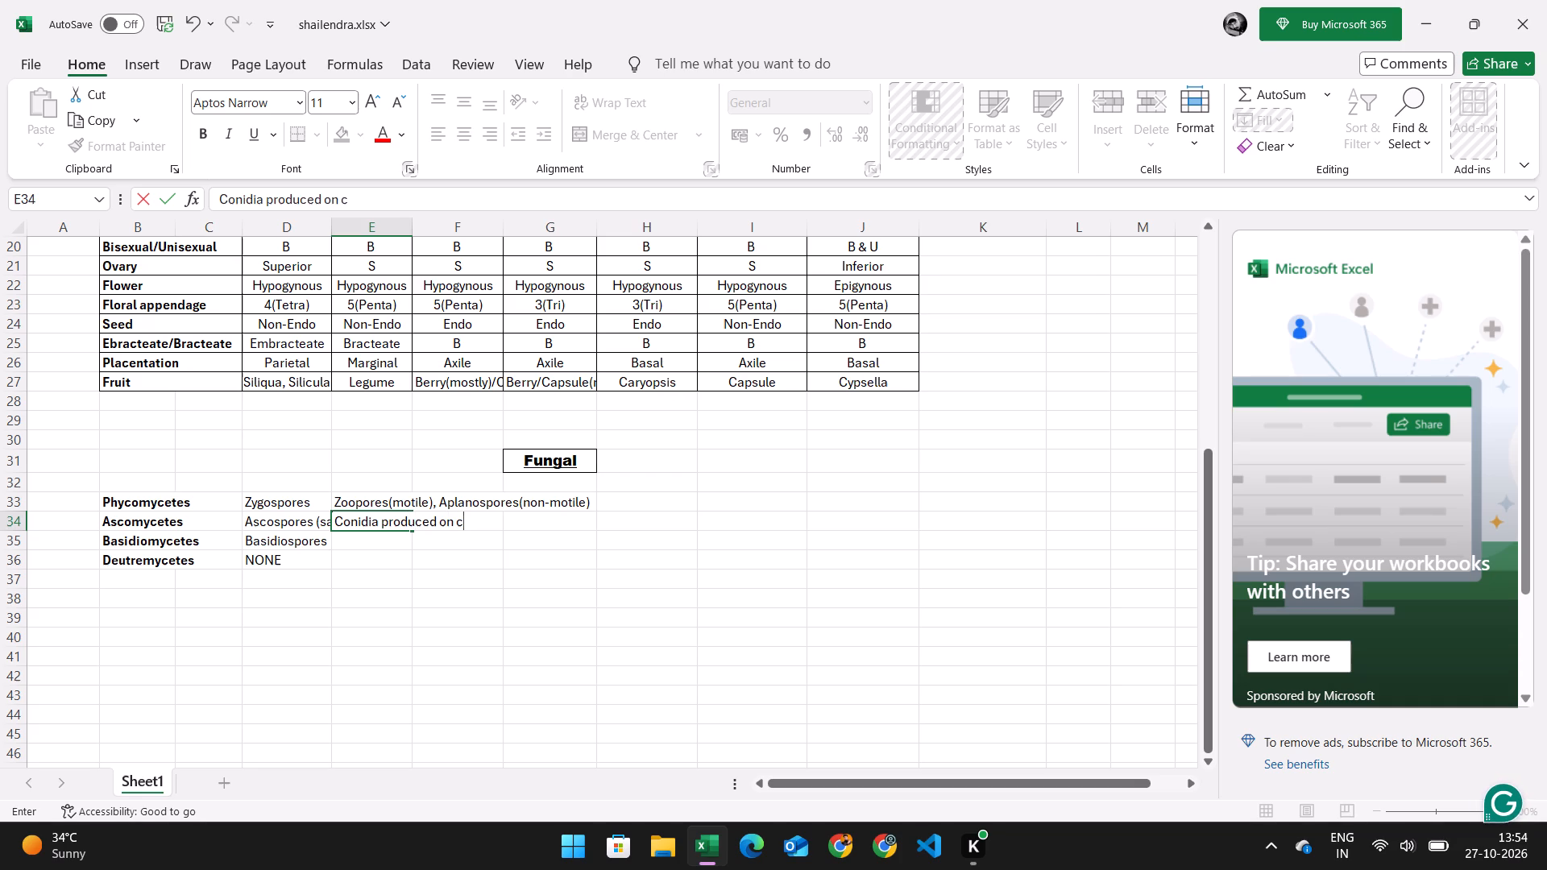
{"action": "type", "text": "oni"}
{"action": "type", "text": "dio"}
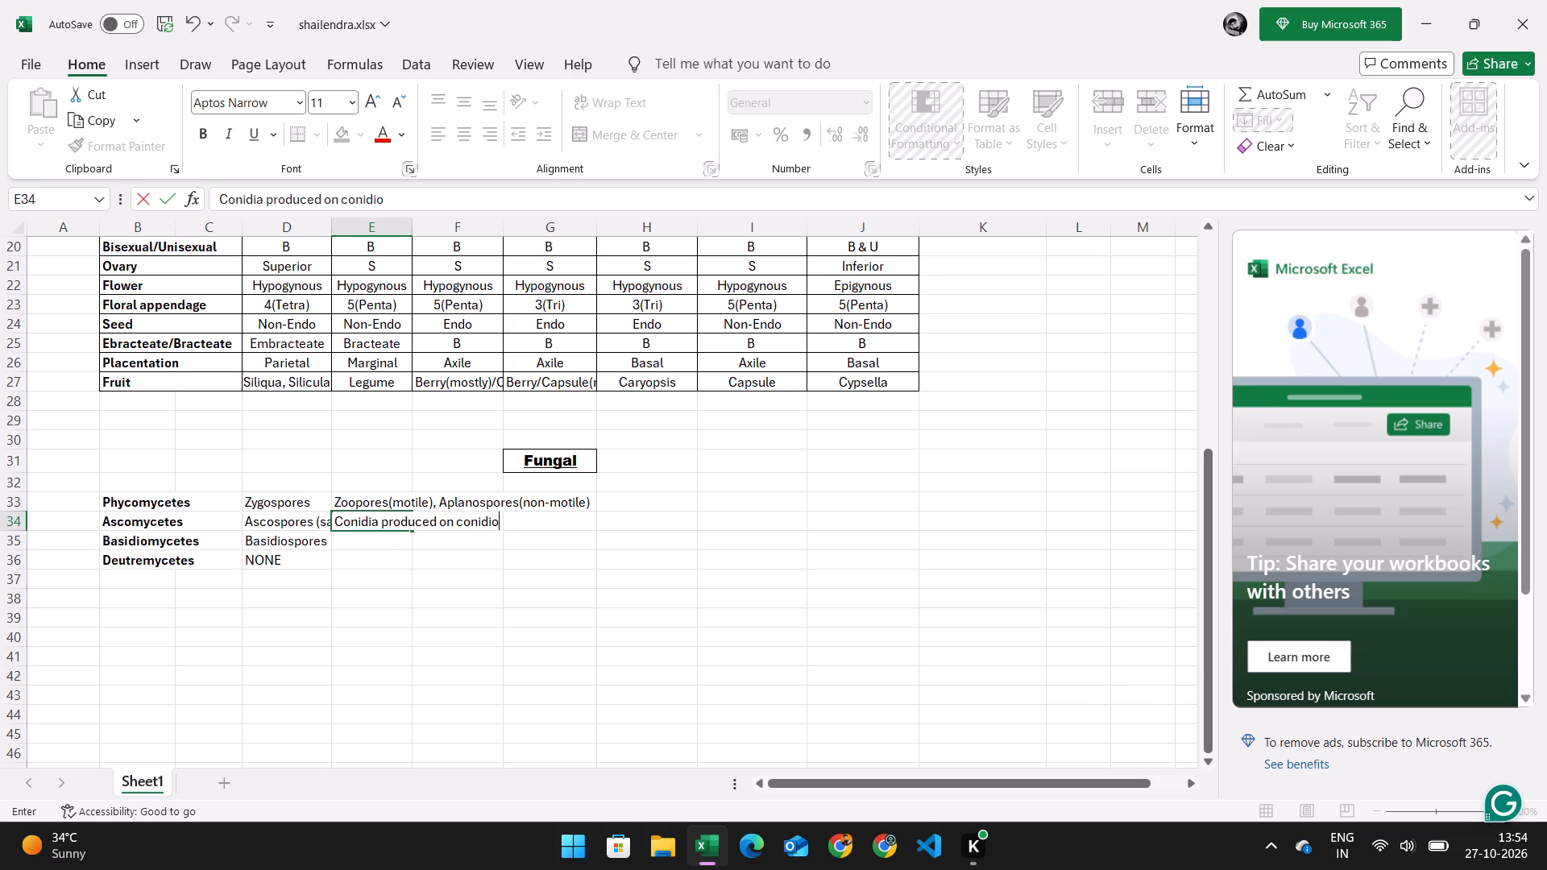
{"action": "type", "text": "phore"}
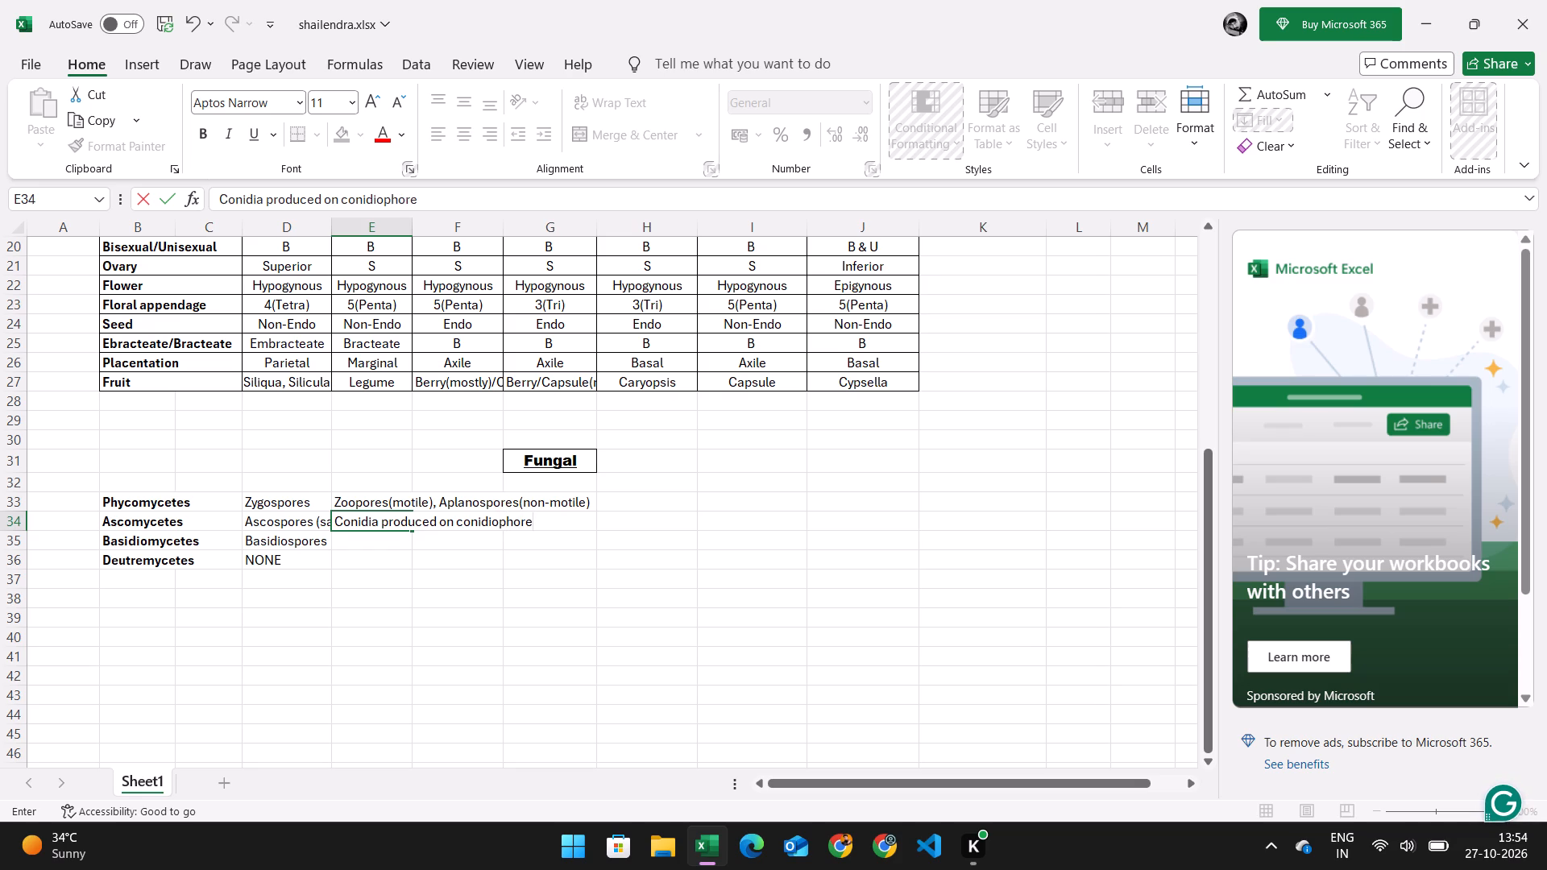
{"action": "left_click", "coordinate": [391, 540]}
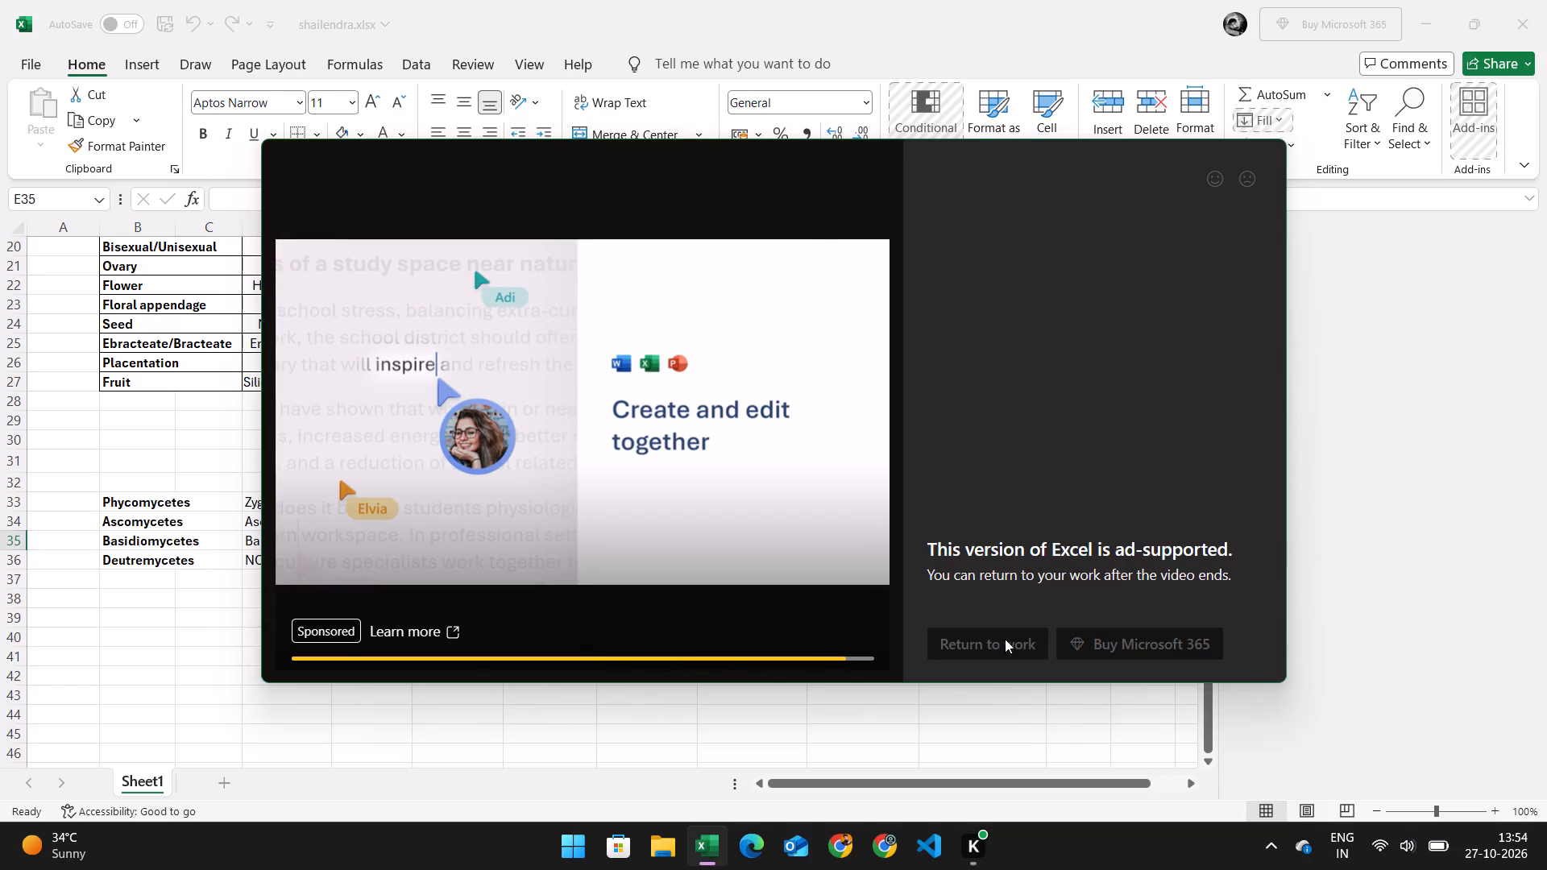
Close the sponsored video and return to the worksheet.
{"action": "left_click", "coordinate": [1005, 639]}
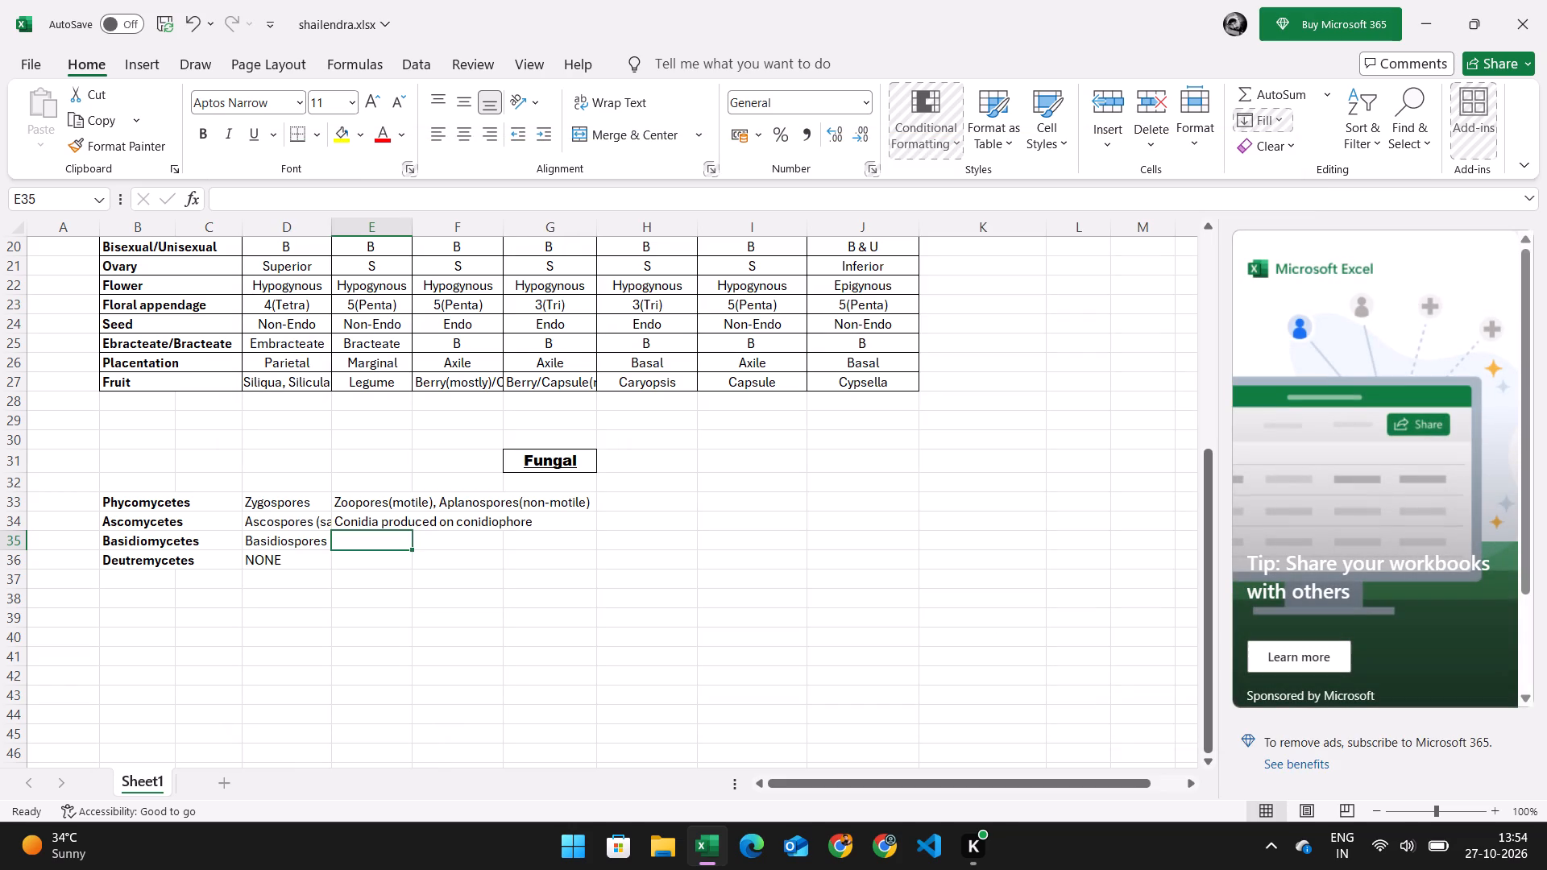
Enter "Conidia produced on conidiophore" in column E of the Deutremycetes row.
{"action": "left_click", "coordinate": [393, 567]}
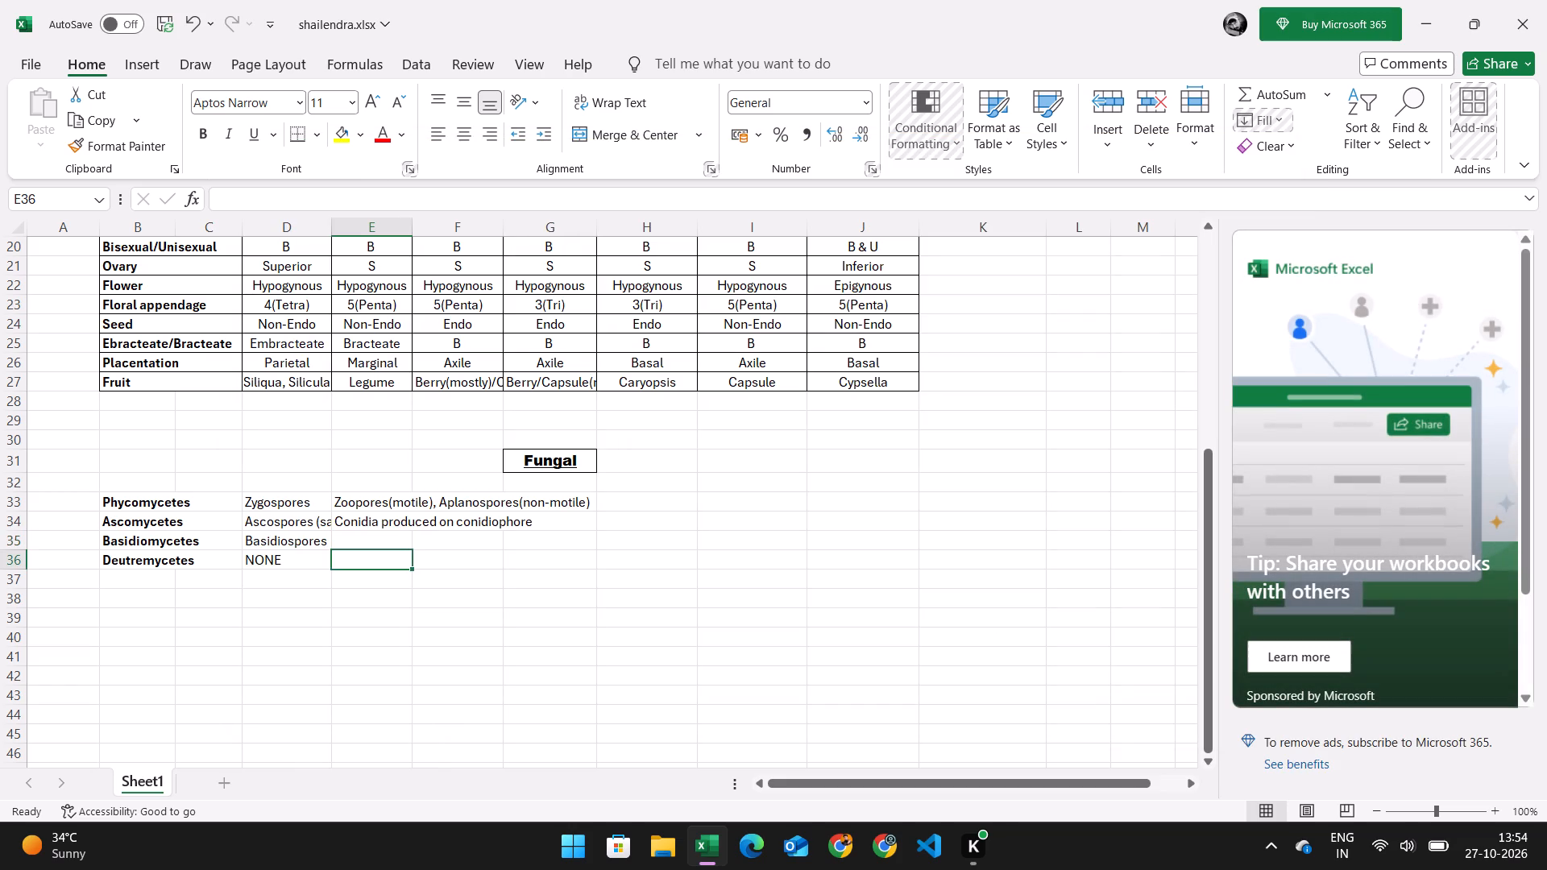
{"action": "type", "text": "Coni"}
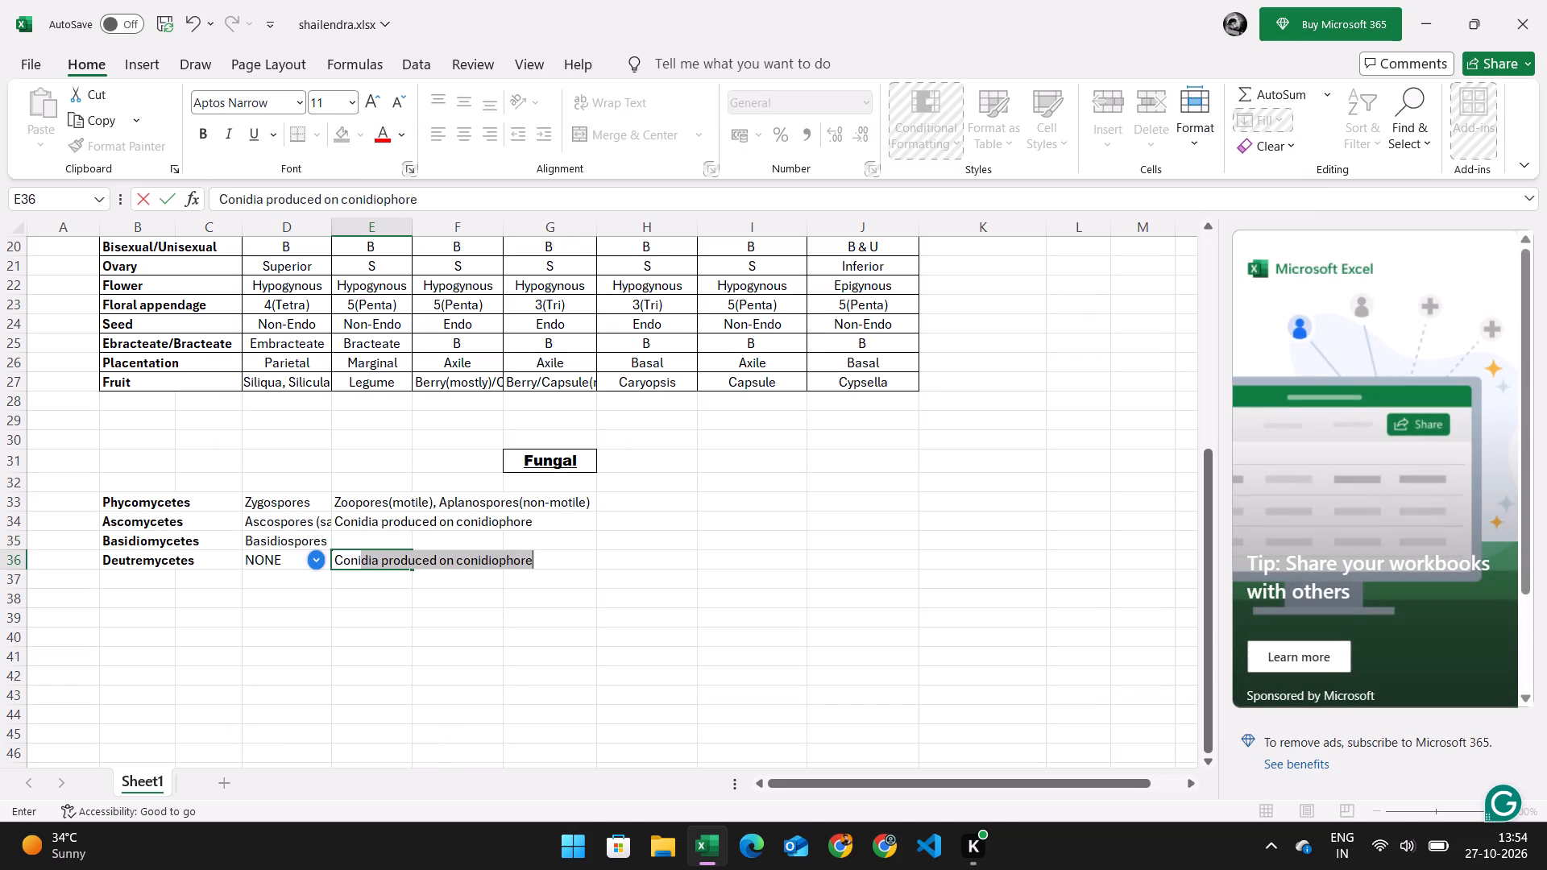
{"action": "type", "text": "dia"}
{"action": "key", "text": "space"}
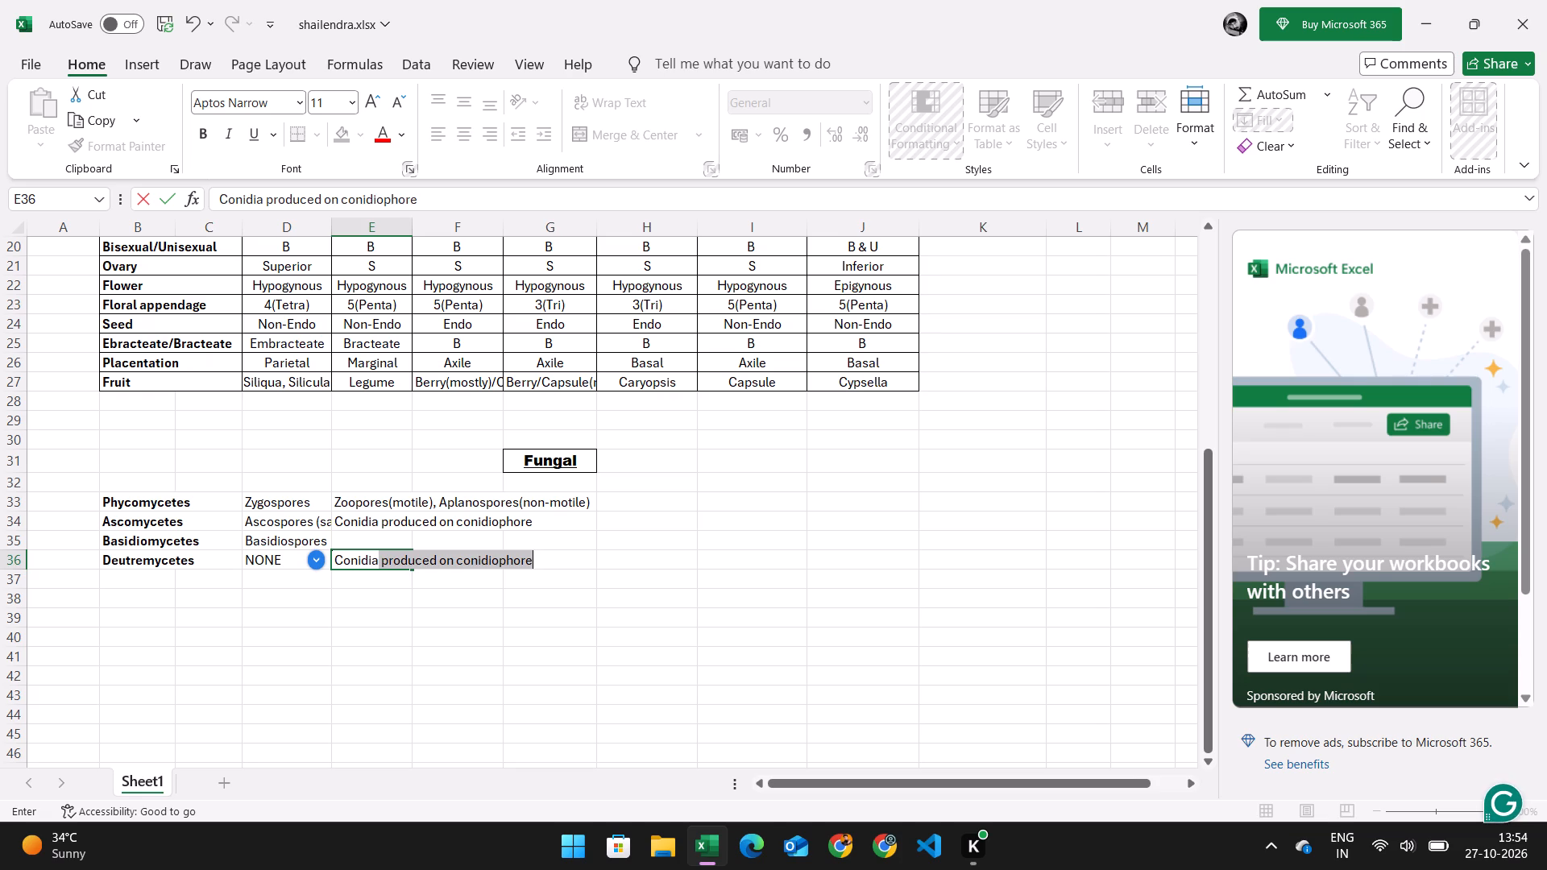
{"action": "key", "text": "Return"}
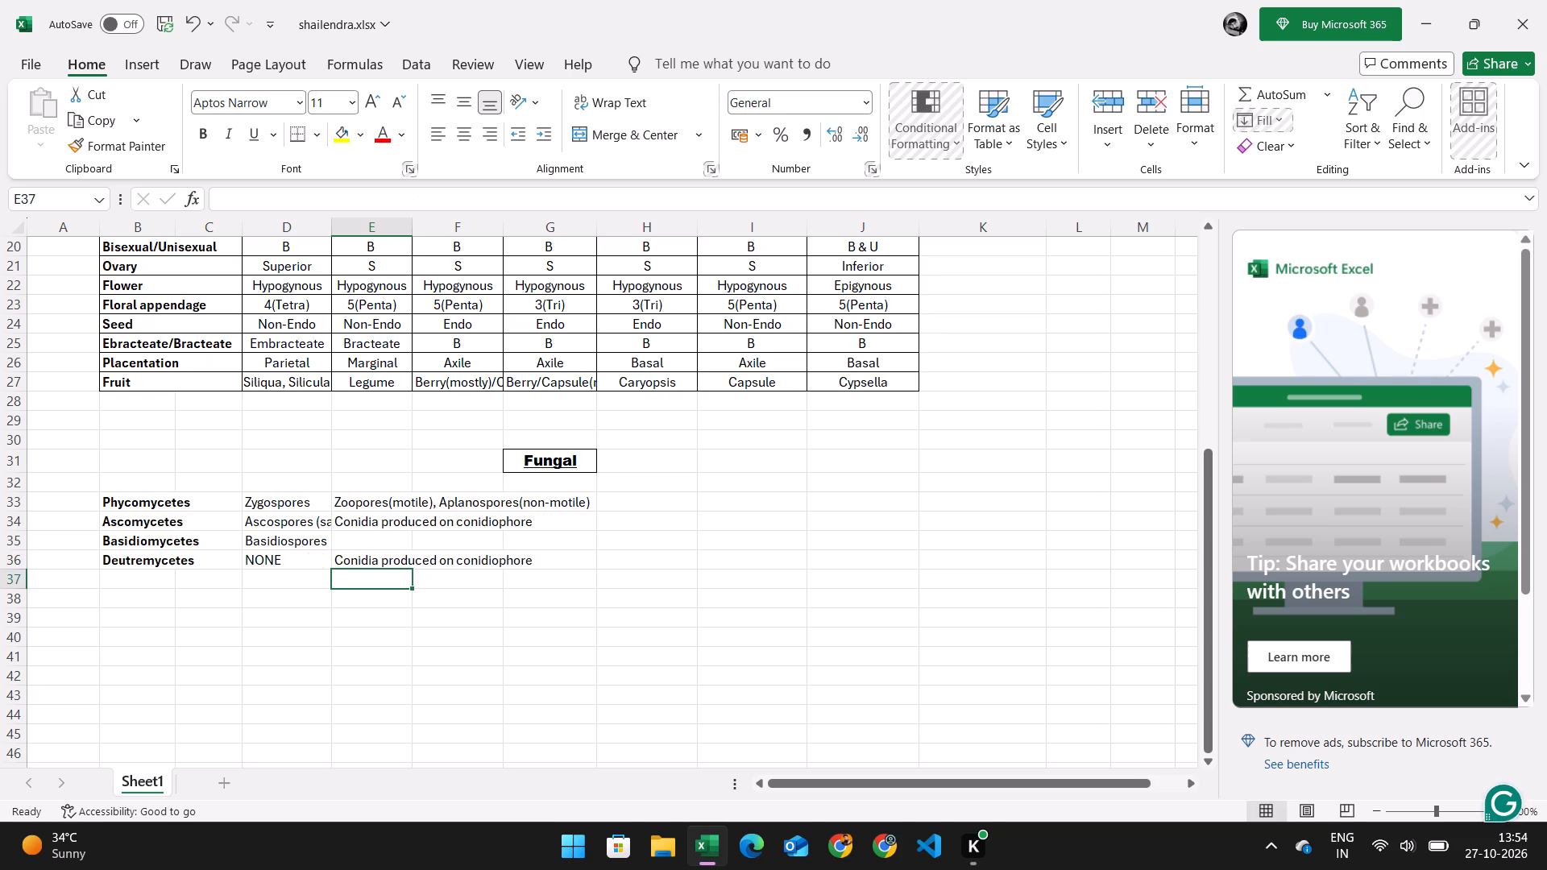
Shorten the column E entry of the Deutremycetes row to "Conidia".
{"action": "double_click", "coordinate": [545, 563]}
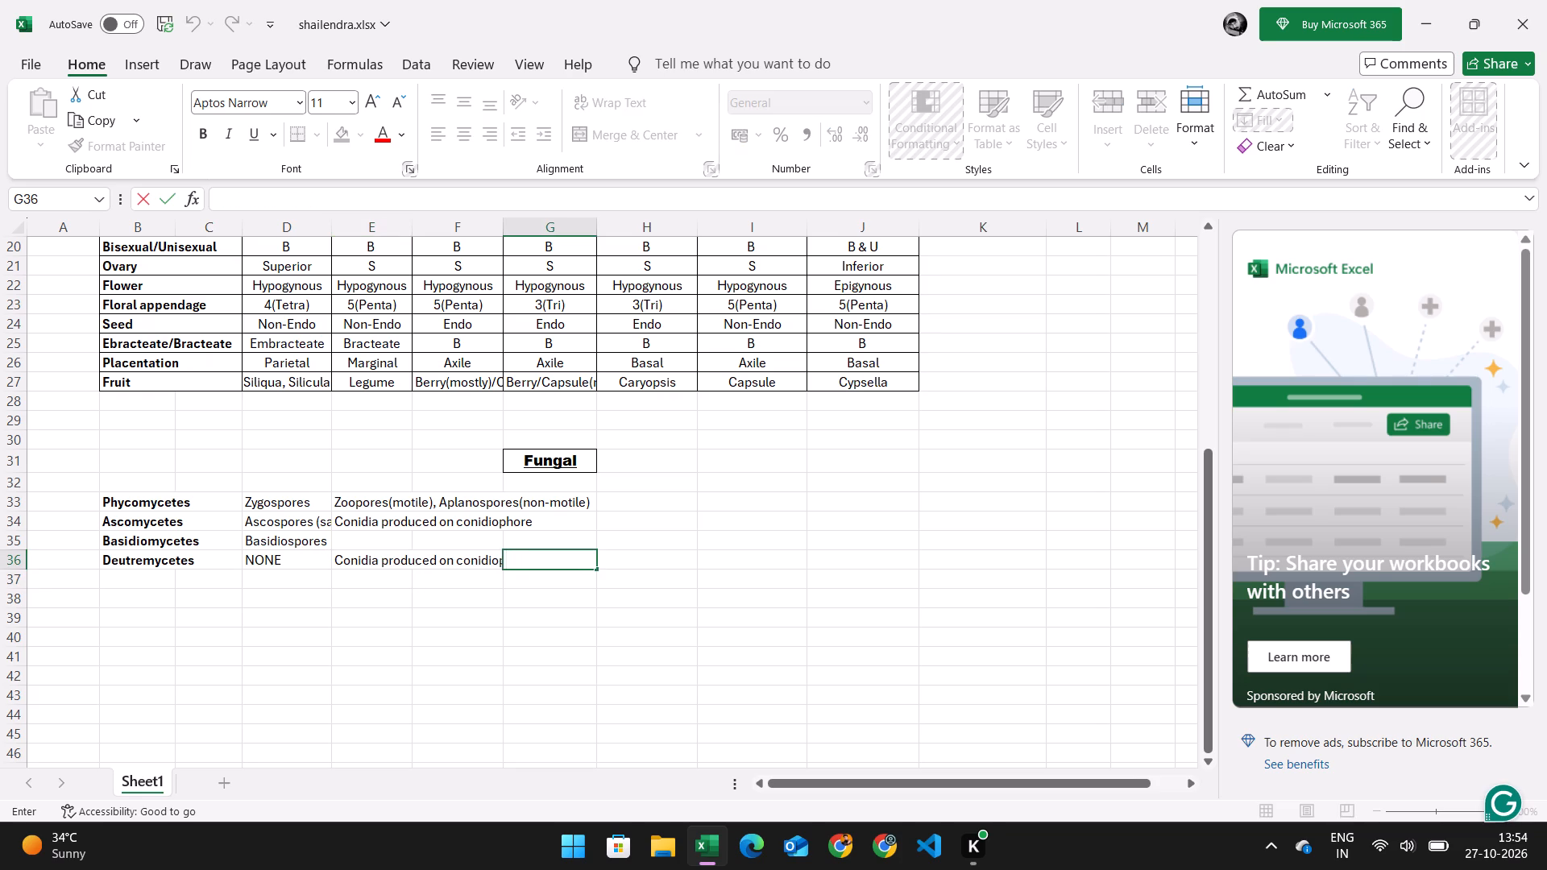
{"action": "double_click", "coordinate": [386, 563]}
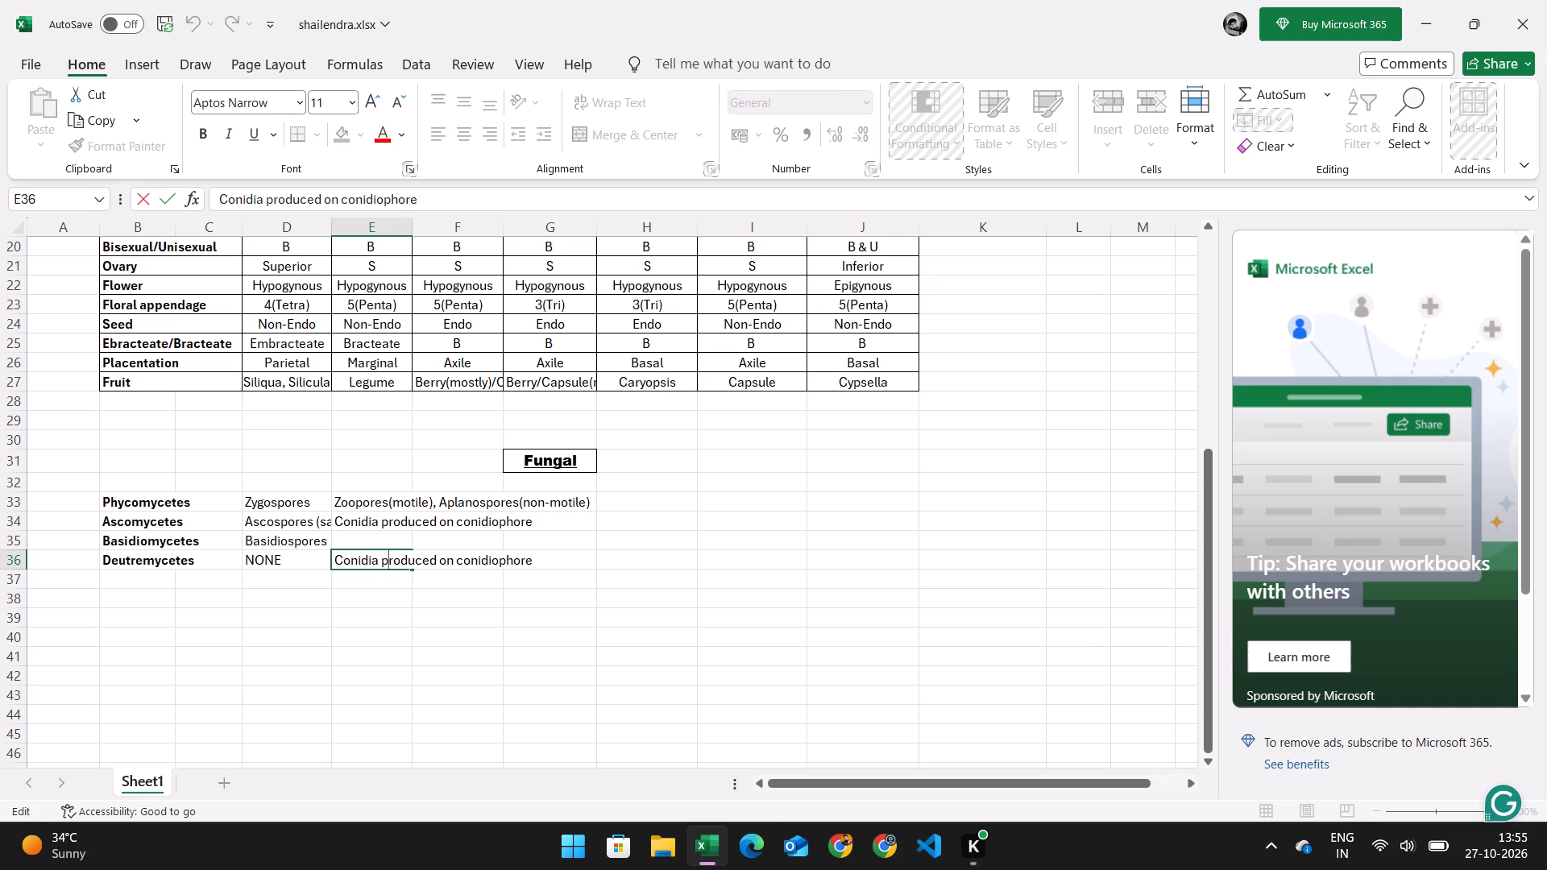
{"action": "key", "text": "Right"}
{"action": "key", "text": "Right"}
{"action": "key", "text": "Right"}
{"action": "key", "text": "Right"}
{"action": "key", "text": "Right"}
{"action": "key", "text": "Right"}
{"action": "key", "text": "Right"}
{"action": "key", "text": "Right"}
{"action": "key", "text": "Right"}
{"action": "key", "text": "Right"}
{"action": "key", "text": "Right"}
{"action": "key", "text": "Right"}
{"action": "key", "text": "Right"}
{"action": "key", "text": "Right"}
{"action": "key", "text": "Right"}
{"action": "key", "text": "Right"}
{"action": "key", "text": "Right"}
{"action": "key", "text": "Right"}
{"action": "key", "text": "Right"}
{"action": "key", "text": "Right"}
{"action": "key", "text": "BackSpace"}
{"action": "key", "text": "BackSpace"}
{"action": "key", "text": "BackSpace"}
{"action": "key", "text": "BackSpace"}
{"action": "key", "text": "BackSpace"}
{"action": "key", "text": "BackSpace"}
{"action": "key", "text": "BackSpace"}
{"action": "key", "text": "BackSpace"}
{"action": "key", "text": "BackSpace"}
{"action": "key", "text": "BackSpace"}
{"action": "key", "text": "BackSpace"}
{"action": "key", "text": "BackSpace"}
{"action": "key", "text": "BackSpace"}
{"action": "key", "text": "BackSpace"}
{"action": "key", "text": "BackSpace"}
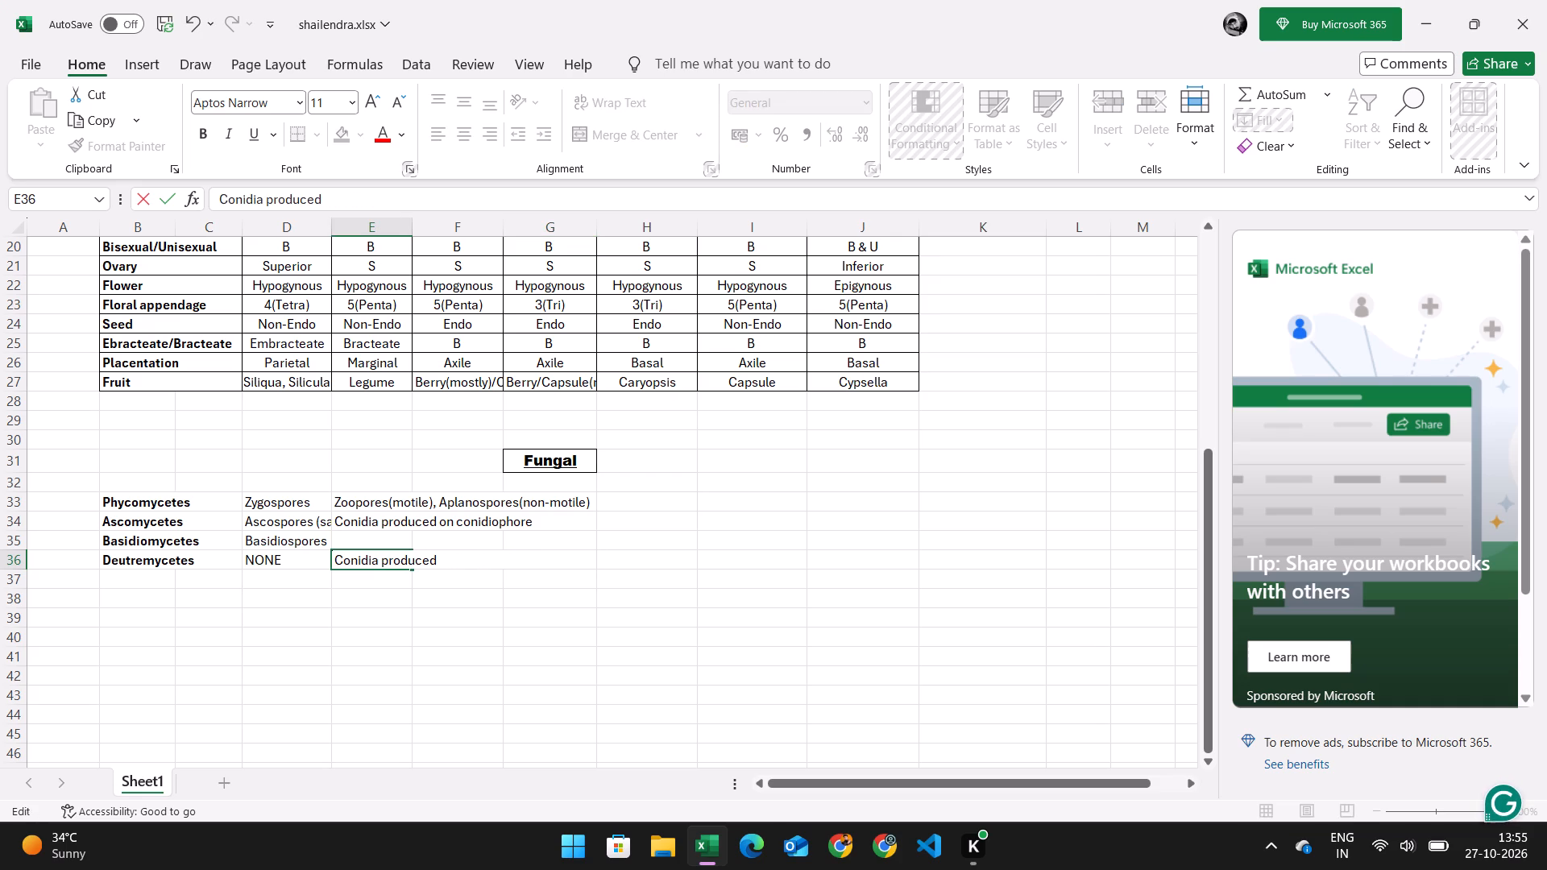
{"action": "key", "text": "BackSpace"}
{"action": "key", "text": "BackSpace"}
{"action": "key", "text": "BackSpace"}
{"action": "key", "text": "BackSpace"}
{"action": "key", "text": "BackSpace"}
{"action": "key", "text": "BackSpace"}
{"action": "key", "text": "BackSpace"}
{"action": "key", "text": "BackSpace"}
{"action": "key", "text": "BackSpace"}
{"action": "key", "text": "BackSpace"}
{"action": "key", "text": "Return"}
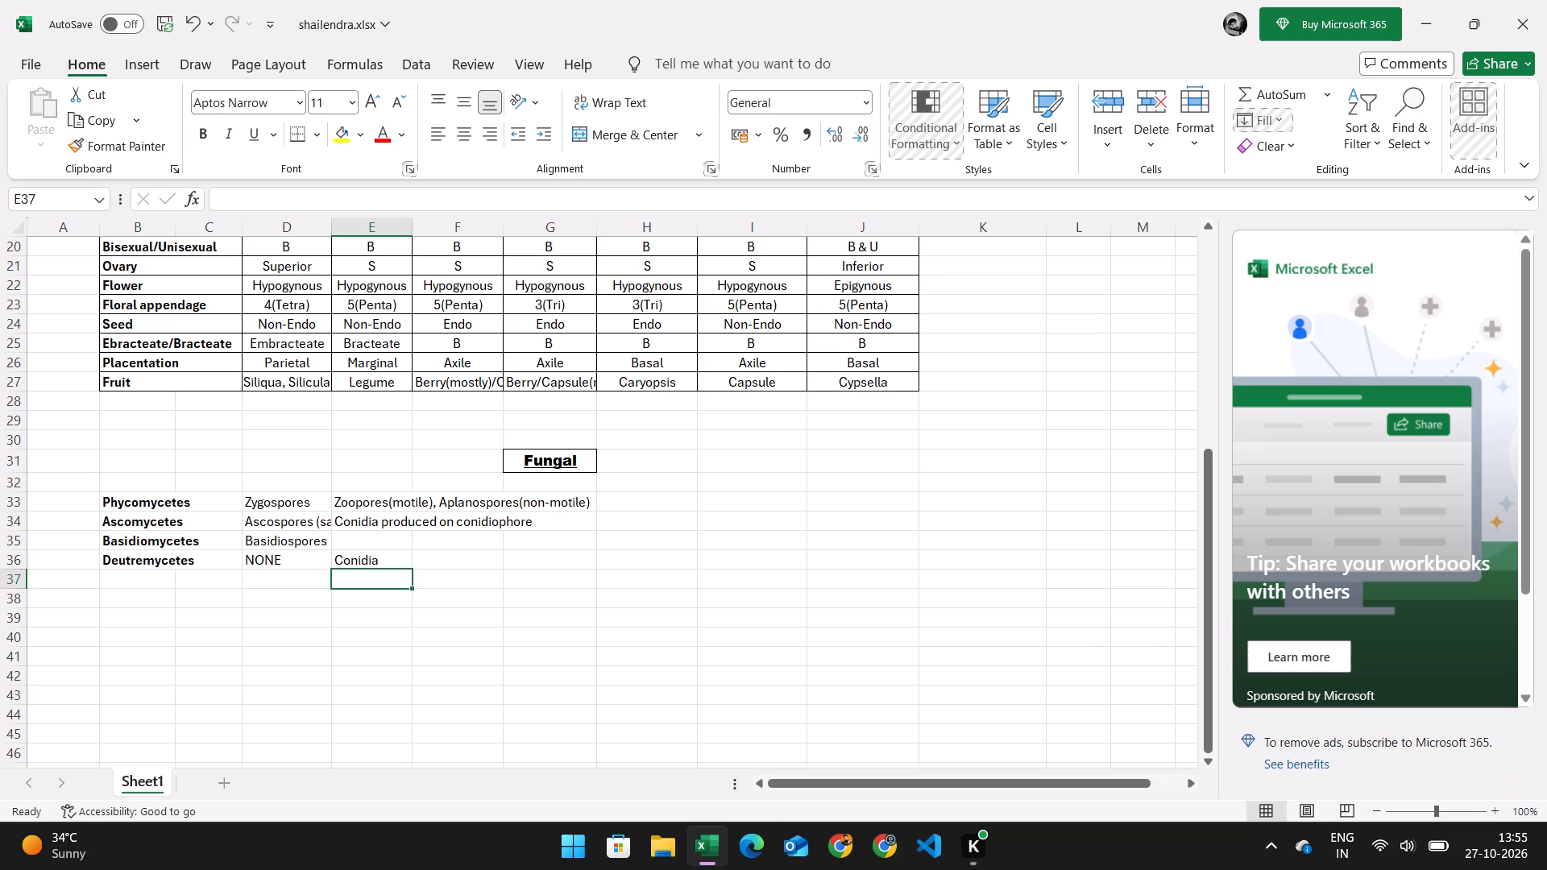
Enter "Aseptate" in column F of the Phycomycetes row.
{"action": "left_click", "coordinate": [461, 553]}
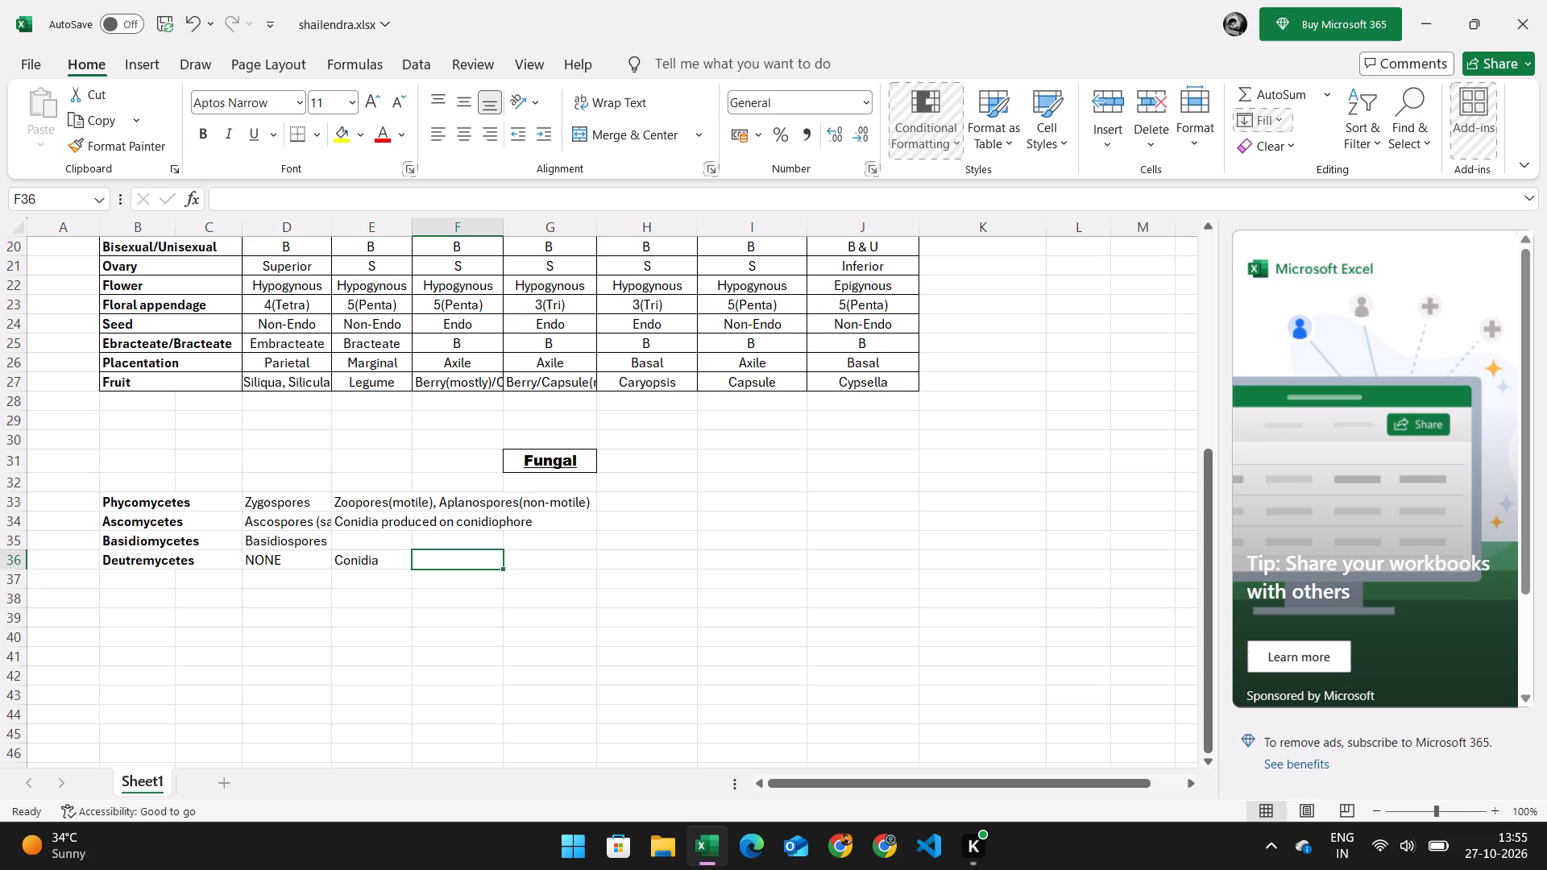
{"action": "left_click", "coordinate": [445, 499]}
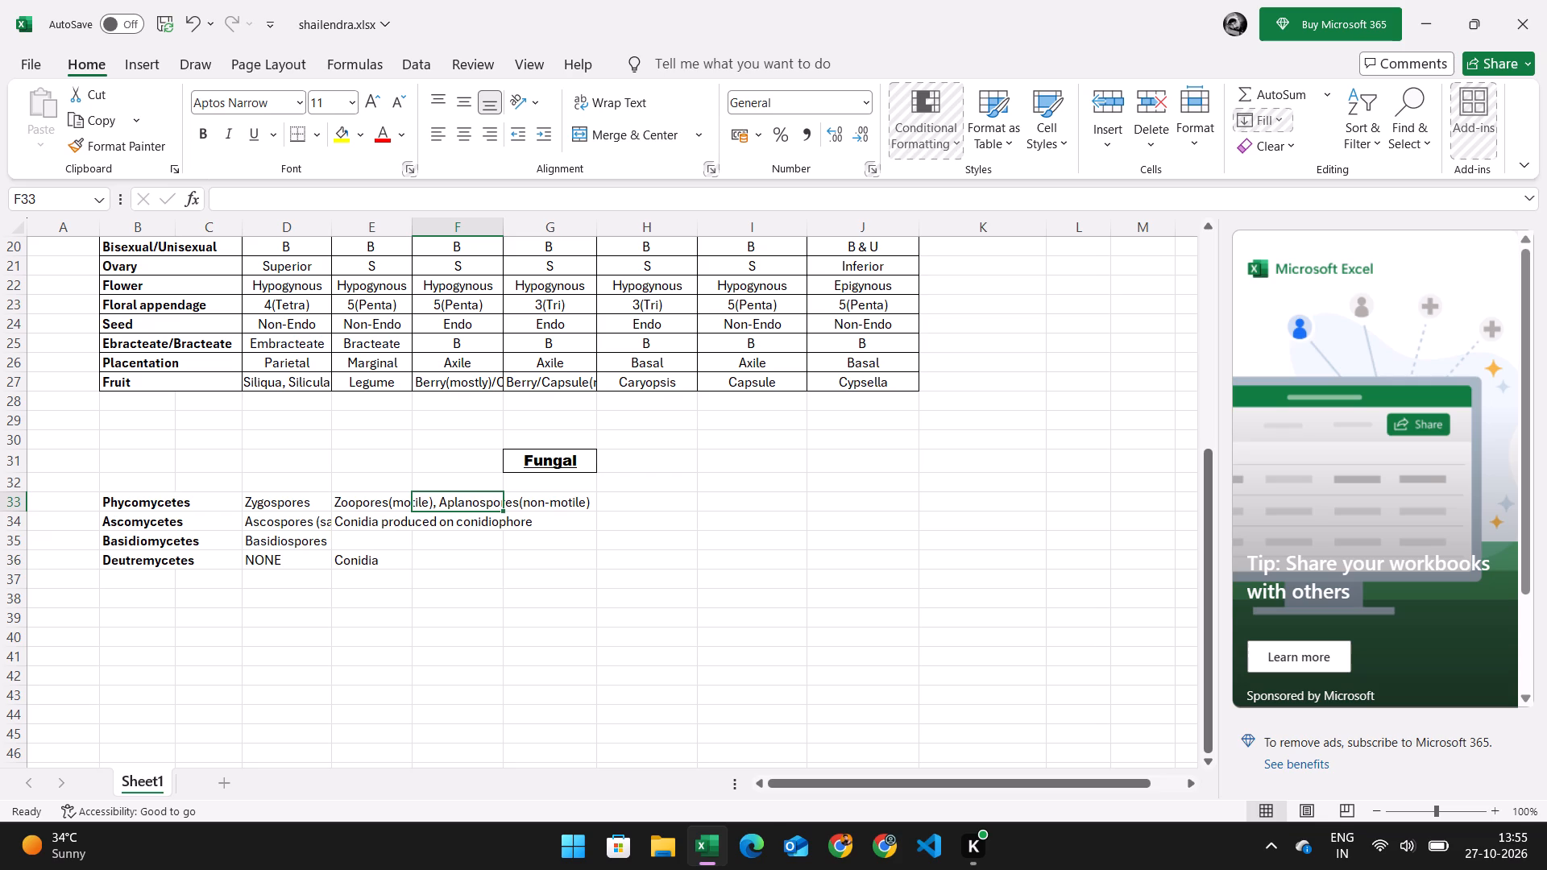
{"action": "key", "text": "shift+a"}
{"action": "key", "text": "s"}
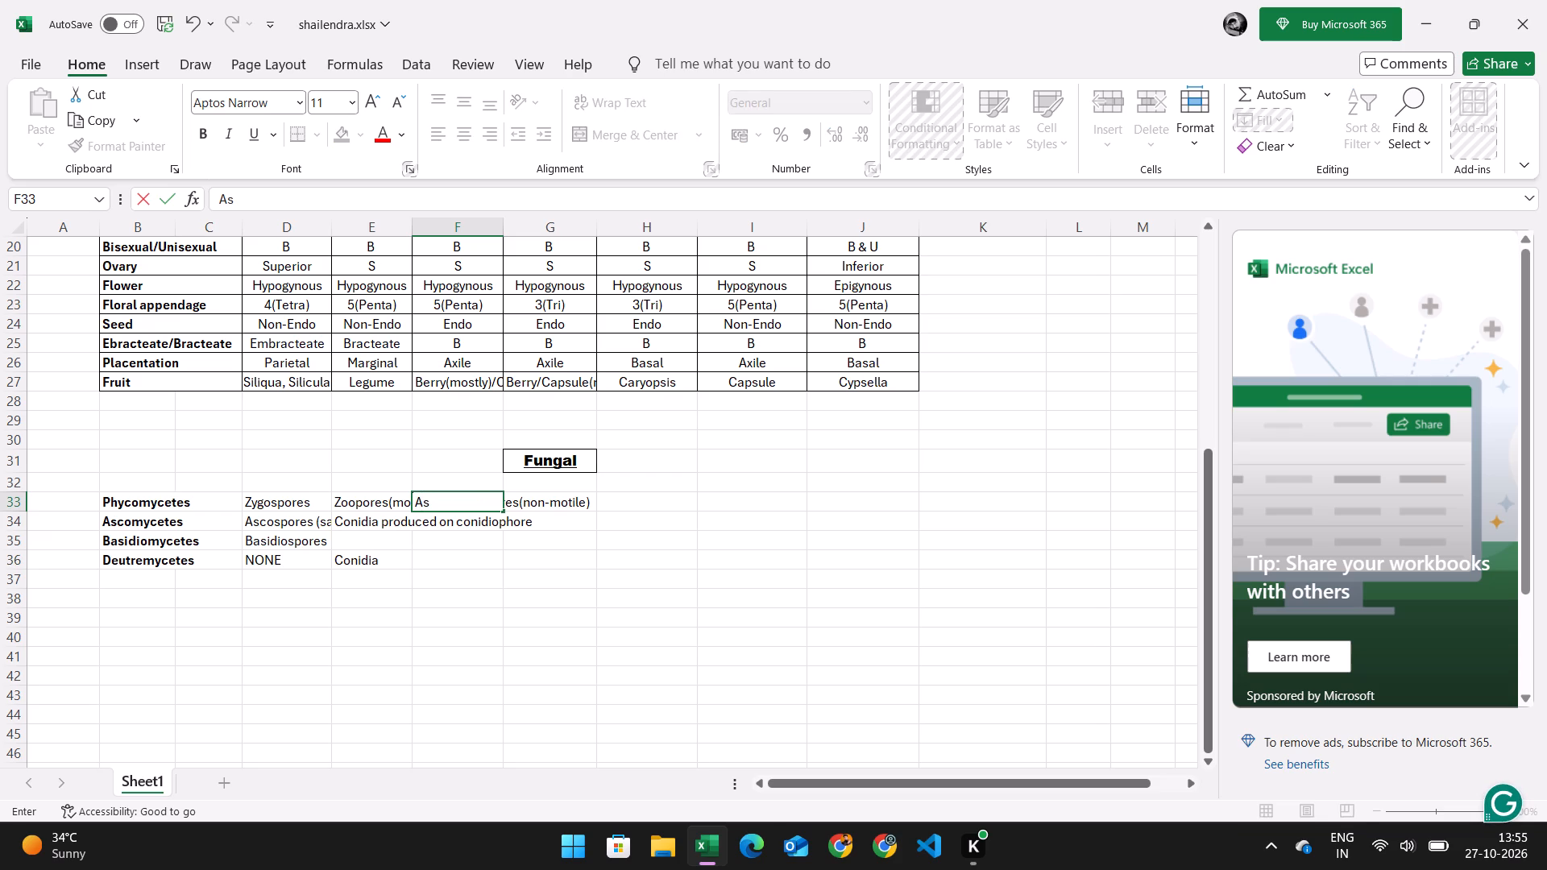
{"action": "type", "text": "eptate"}
{"action": "key", "text": "space"}
{"action": "key", "text": "Return"}
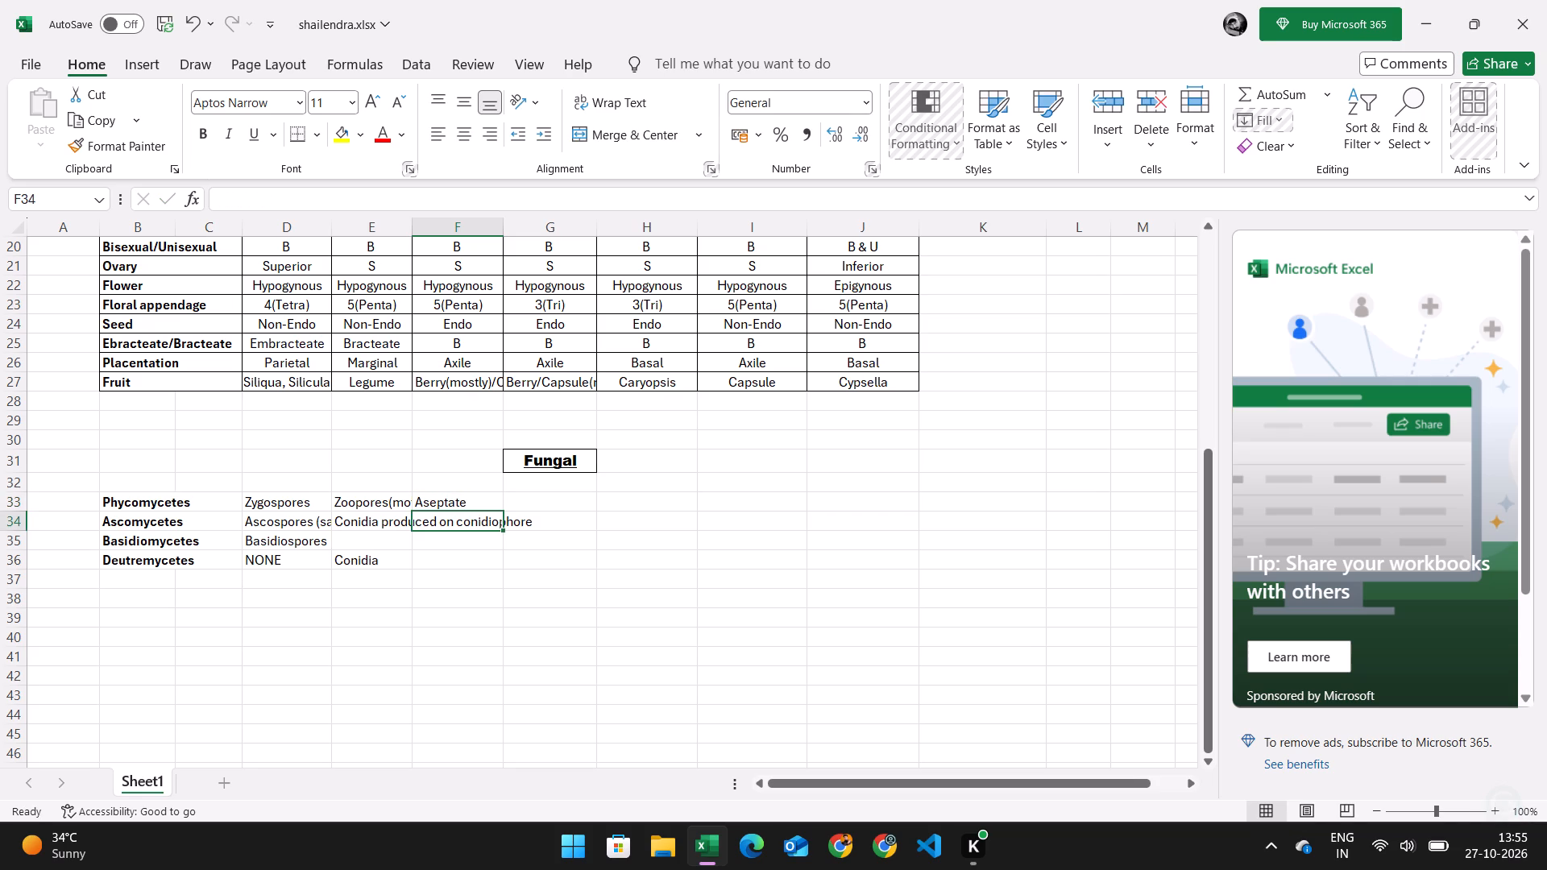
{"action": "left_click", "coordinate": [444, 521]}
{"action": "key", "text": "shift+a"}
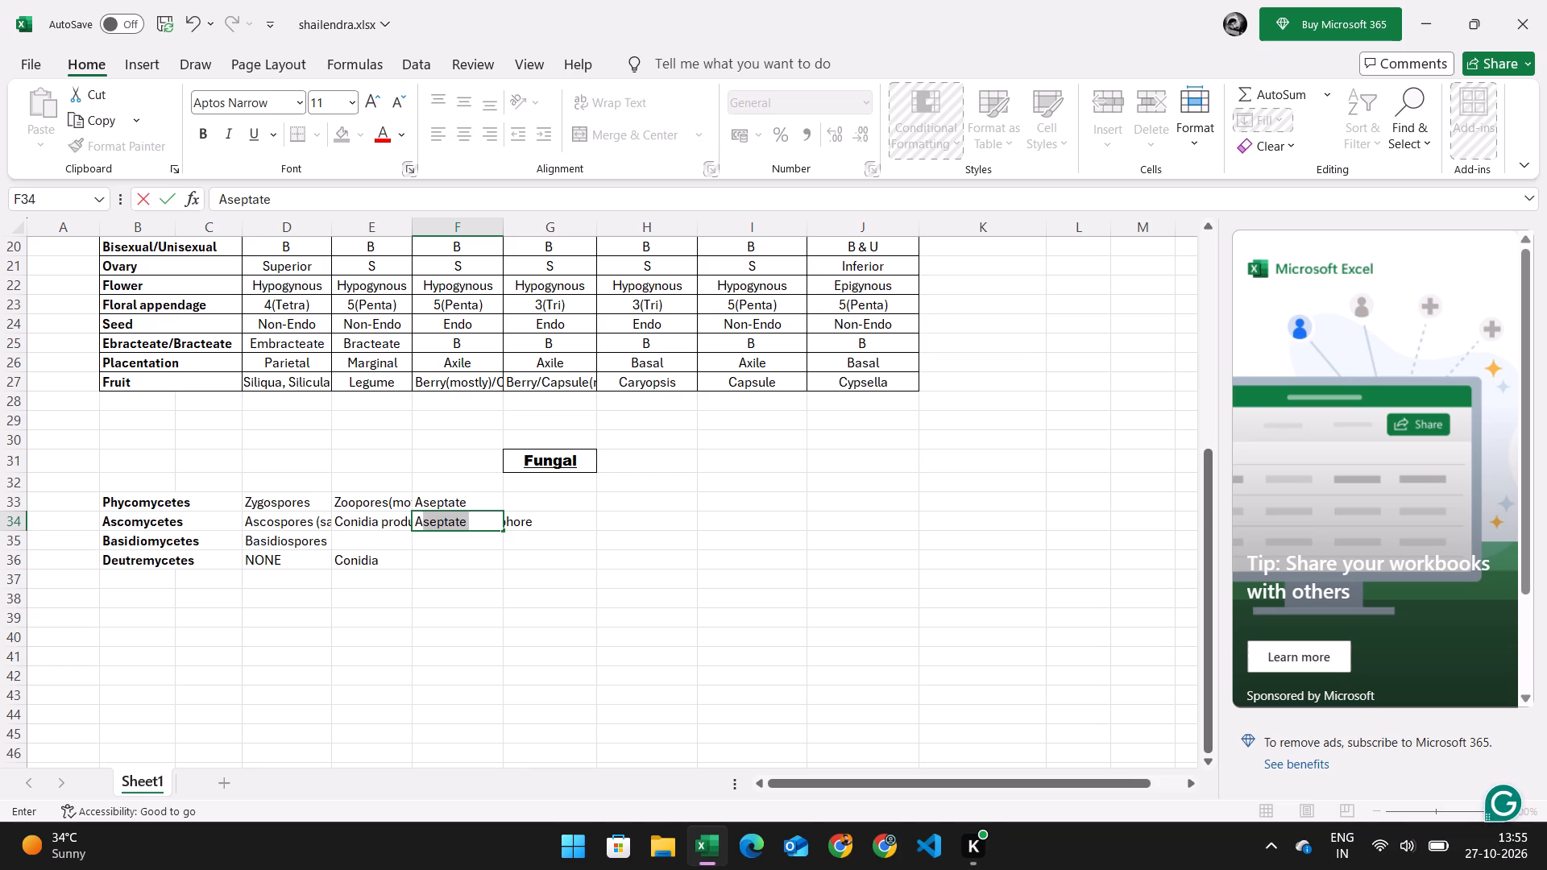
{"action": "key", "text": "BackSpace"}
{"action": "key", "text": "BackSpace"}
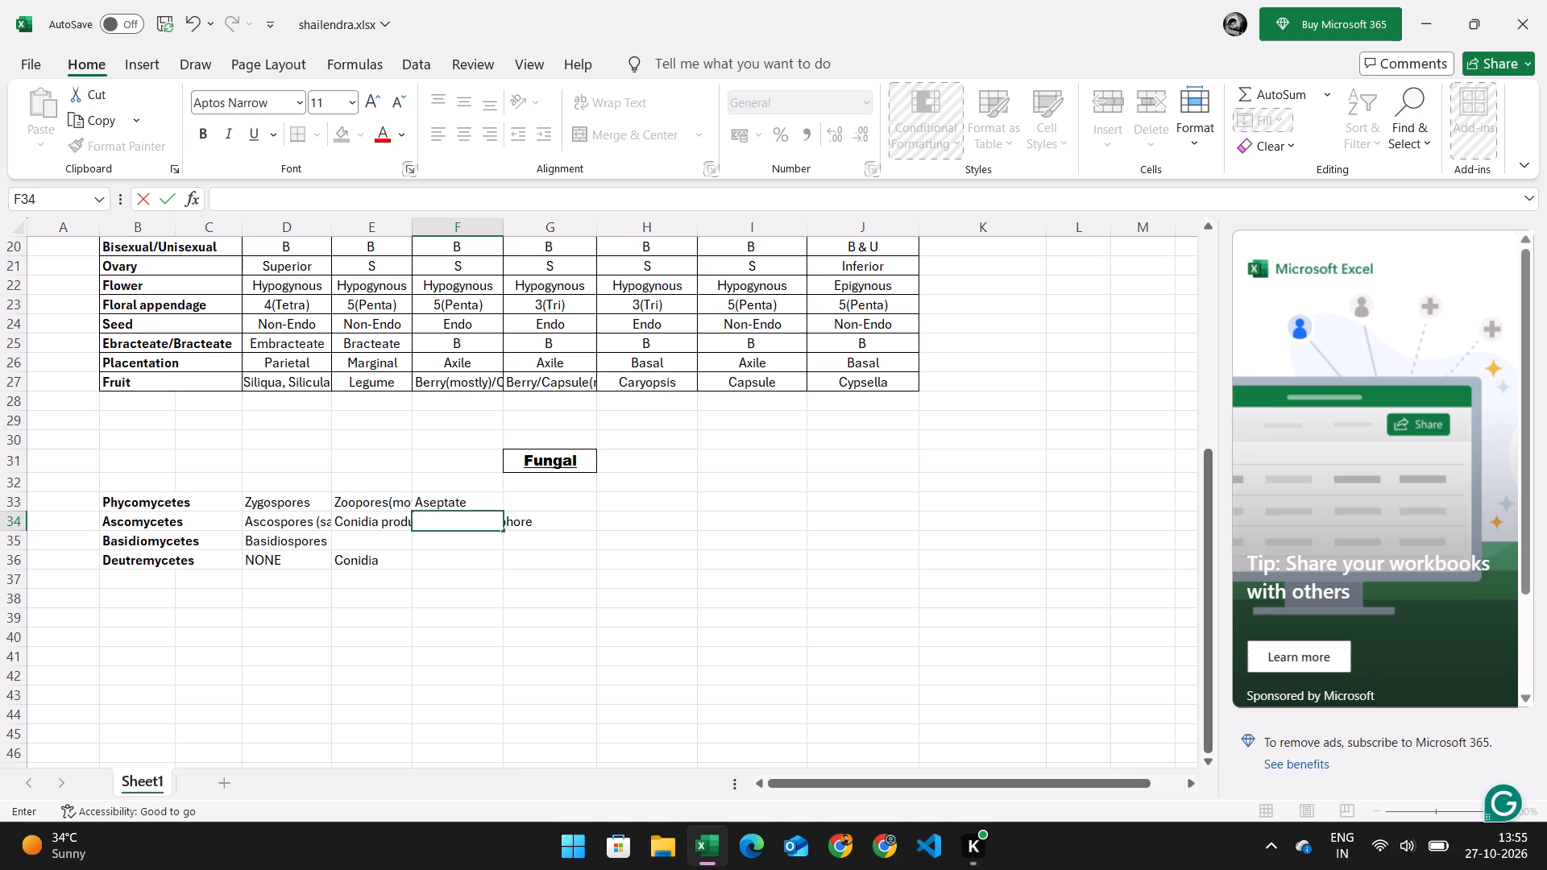
Extend the column F entry of the Phycomycetes row to read "Aseptate & Coenocytic".
{"action": "double_click", "coordinate": [480, 503]}
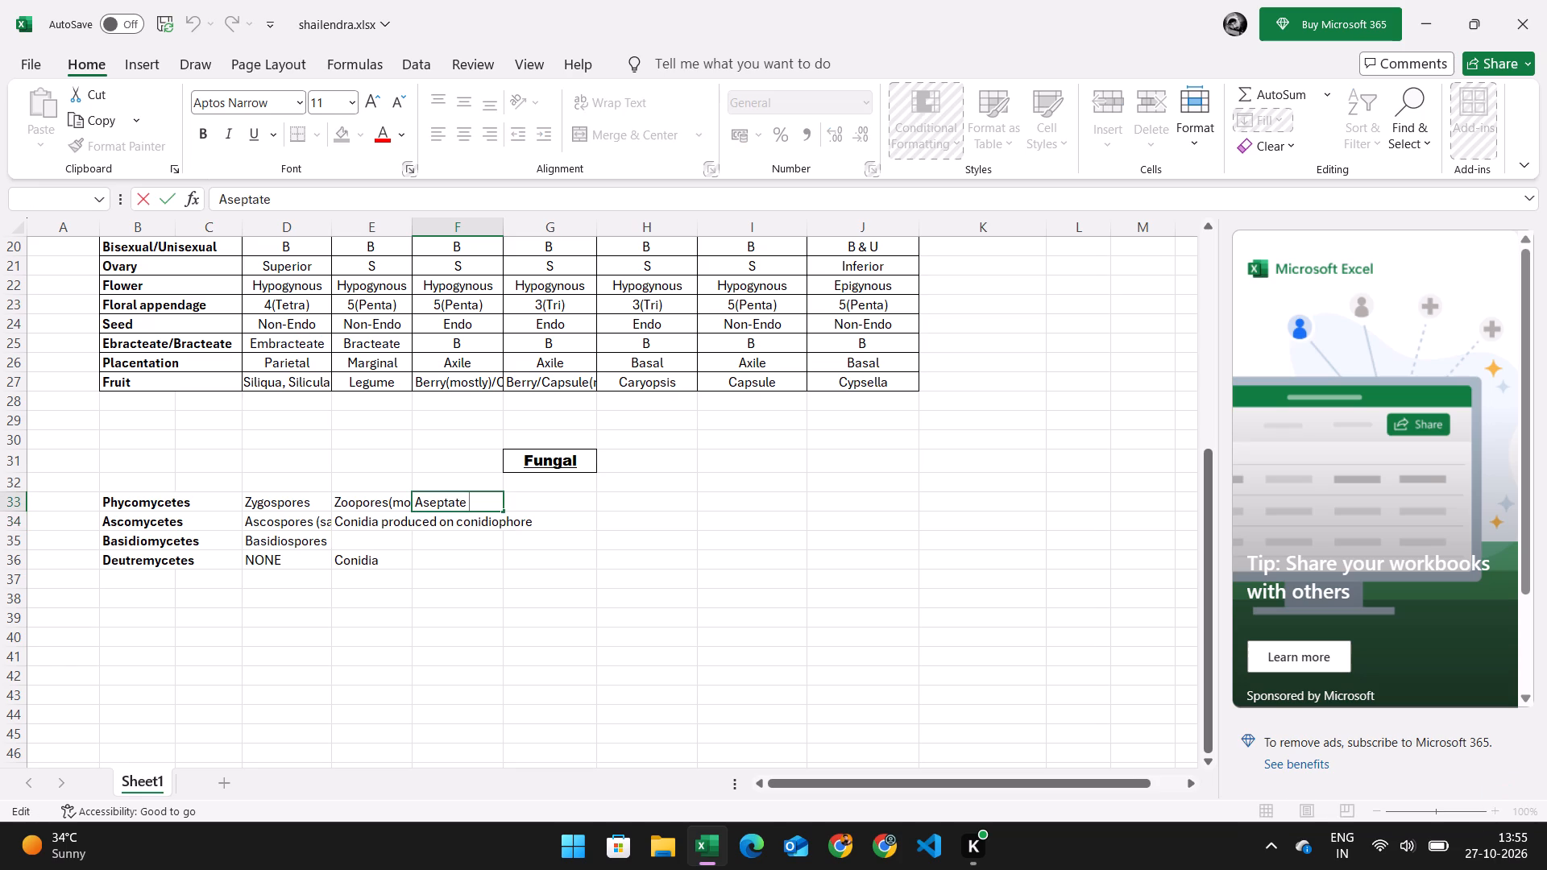
{"action": "type", "text": "&"}
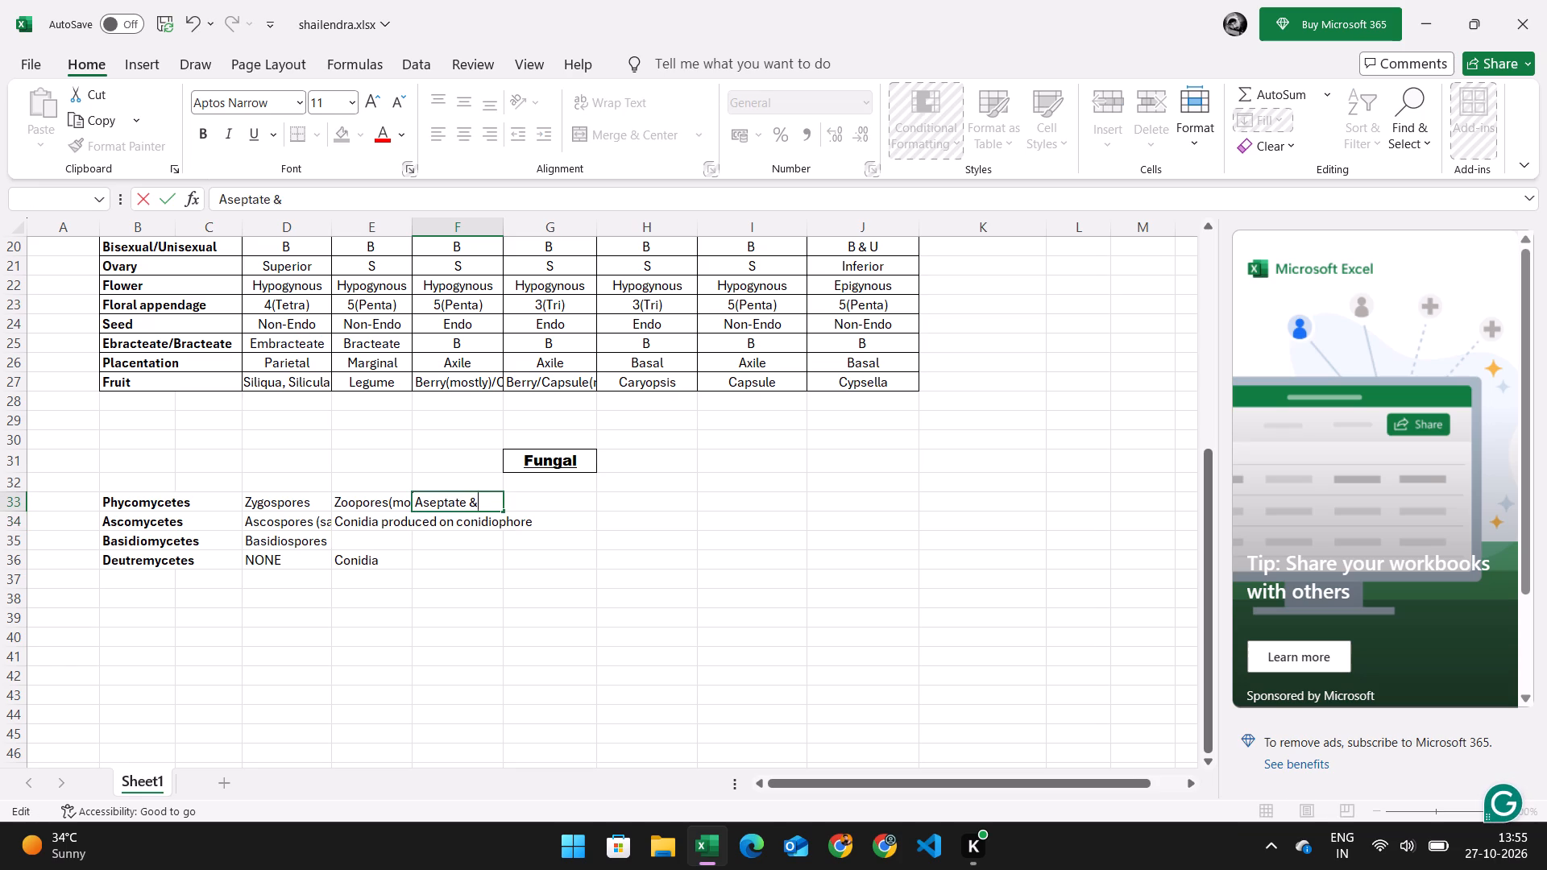
{"action": "key", "text": "space"}
{"action": "type", "text": "Coe"}
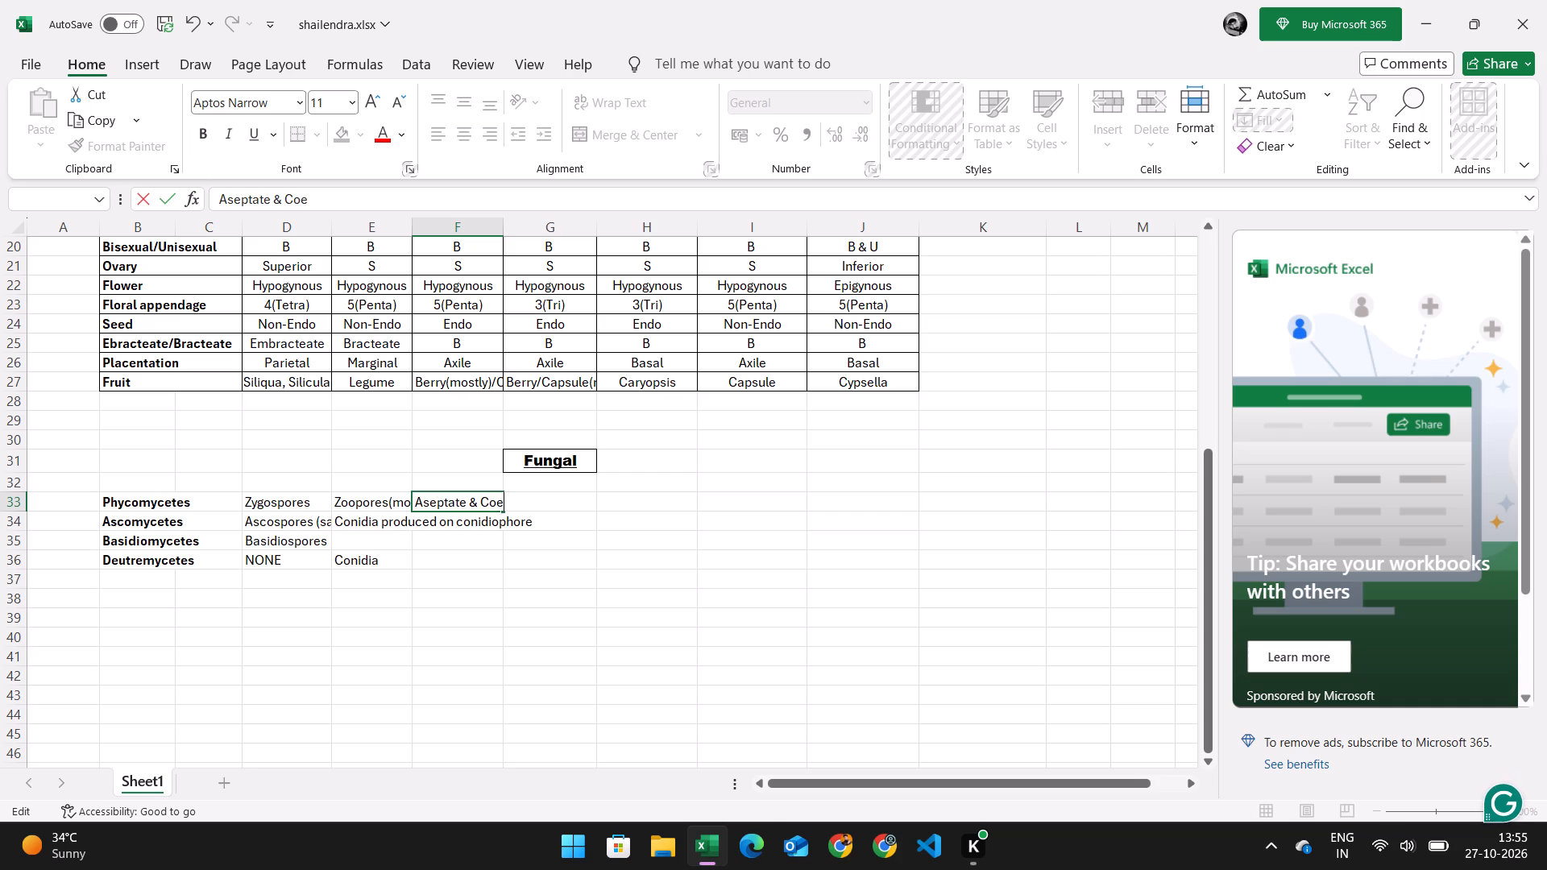
{"action": "type", "text": "nocy"}
{"action": "type", "text": "tic"}
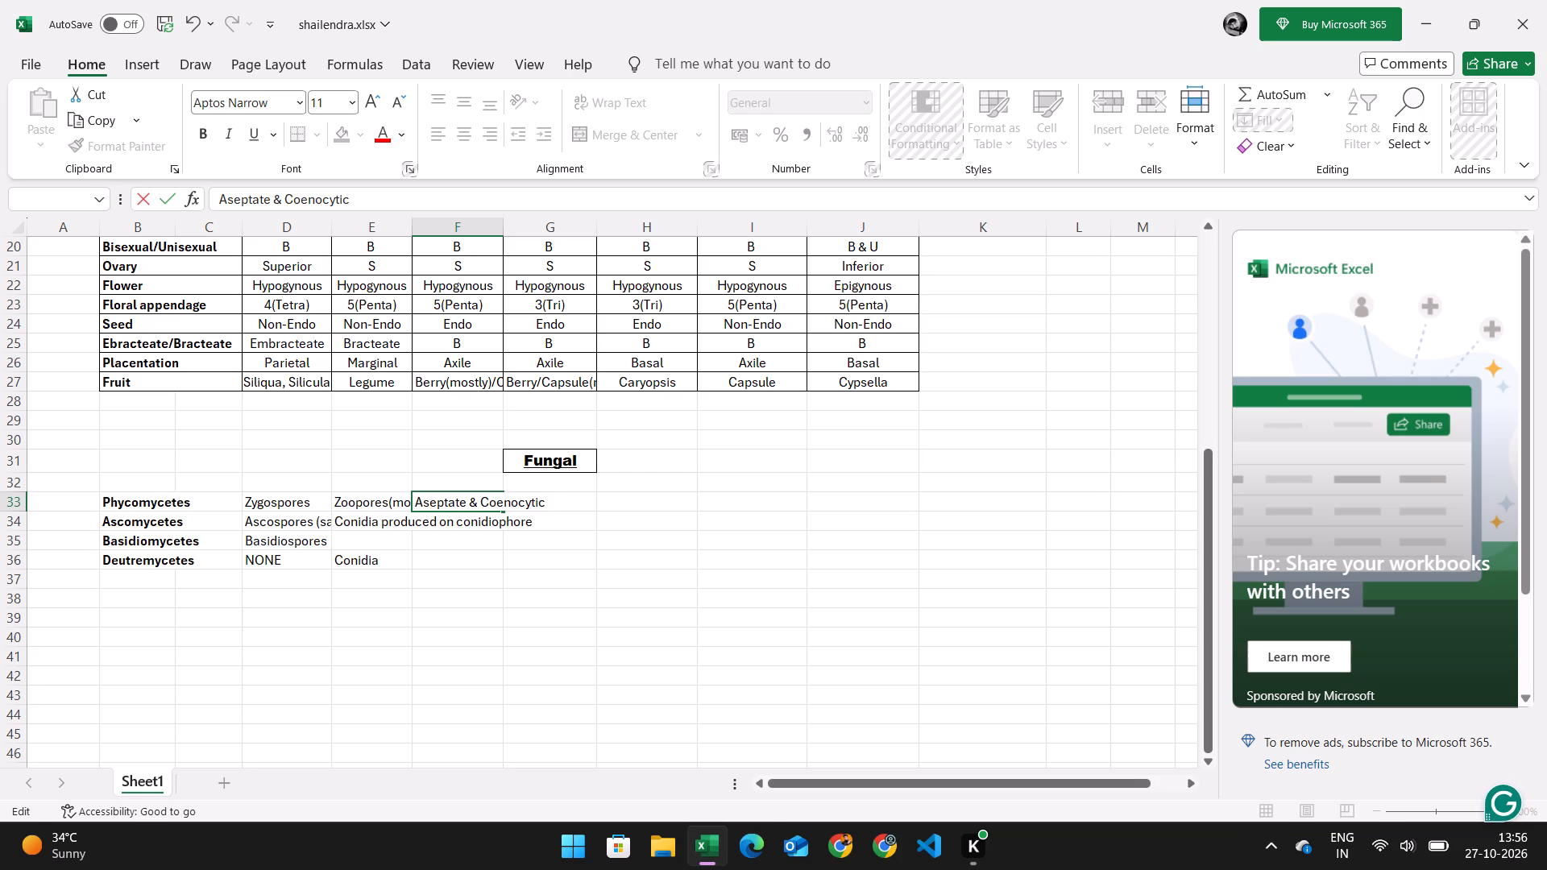
Enter "Branched & Septate" in column F of the Ascomycetes row, with a space on each side of the ampersand.
{"action": "left_click", "coordinate": [466, 521]}
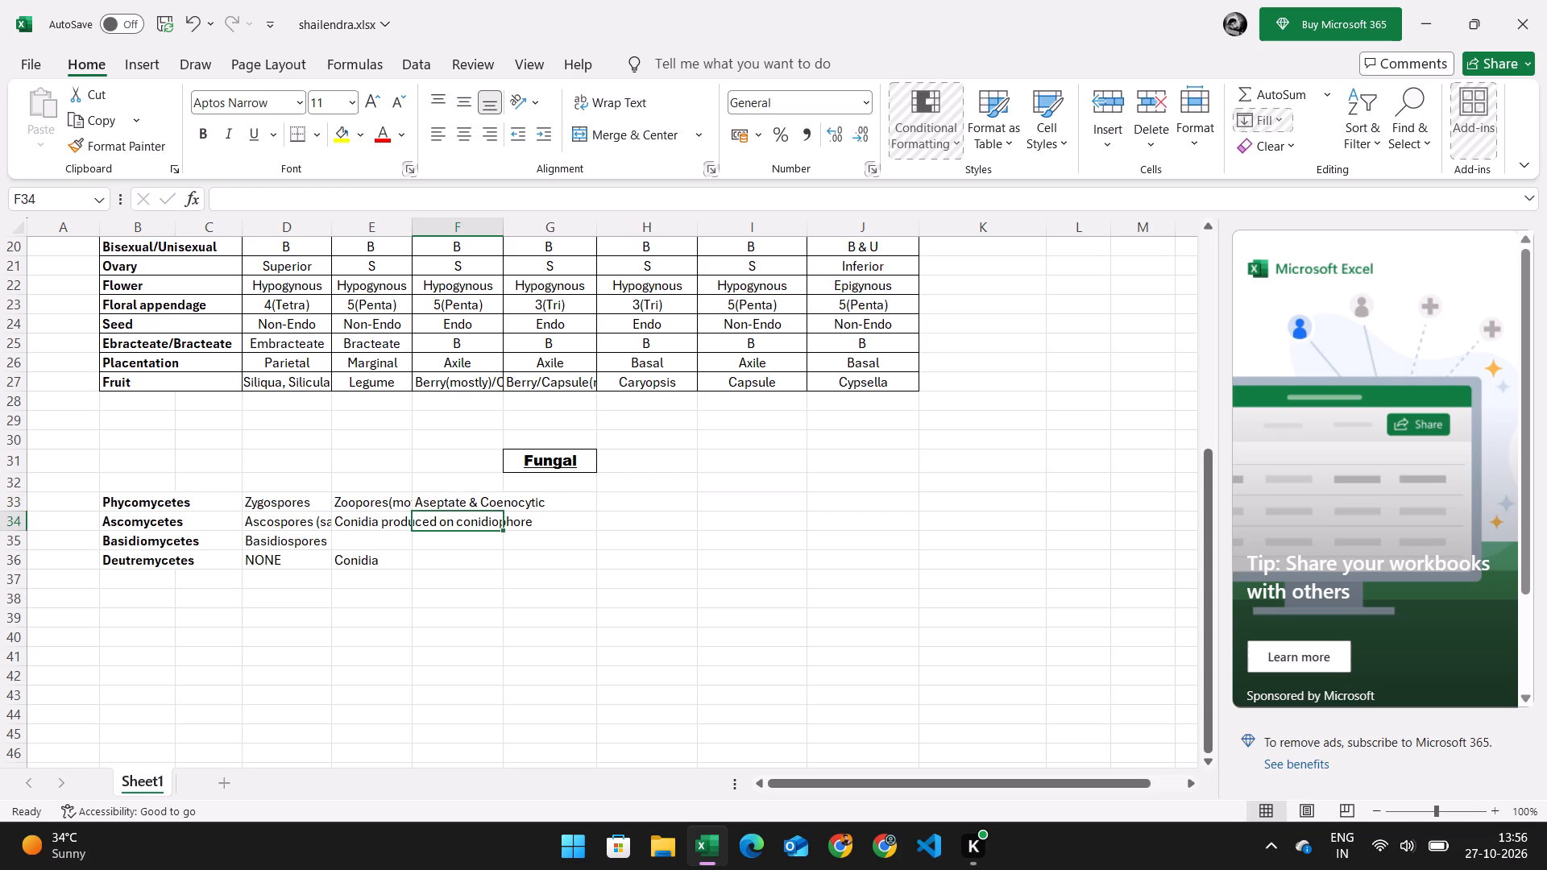
{"action": "key", "text": "shift+b"}
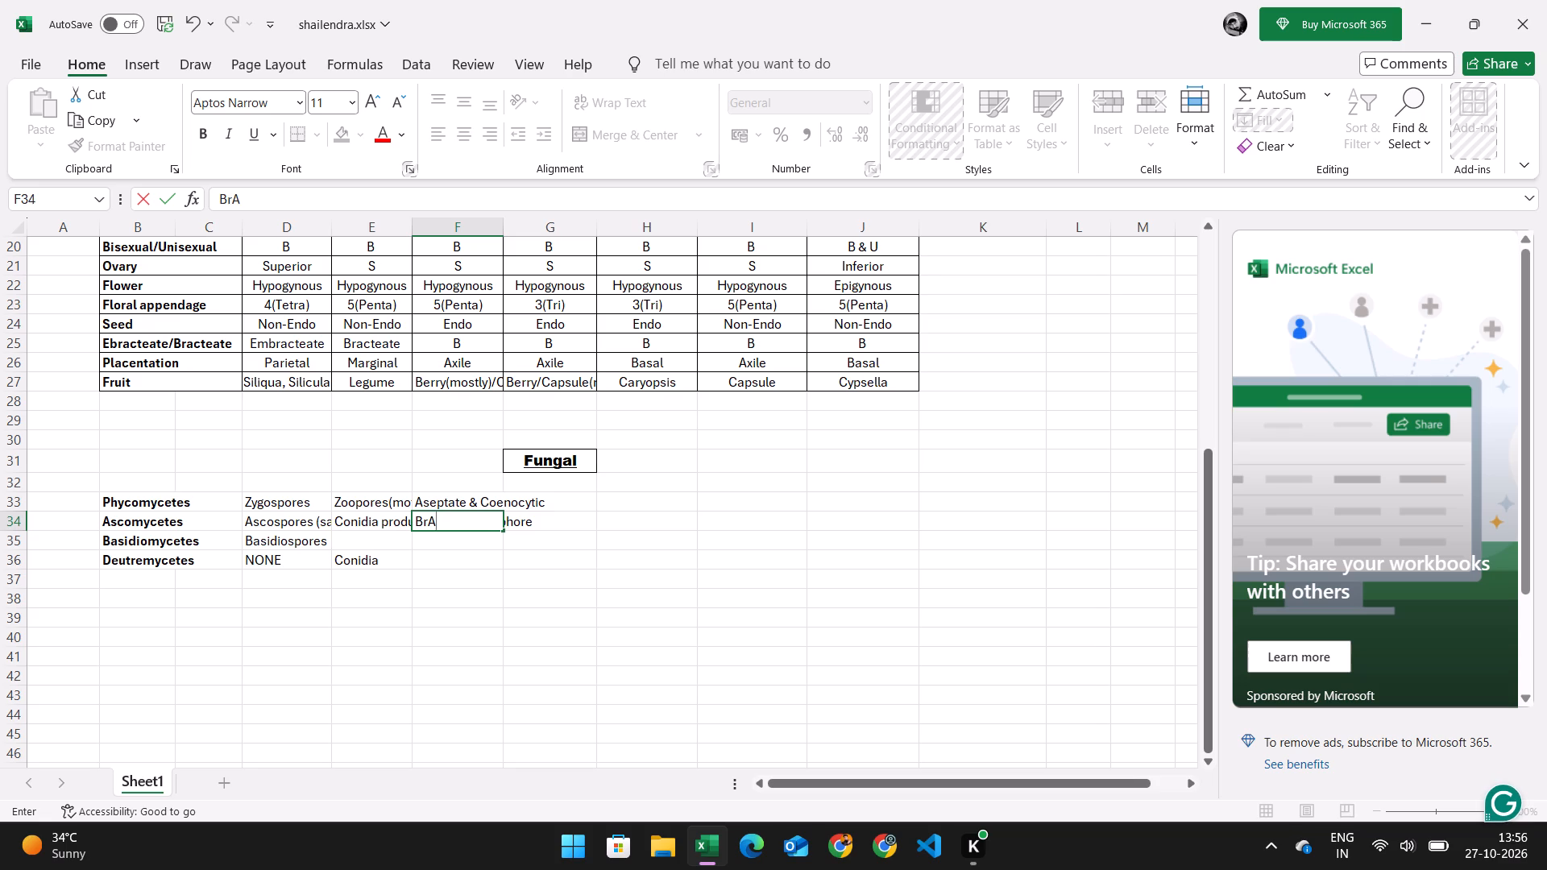
{"action": "key", "text": "BackSpace"}
{"action": "type", "text": "anc"}
{"action": "type", "text": "hed"}
{"action": "key", "text": "shift+ampersand"}
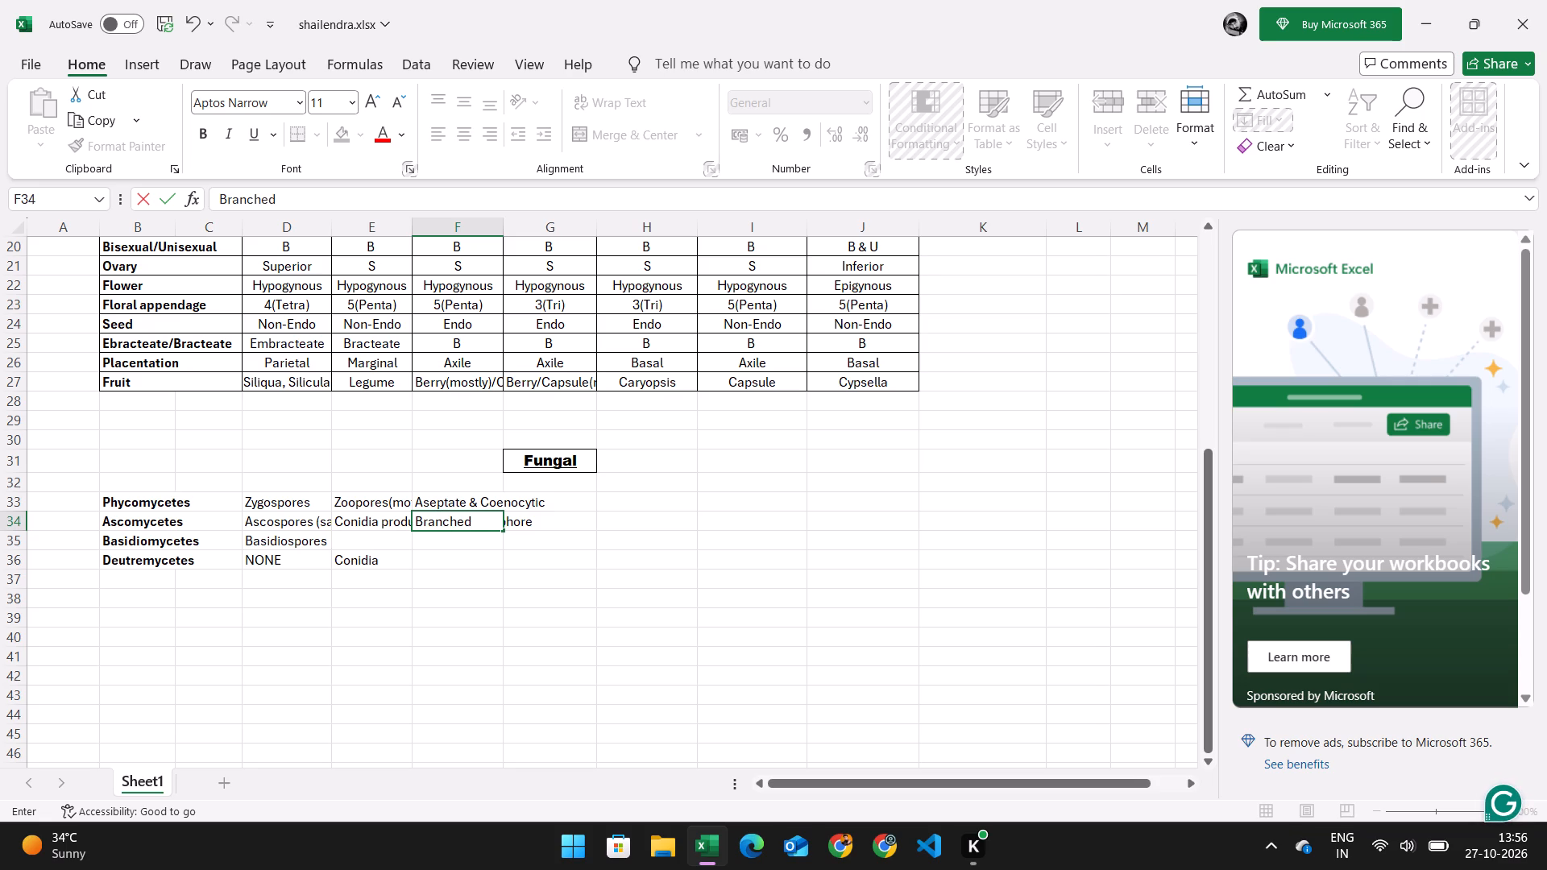
{"action": "key", "text": "space"}
{"action": "type", "text": "Septate"}
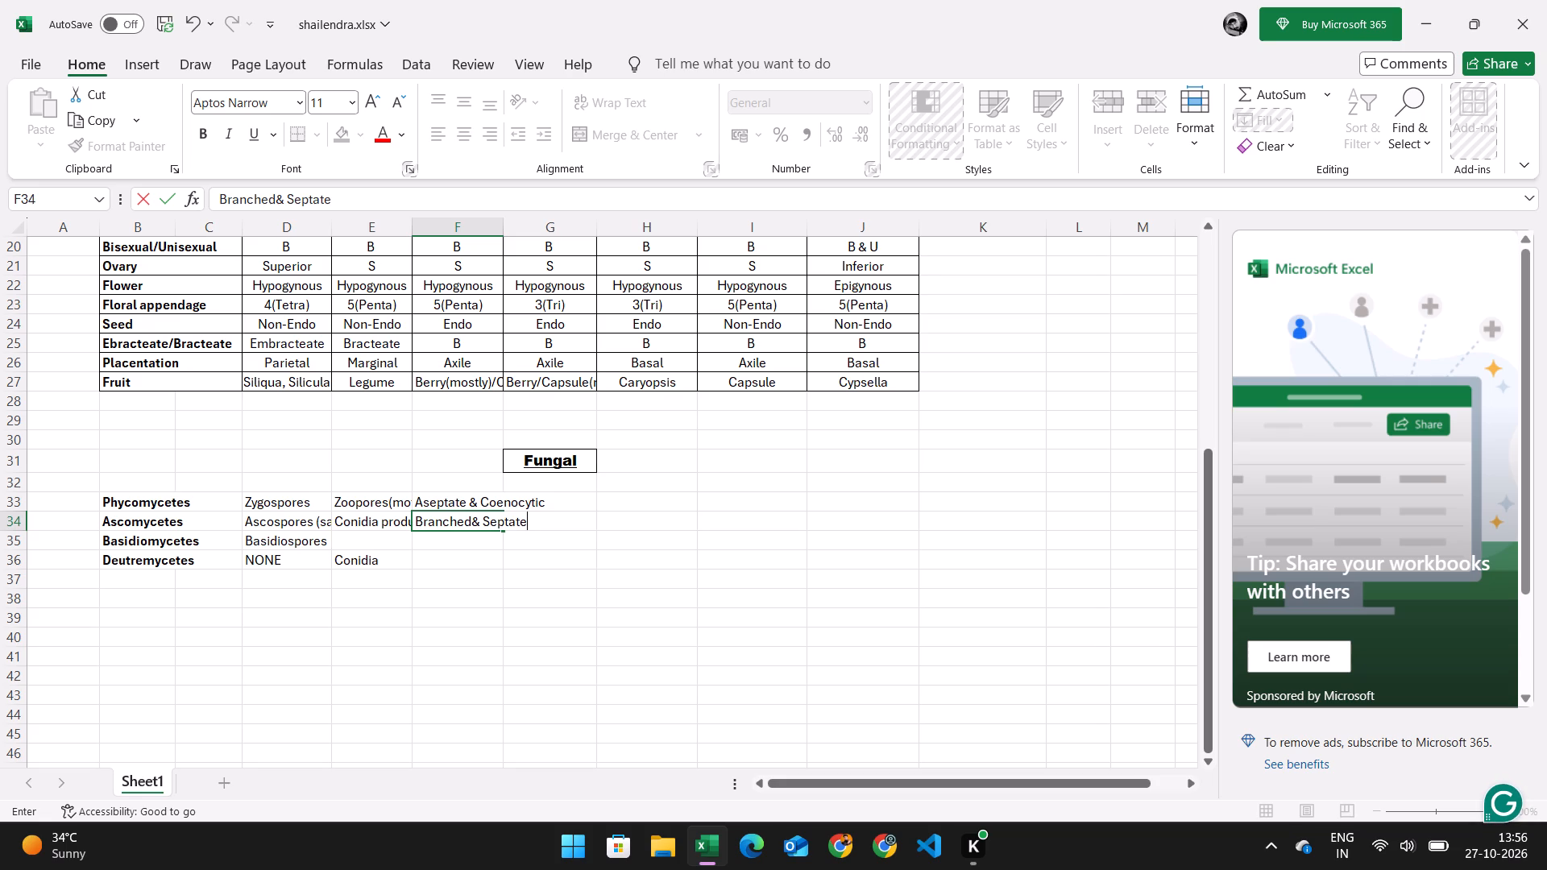
{"action": "key", "text": "Left"}
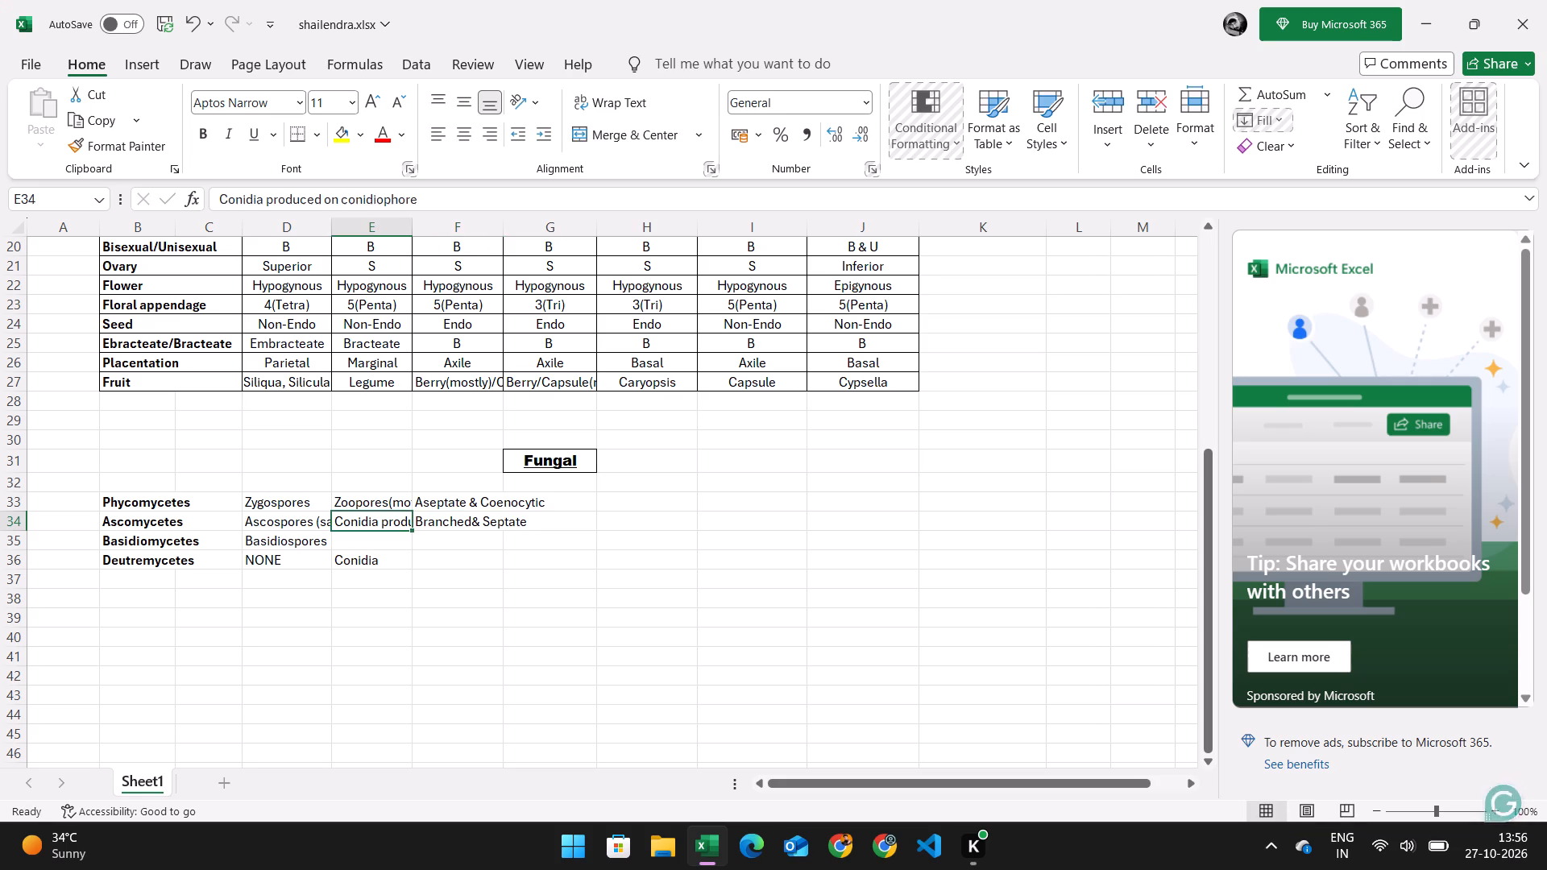
{"action": "key", "text": "Right"}
{"action": "double_click", "coordinate": [470, 520]}
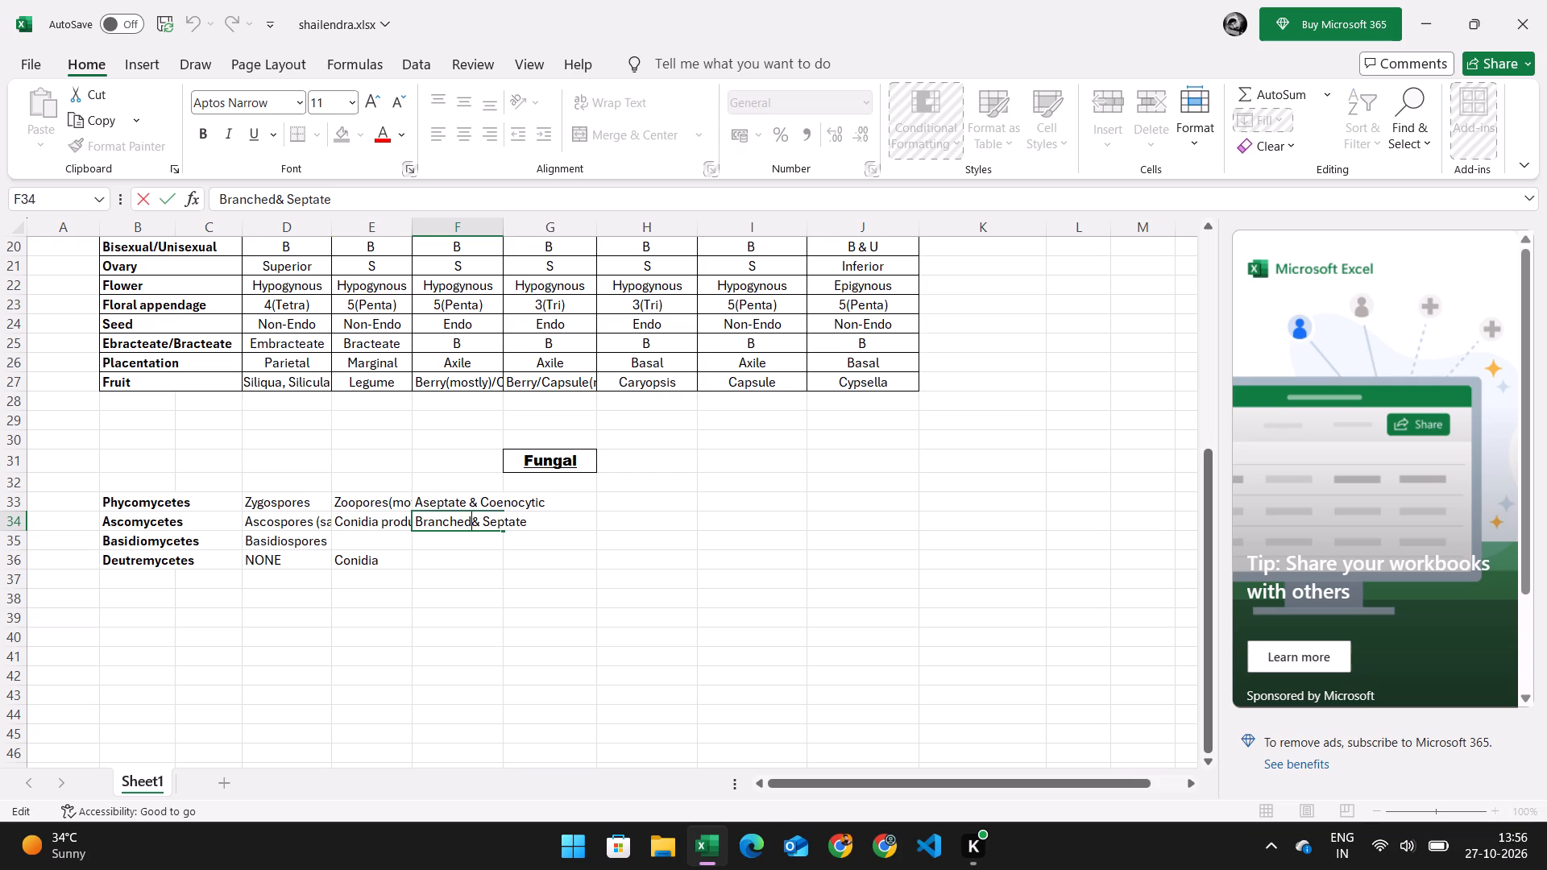
{"action": "key", "text": "space"}
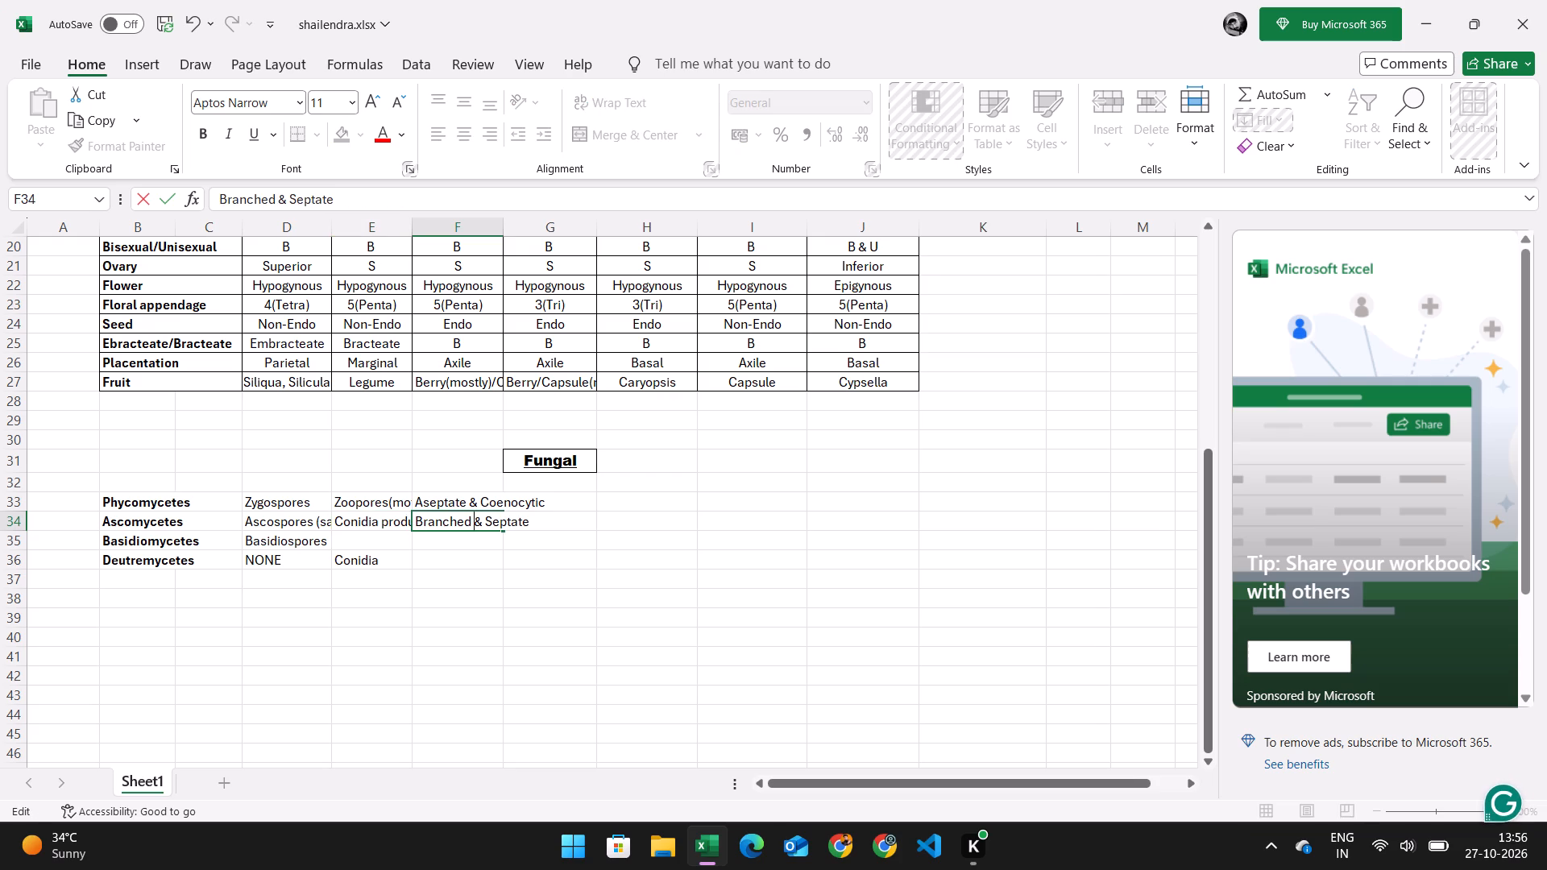
Copy "Branched & Septate" from the Ascomycetes row into column F of the Basidiomycetes and Deutremycetes rows.
{"action": "left_click", "coordinate": [470, 535]}
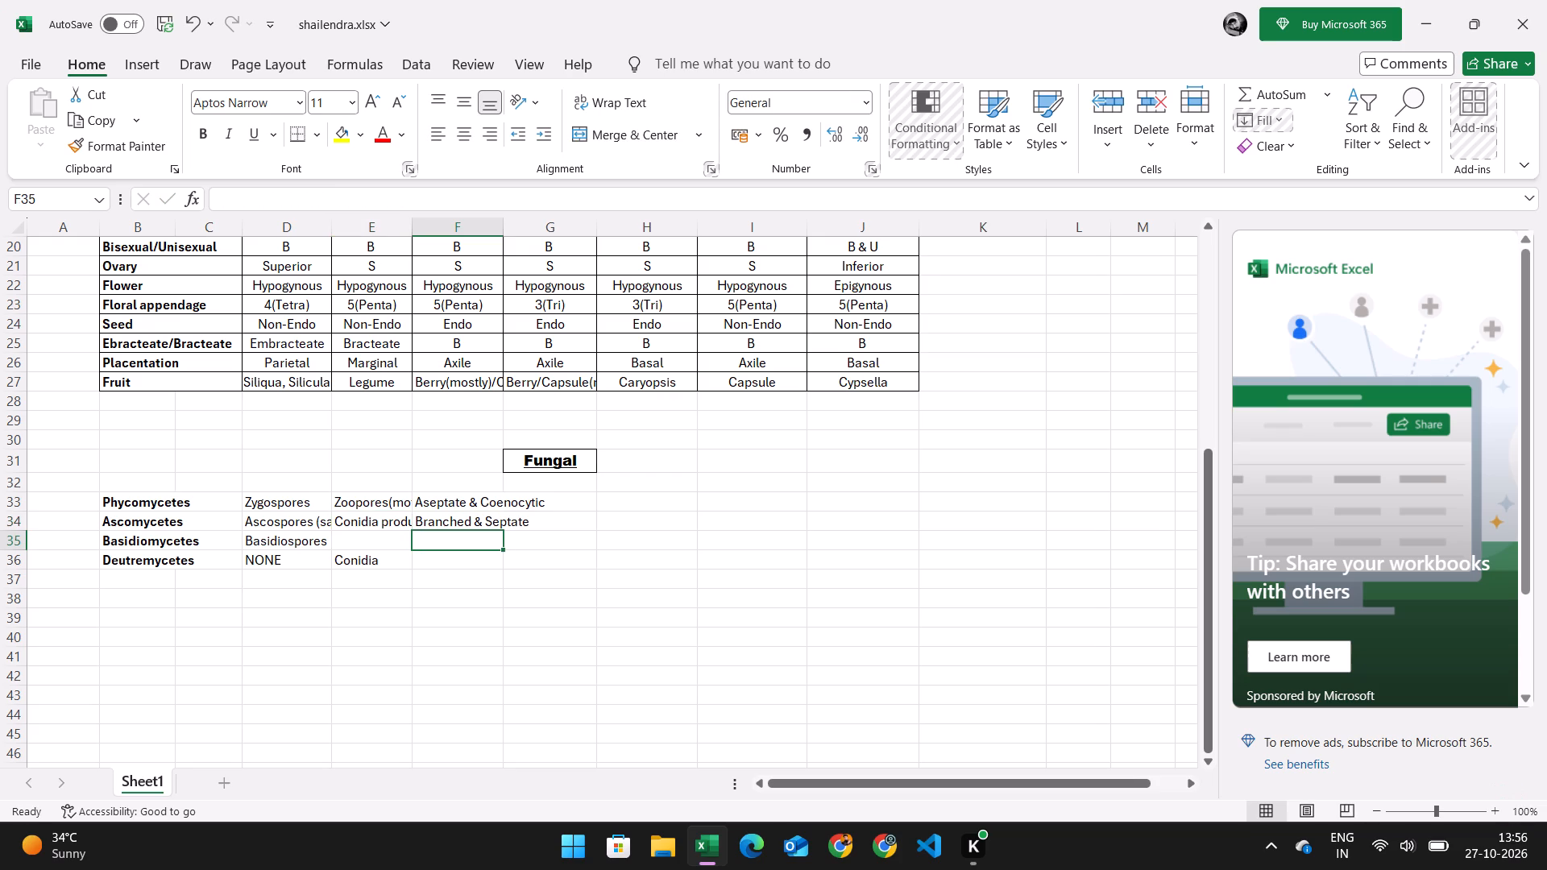
{"action": "left_click", "coordinate": [470, 535]}
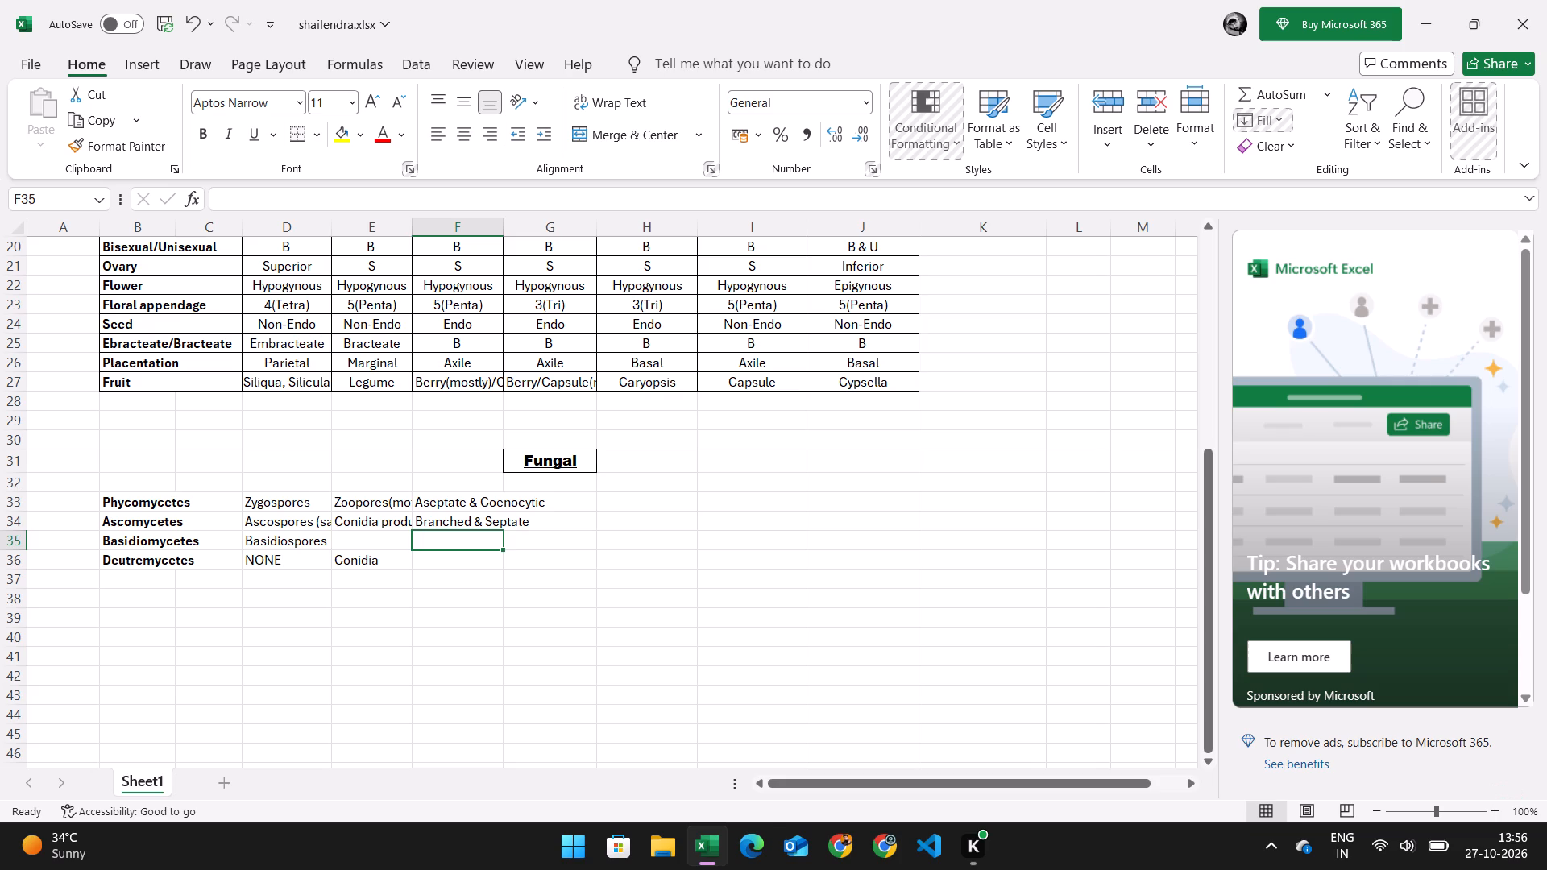
{"action": "left_click", "coordinate": [471, 520]}
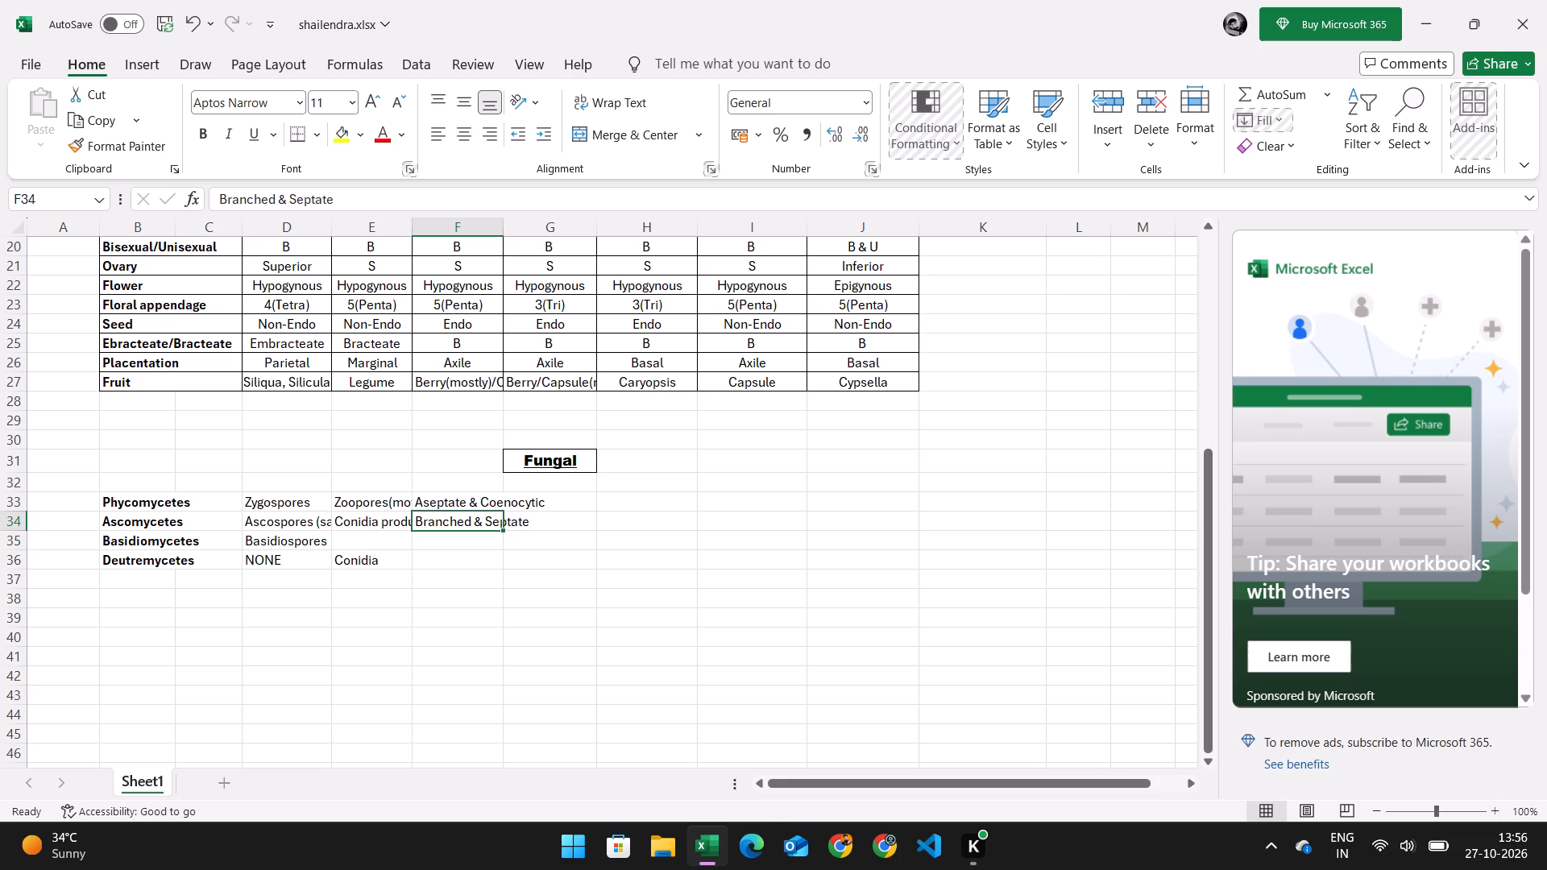
{"action": "key", "text": "ctrl+c"}
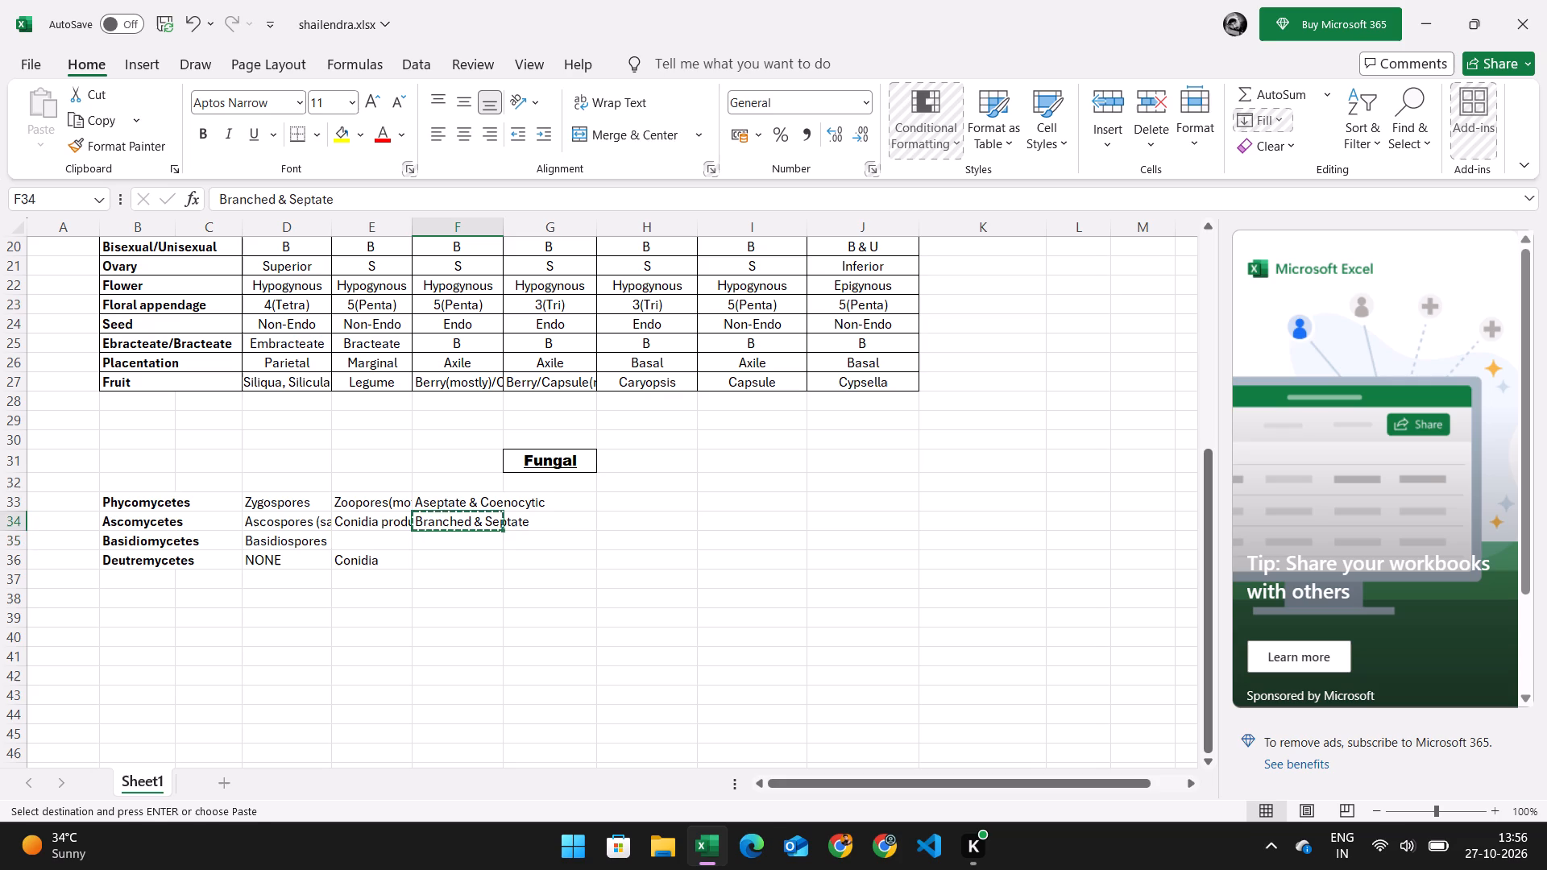
{"action": "left_click", "coordinate": [470, 544]}
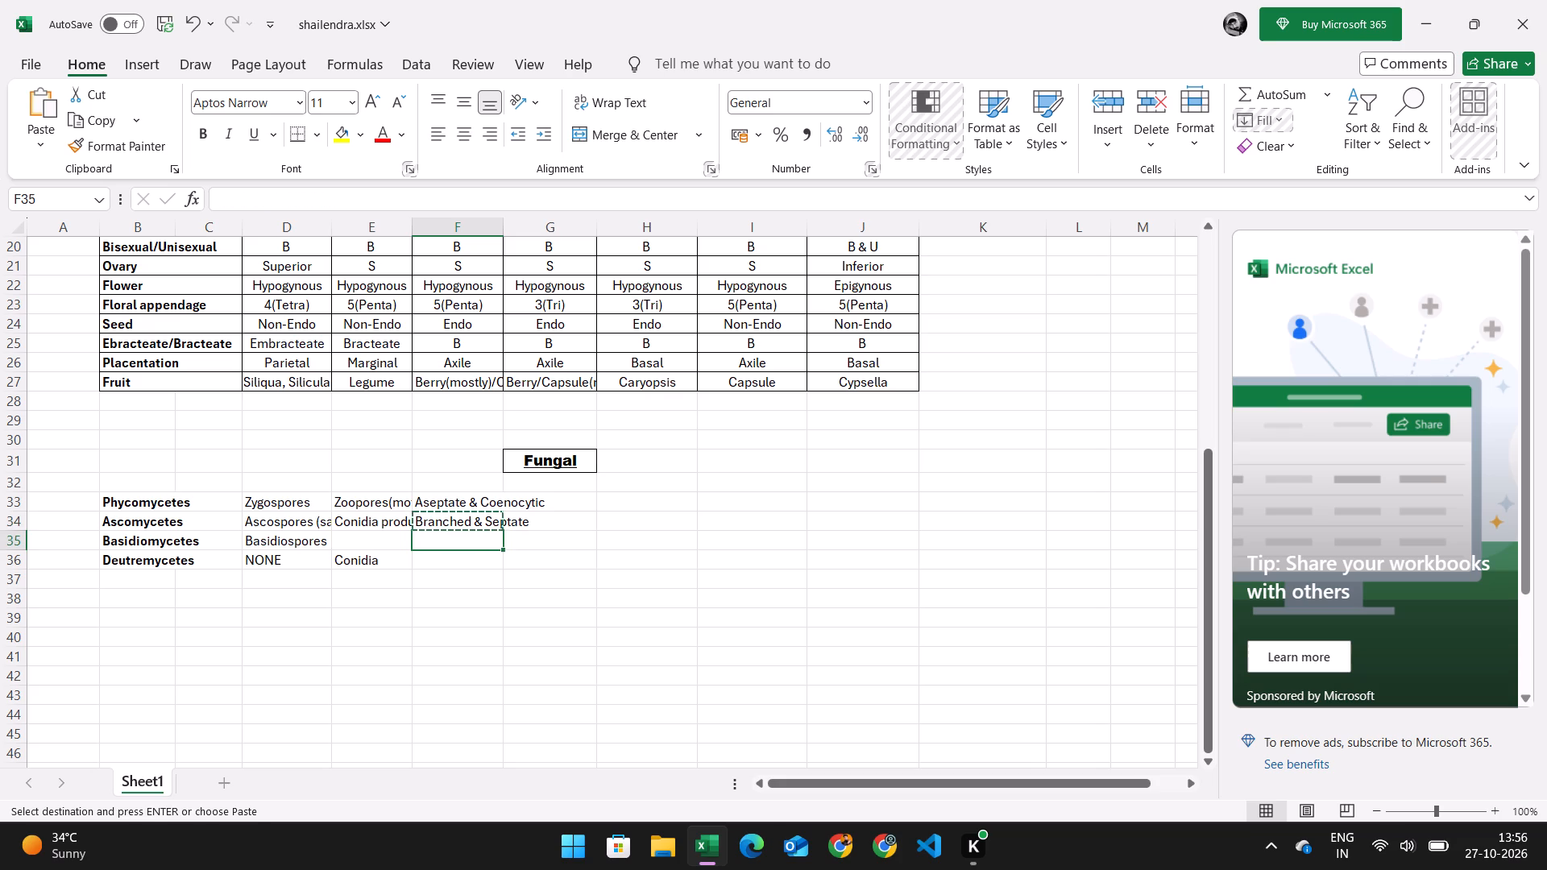
{"action": "key", "text": "ctrl+v"}
{"action": "left_click", "coordinate": [464, 558]}
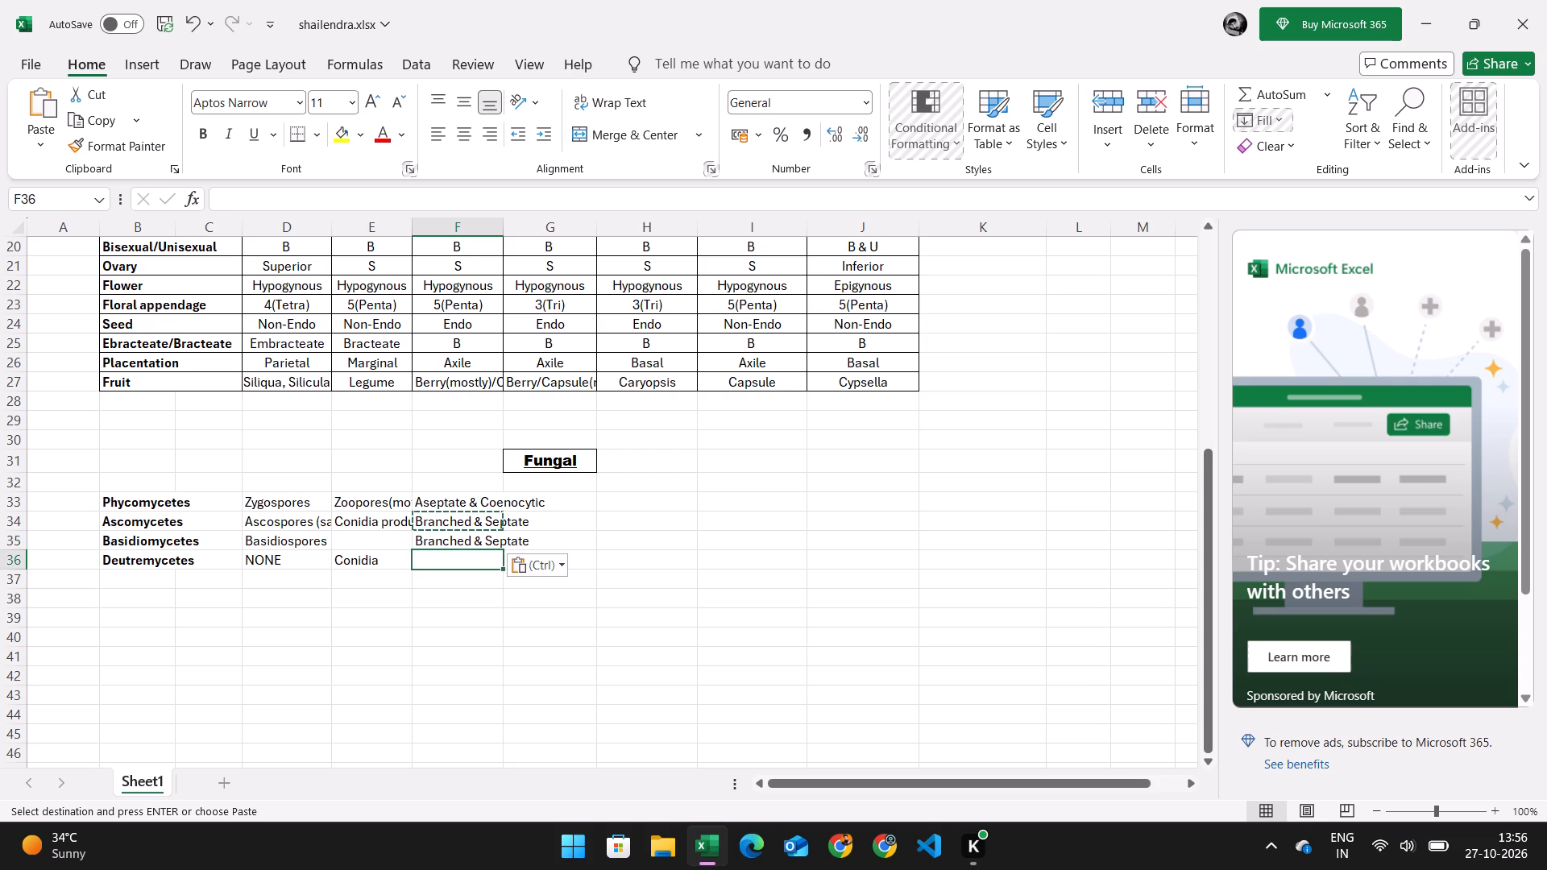
{"action": "key", "text": "ctrl+v"}
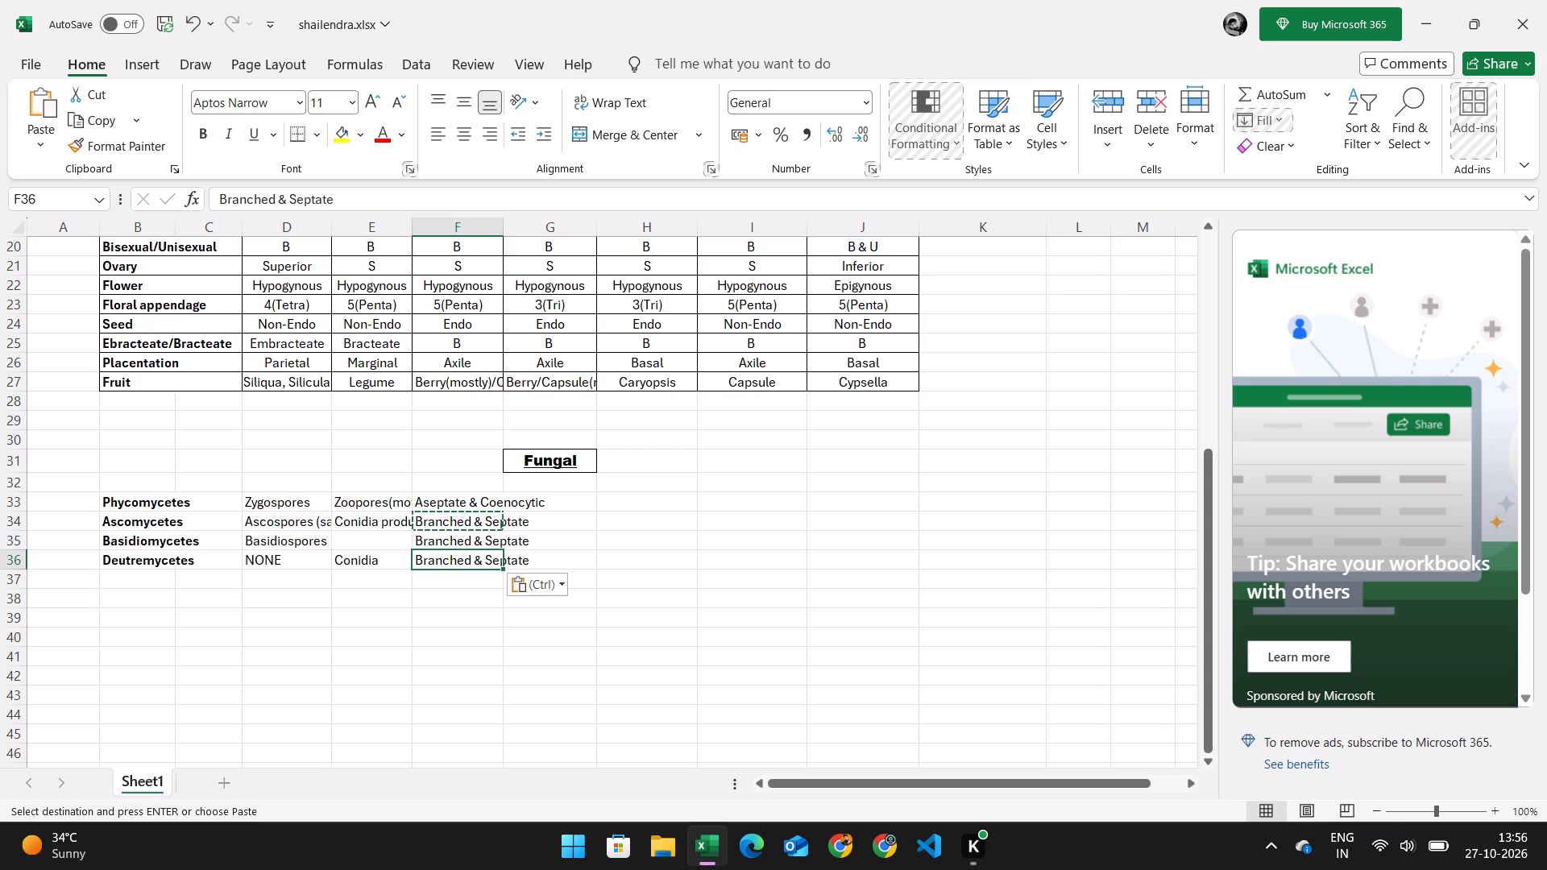
Save the shailendra.xlsx workbook.
{"action": "left_click", "coordinate": [559, 503]}
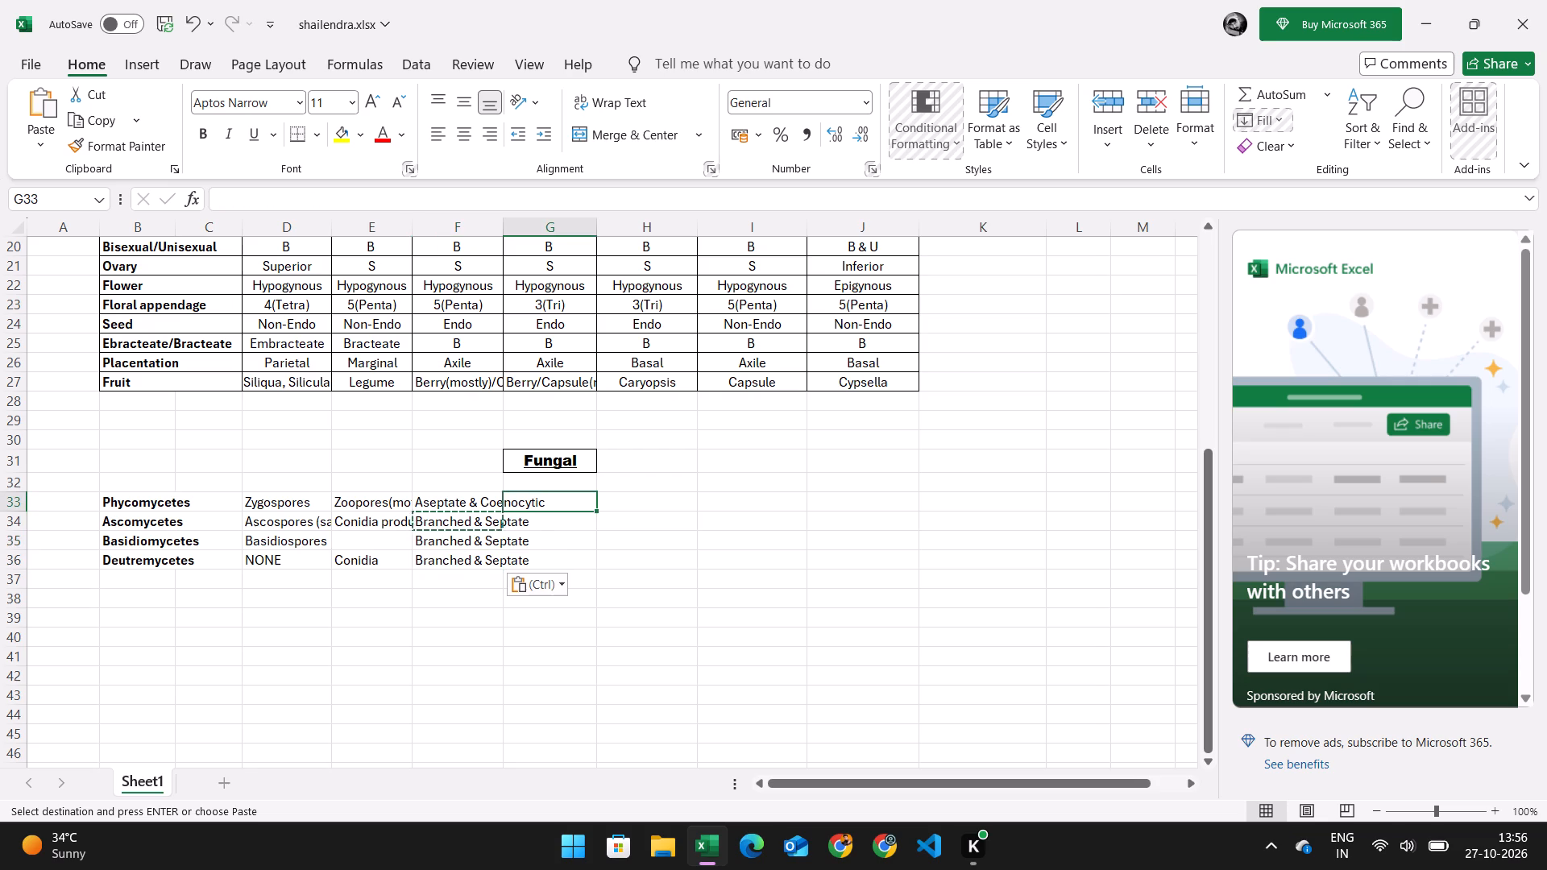
{"action": "left_click", "coordinate": [149, 502]}
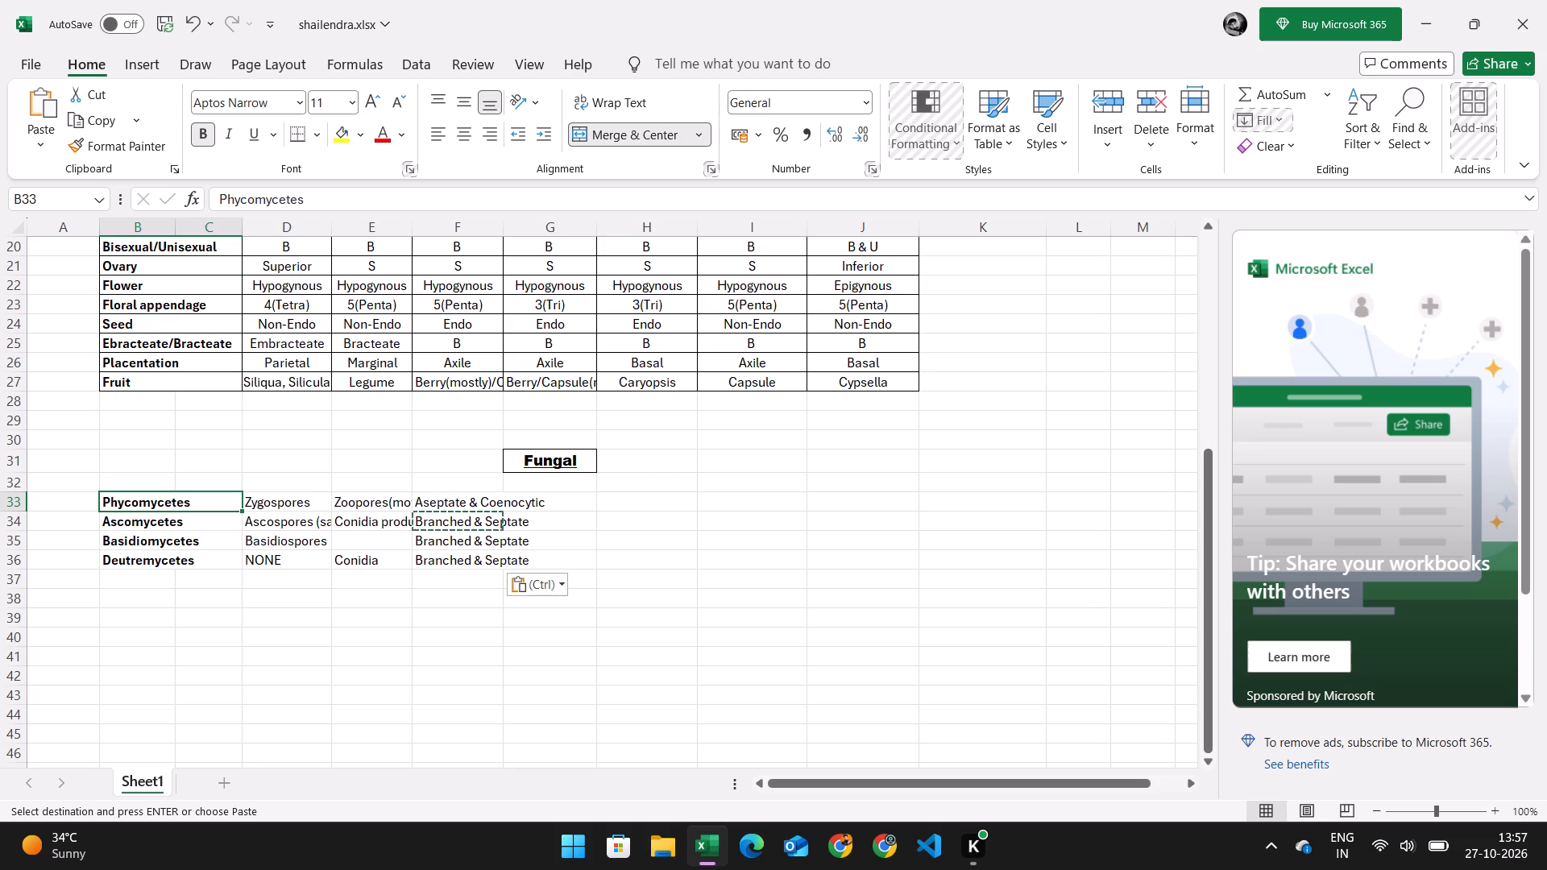
{"action": "left_click", "coordinate": [273, 630]}
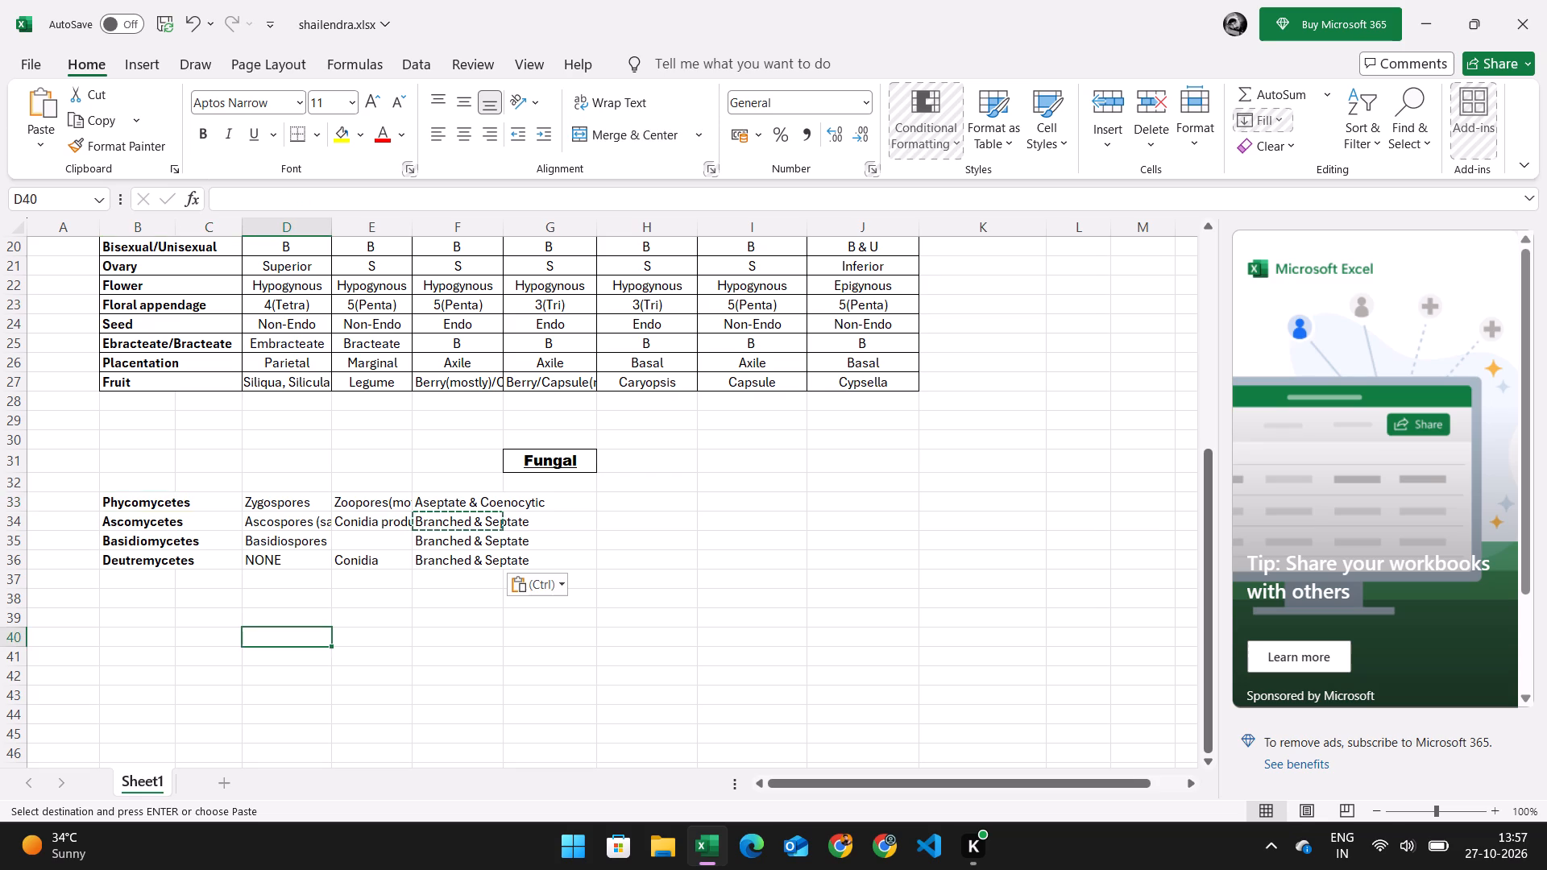
{"action": "left_click", "coordinate": [156, 25]}
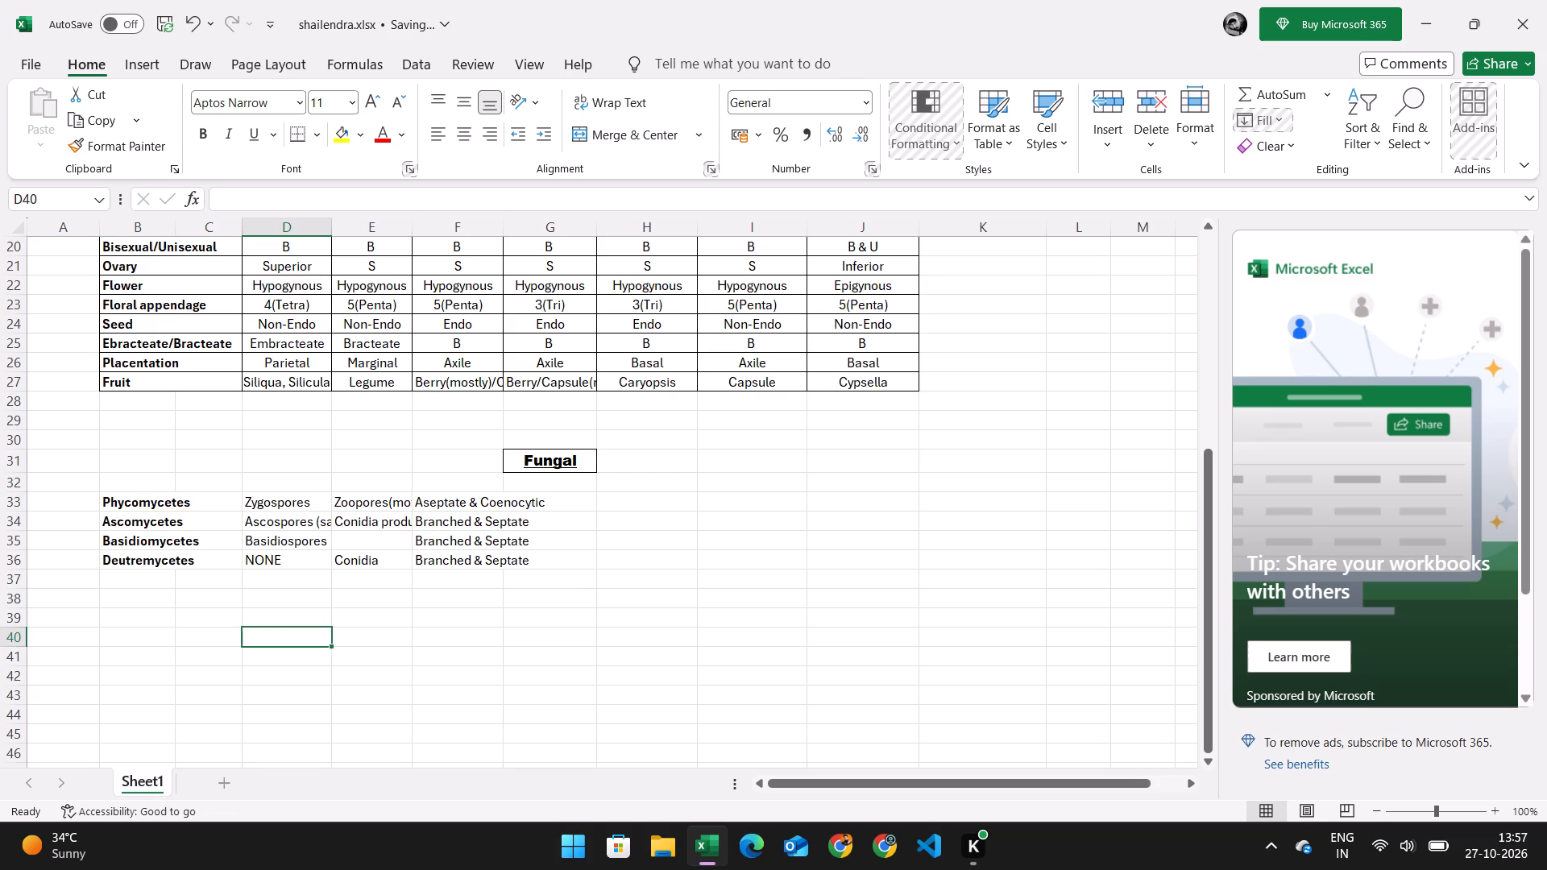
Open a new blank Excel workbook alongside shailendra.xlsx.
{"action": "scroll", "coordinate": [594, 374], "scroll_direction": "up", "scroll_amount": 2}
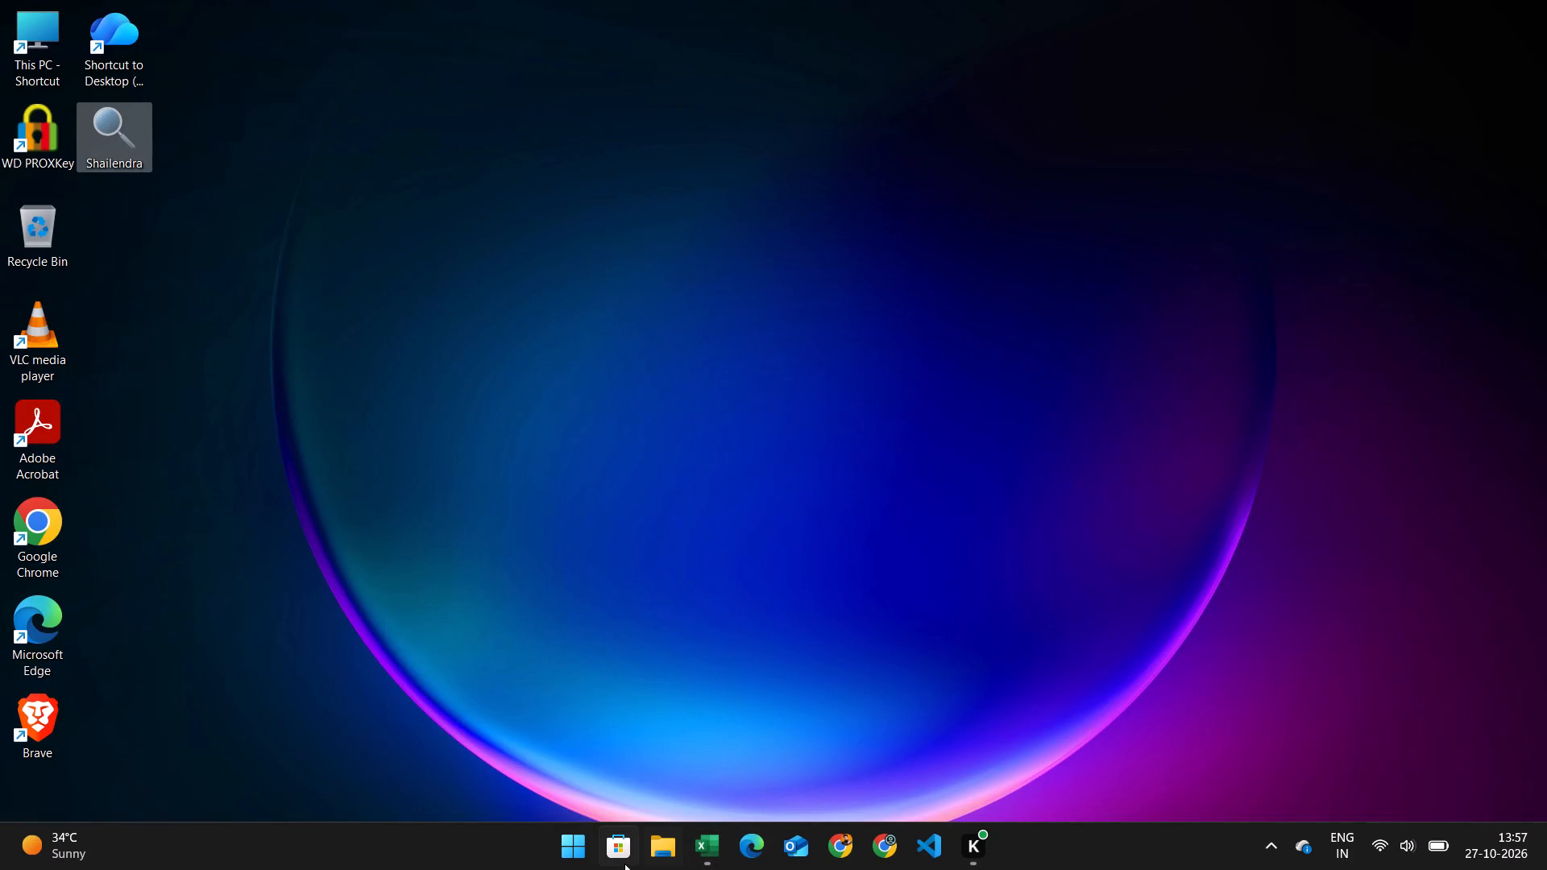
{"action": "left_click", "coordinate": [583, 838]}
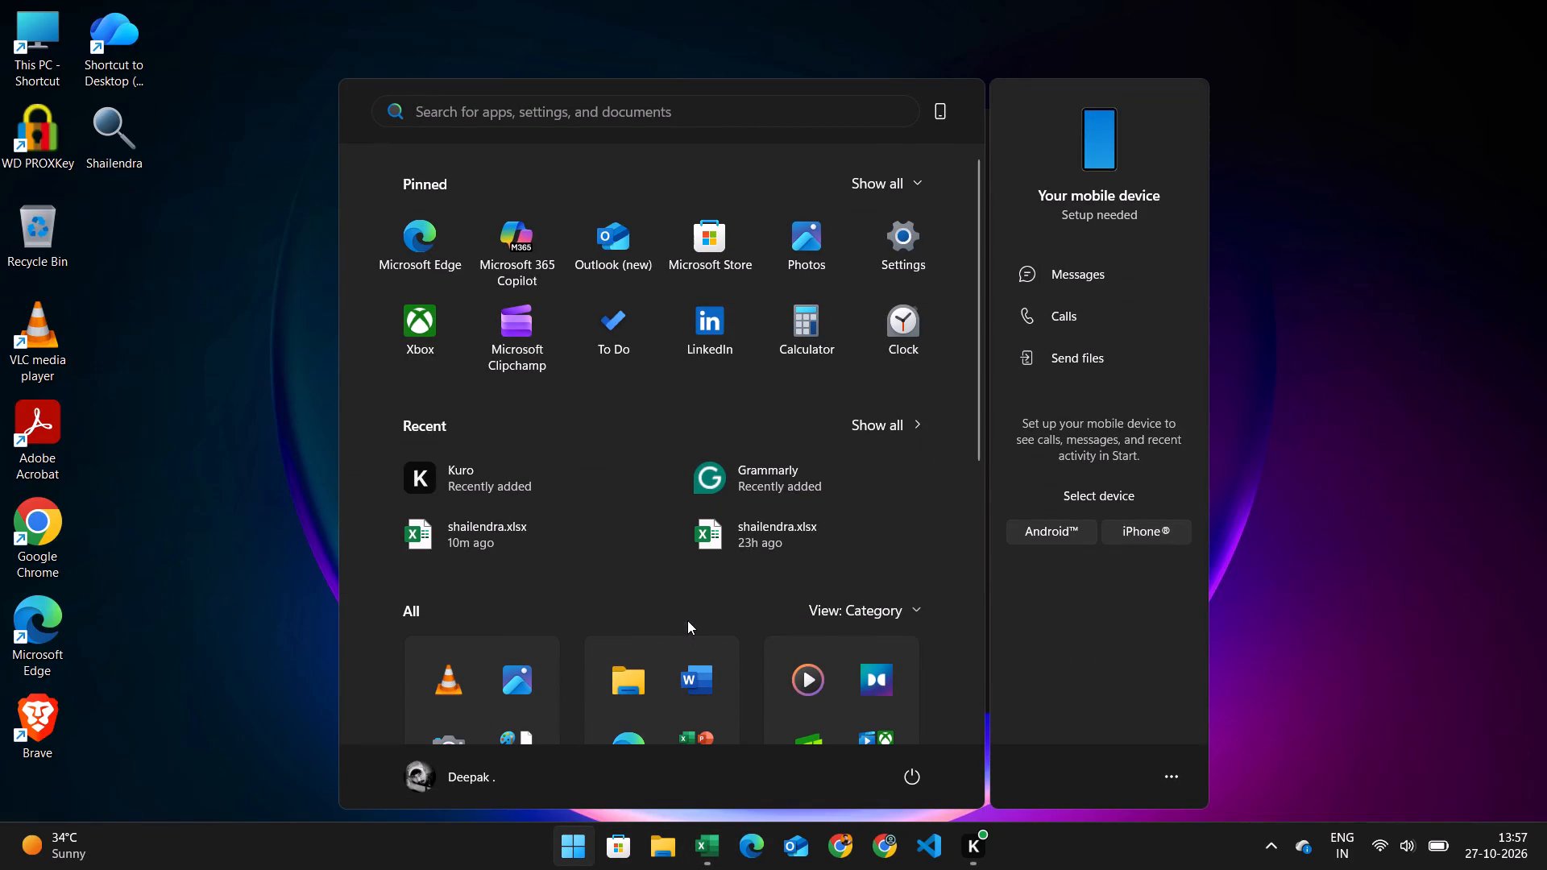
{"action": "scroll", "coordinate": [687, 620], "scroll_direction": "down", "scroll_amount": 1}
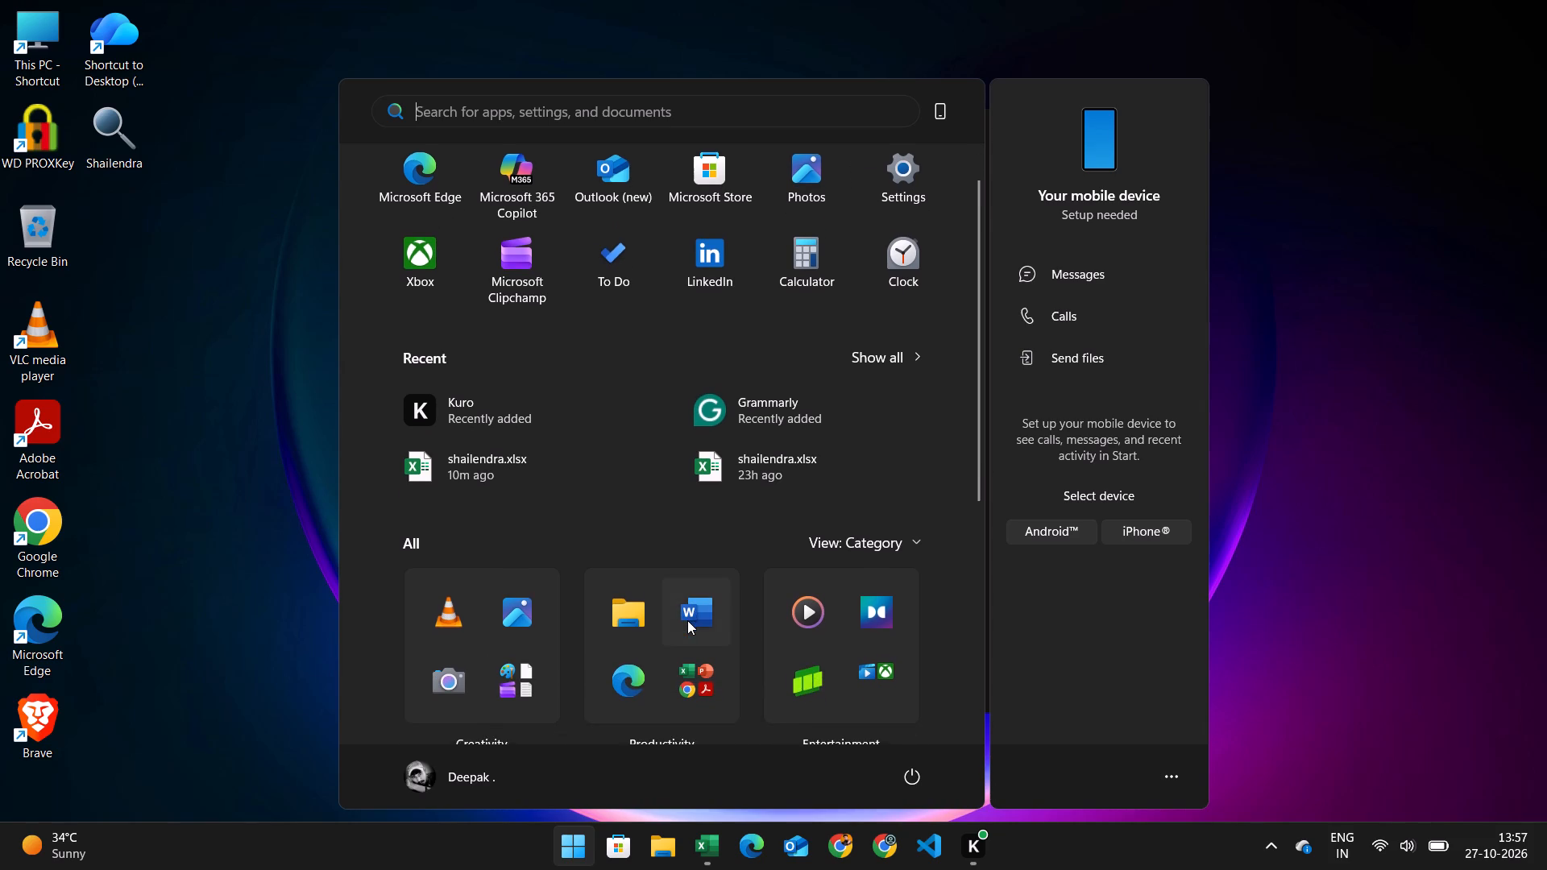
{"action": "scroll", "coordinate": [687, 620], "scroll_direction": "down", "scroll_amount": 1}
{"action": "scroll", "coordinate": [687, 620], "scroll_direction": "right", "scroll_amount": 2}
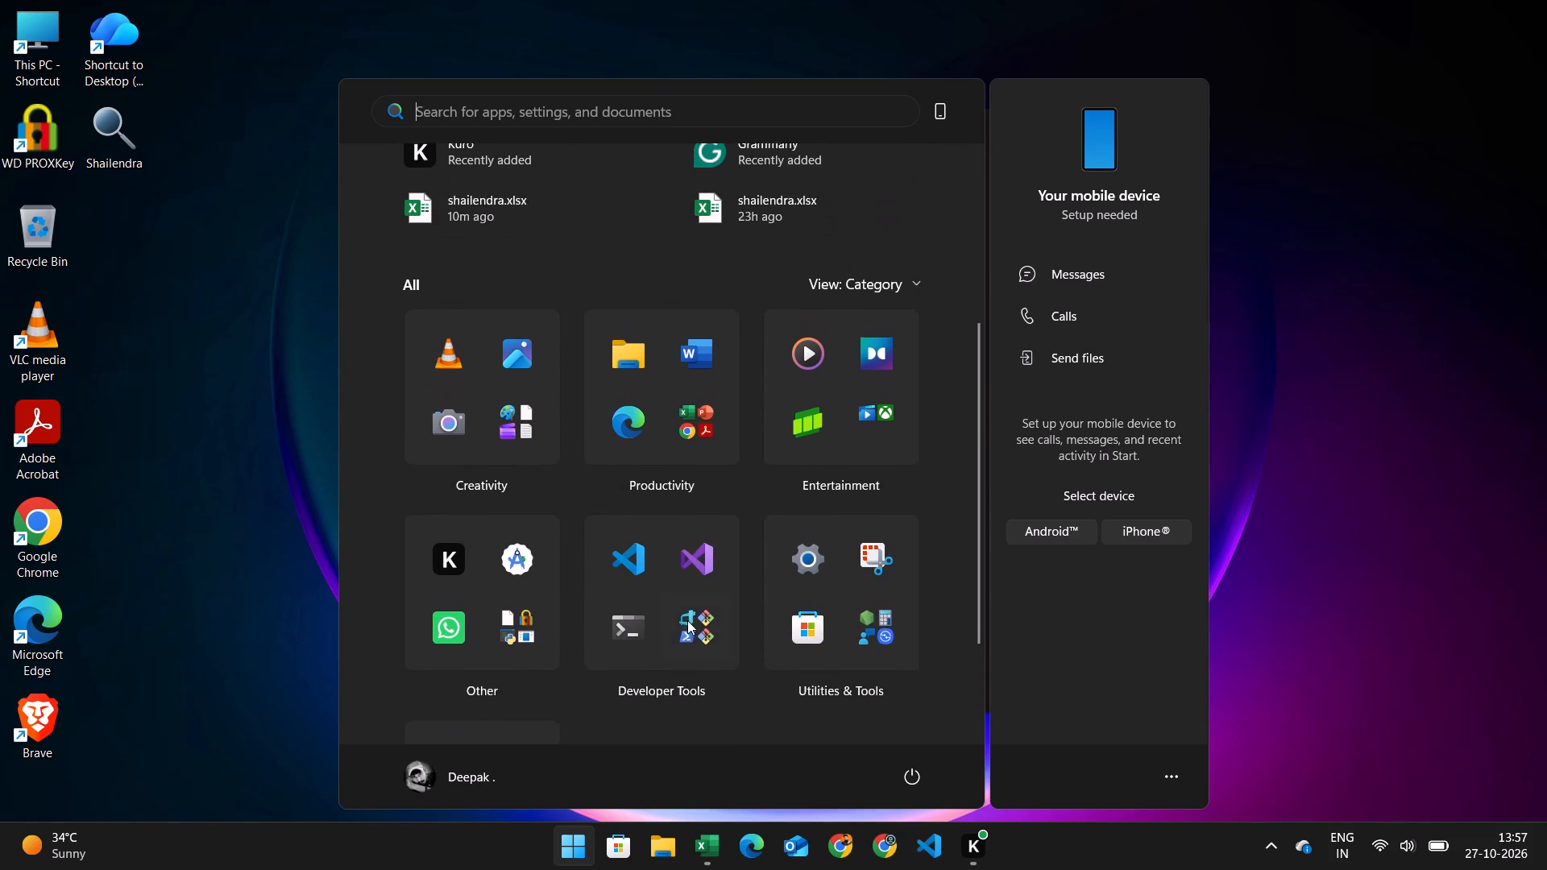
{"action": "scroll", "coordinate": [687, 620], "scroll_direction": "right", "scroll_amount": 1}
{"action": "left_click", "coordinate": [696, 491]}
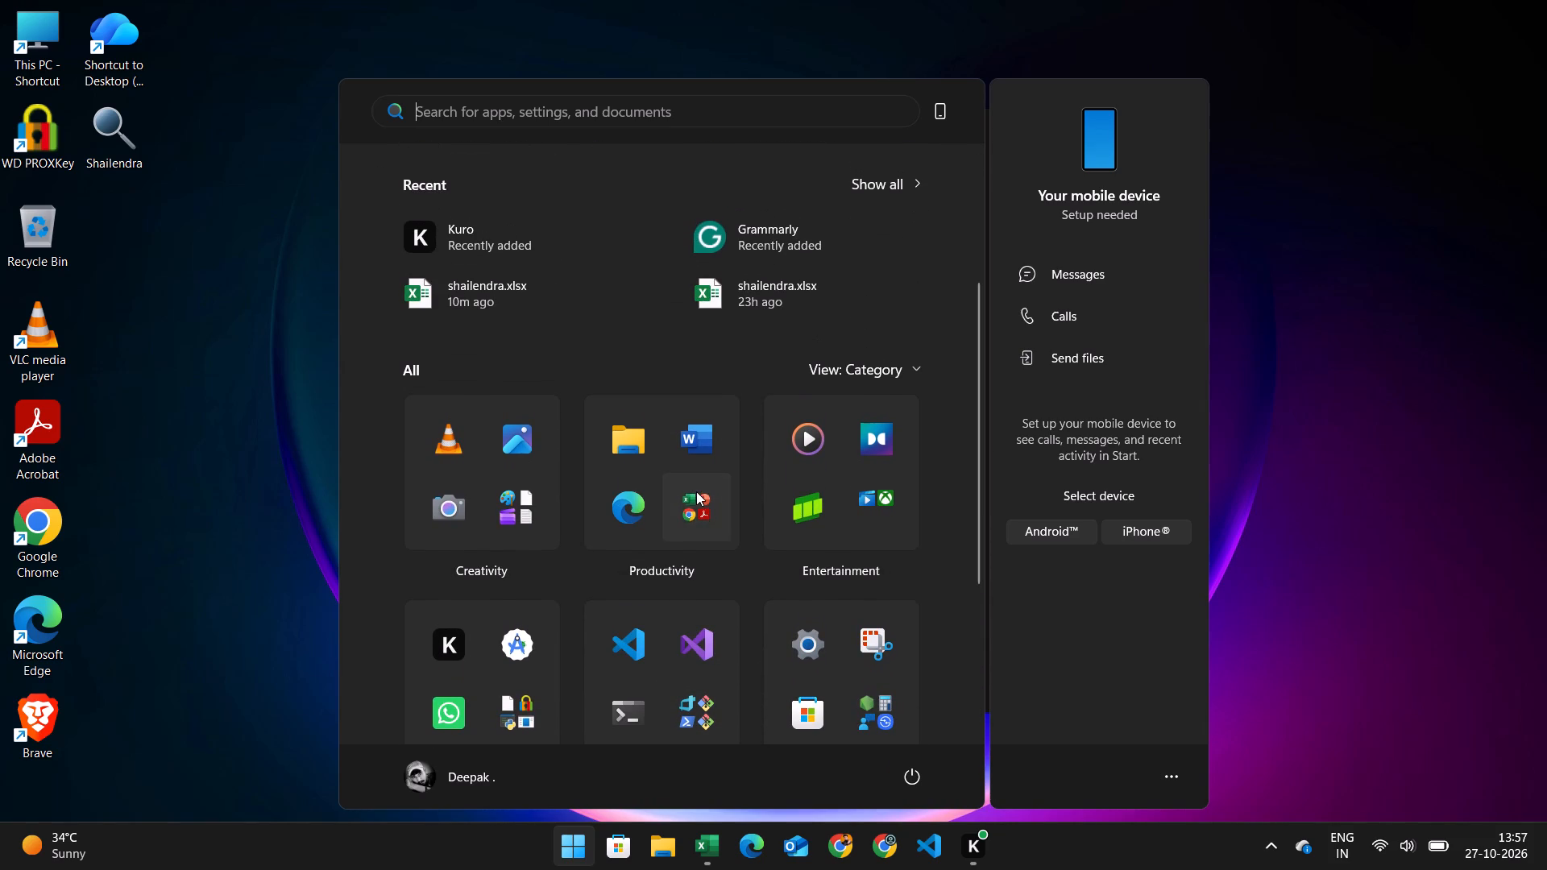
{"action": "left_click", "coordinate": [848, 388]}
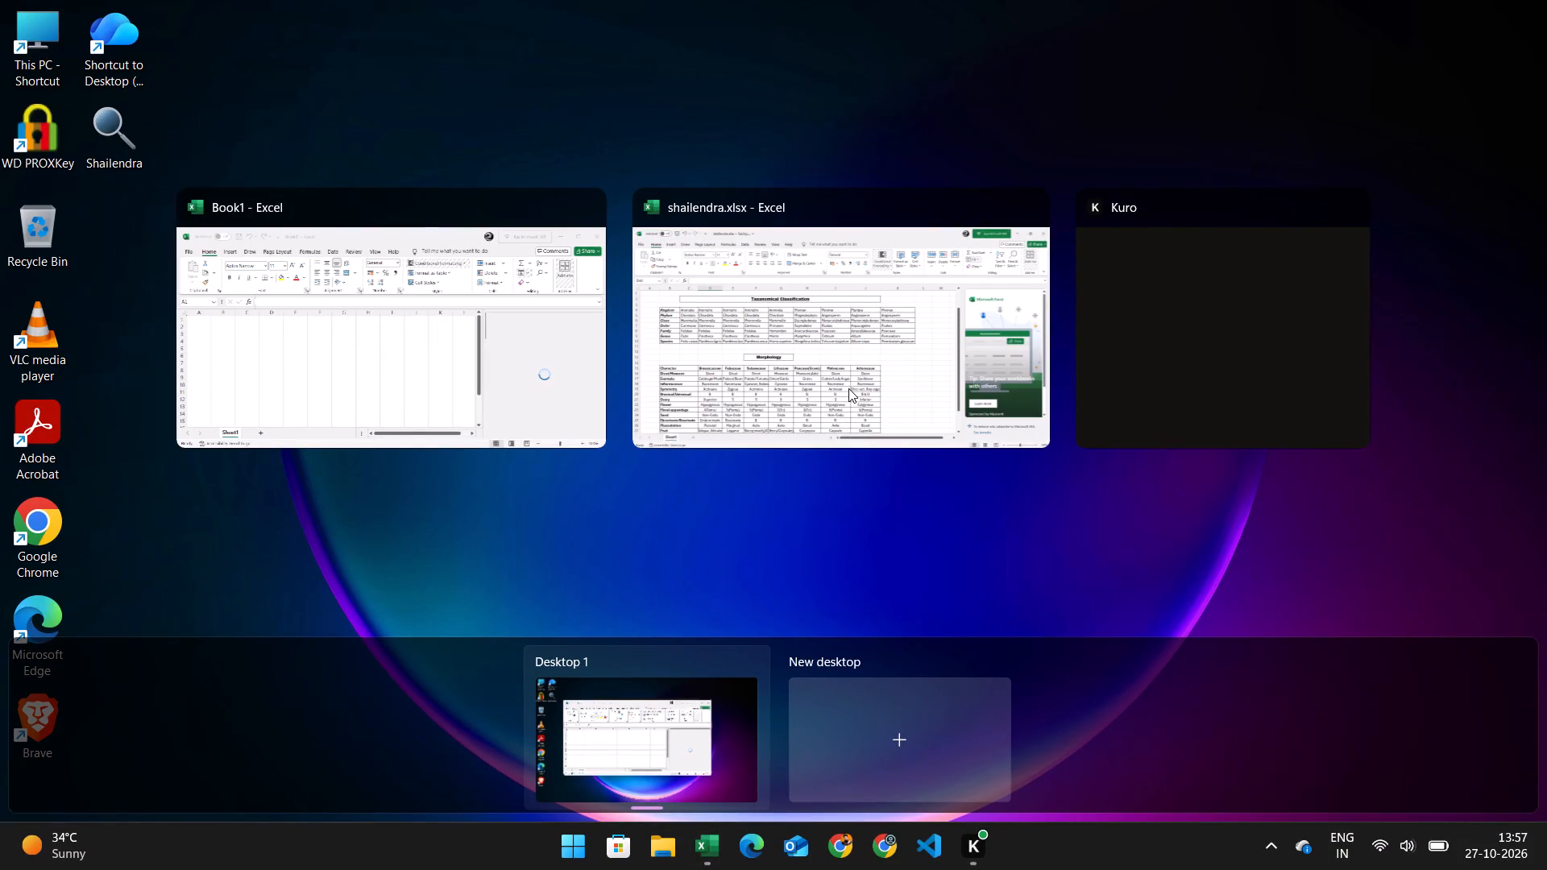
Switch back to the Fungal section of the shailendra.xlsx workbook.
{"action": "left_click", "coordinate": [848, 388]}
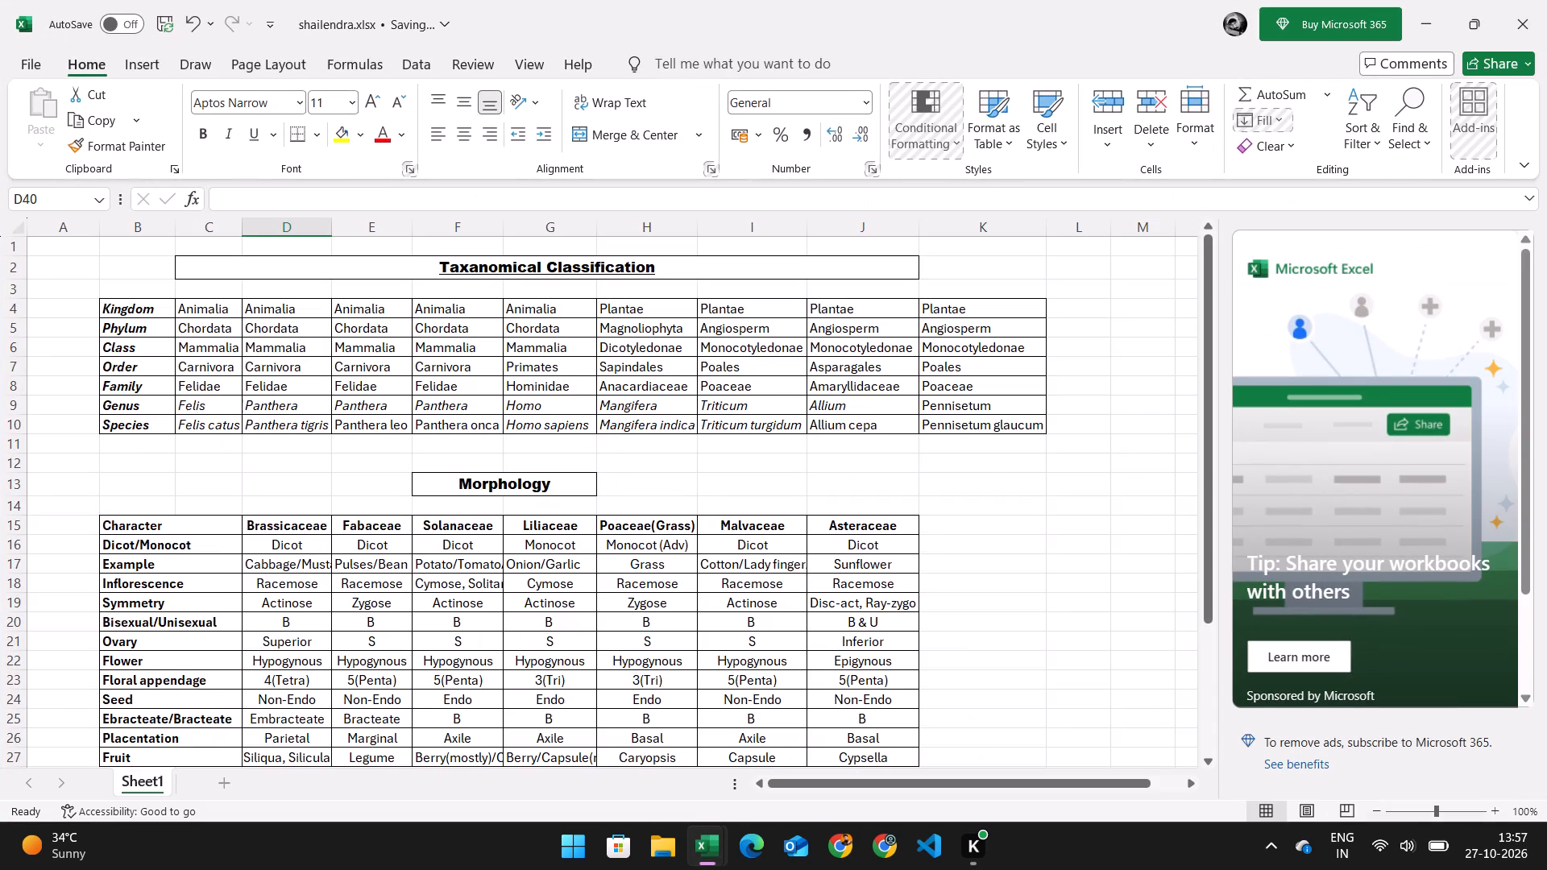
{"action": "scroll", "coordinate": [848, 388], "scroll_direction": "down", "scroll_amount": 3}
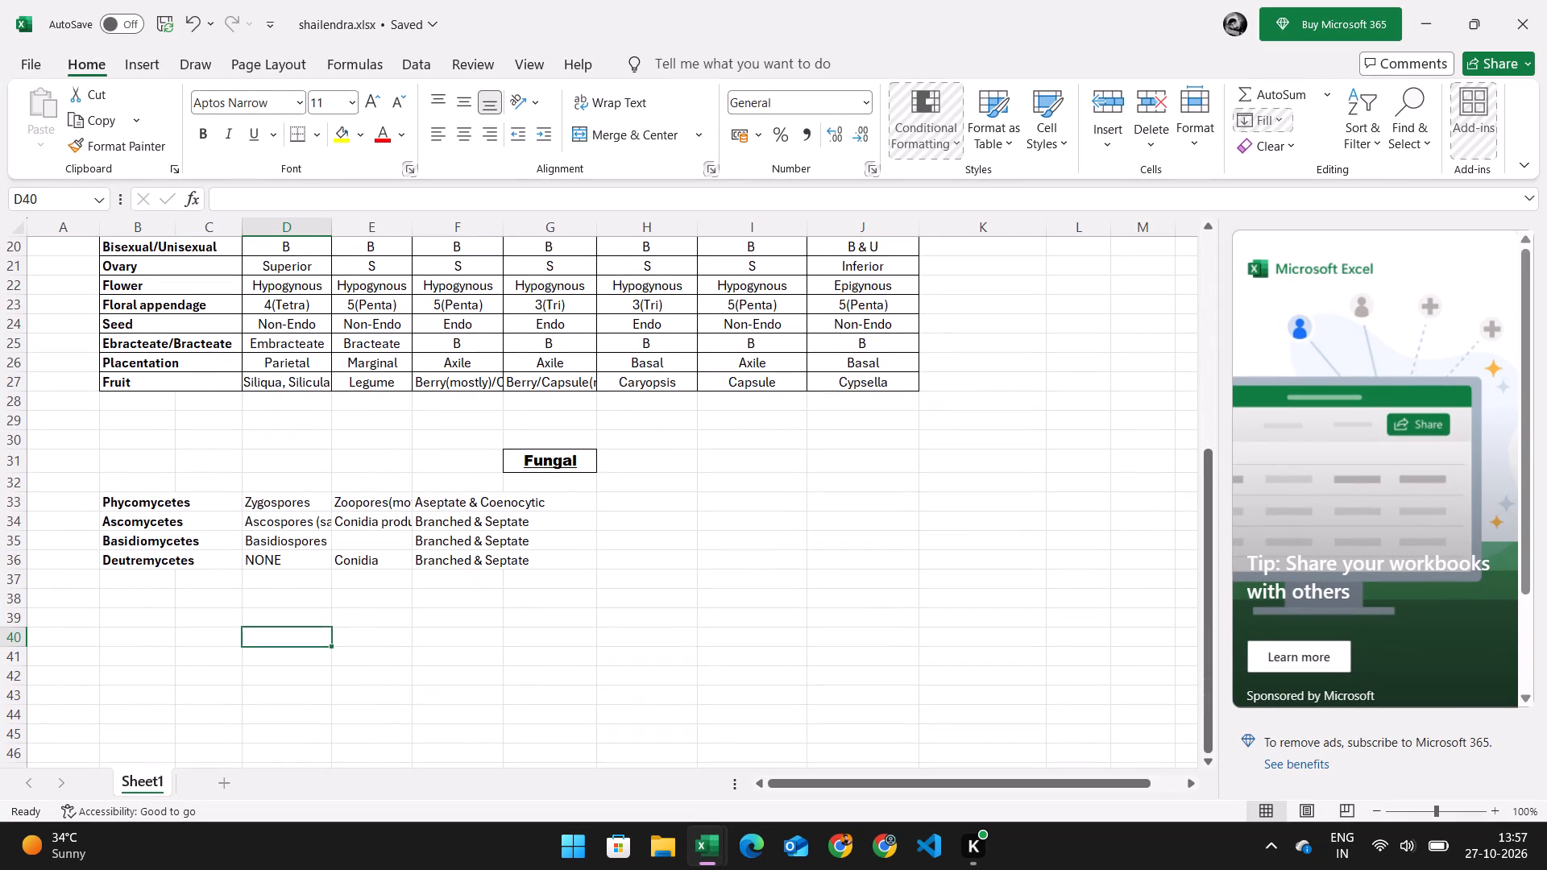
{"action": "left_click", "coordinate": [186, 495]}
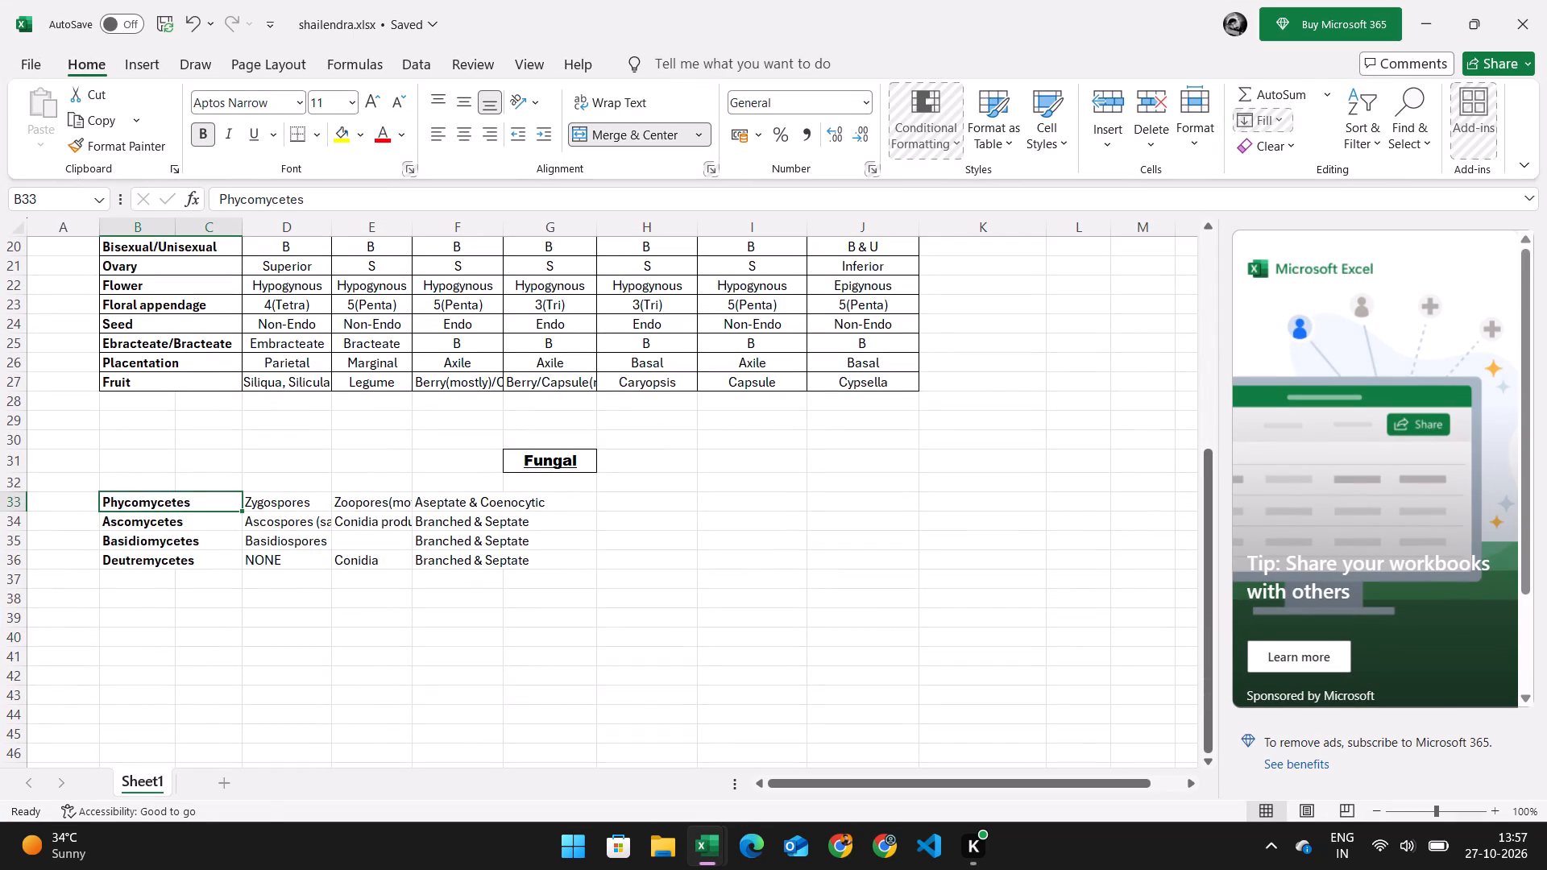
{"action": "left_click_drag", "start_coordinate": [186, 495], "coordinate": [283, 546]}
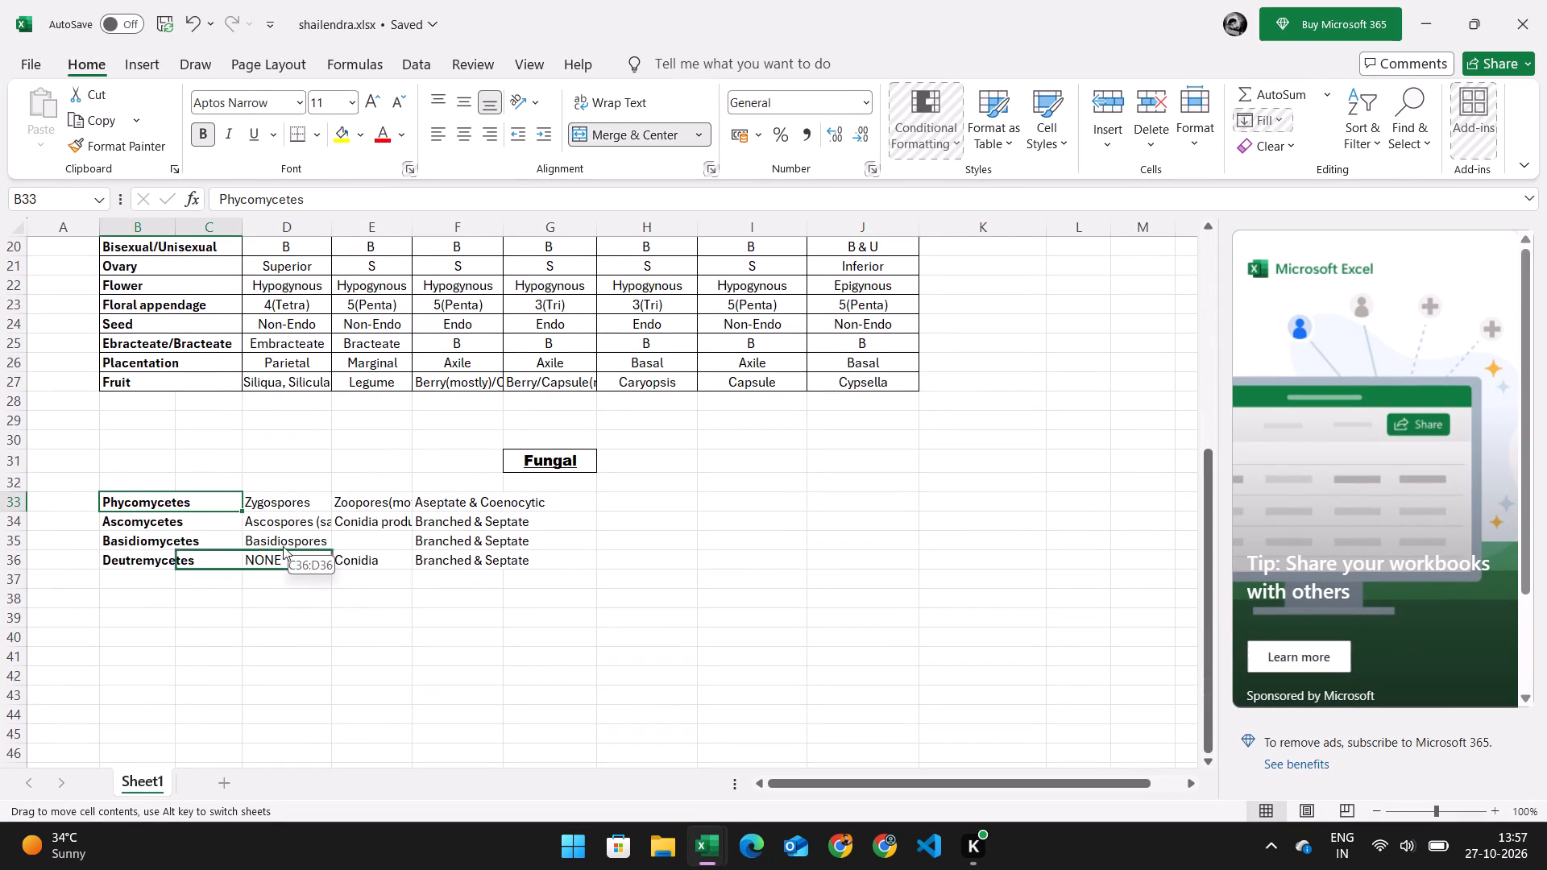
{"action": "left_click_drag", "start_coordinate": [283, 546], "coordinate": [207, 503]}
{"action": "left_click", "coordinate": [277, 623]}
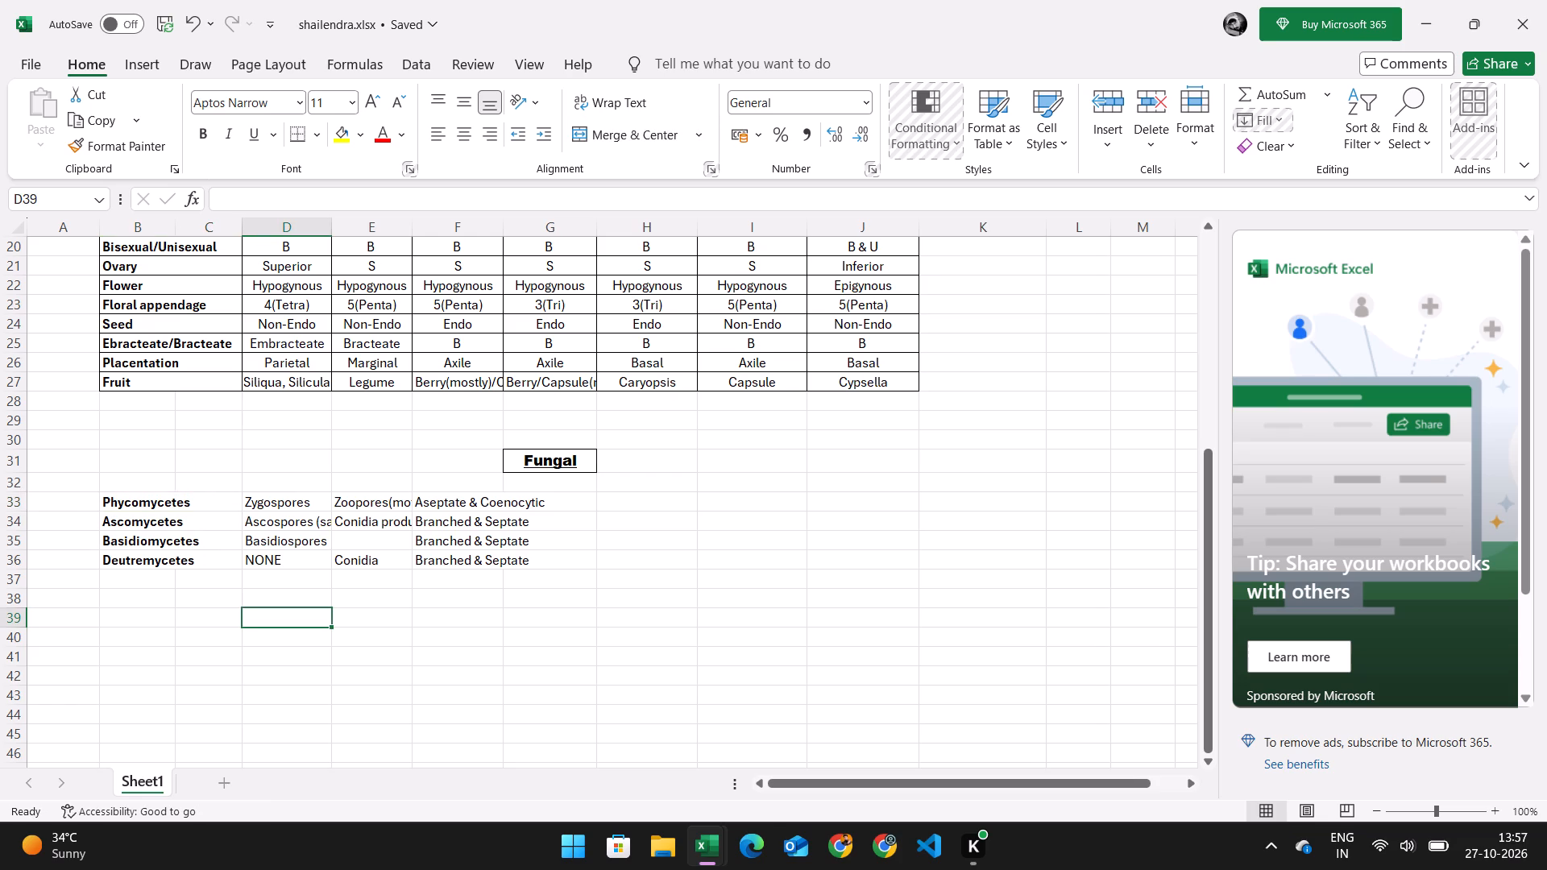
Cut the four fungal class rows, B33:G36, from shailendra.xlsx and paste them into Book1 starting at cell C4.
{"action": "left_click_drag", "start_coordinate": [150, 502], "coordinate": [208, 519]}
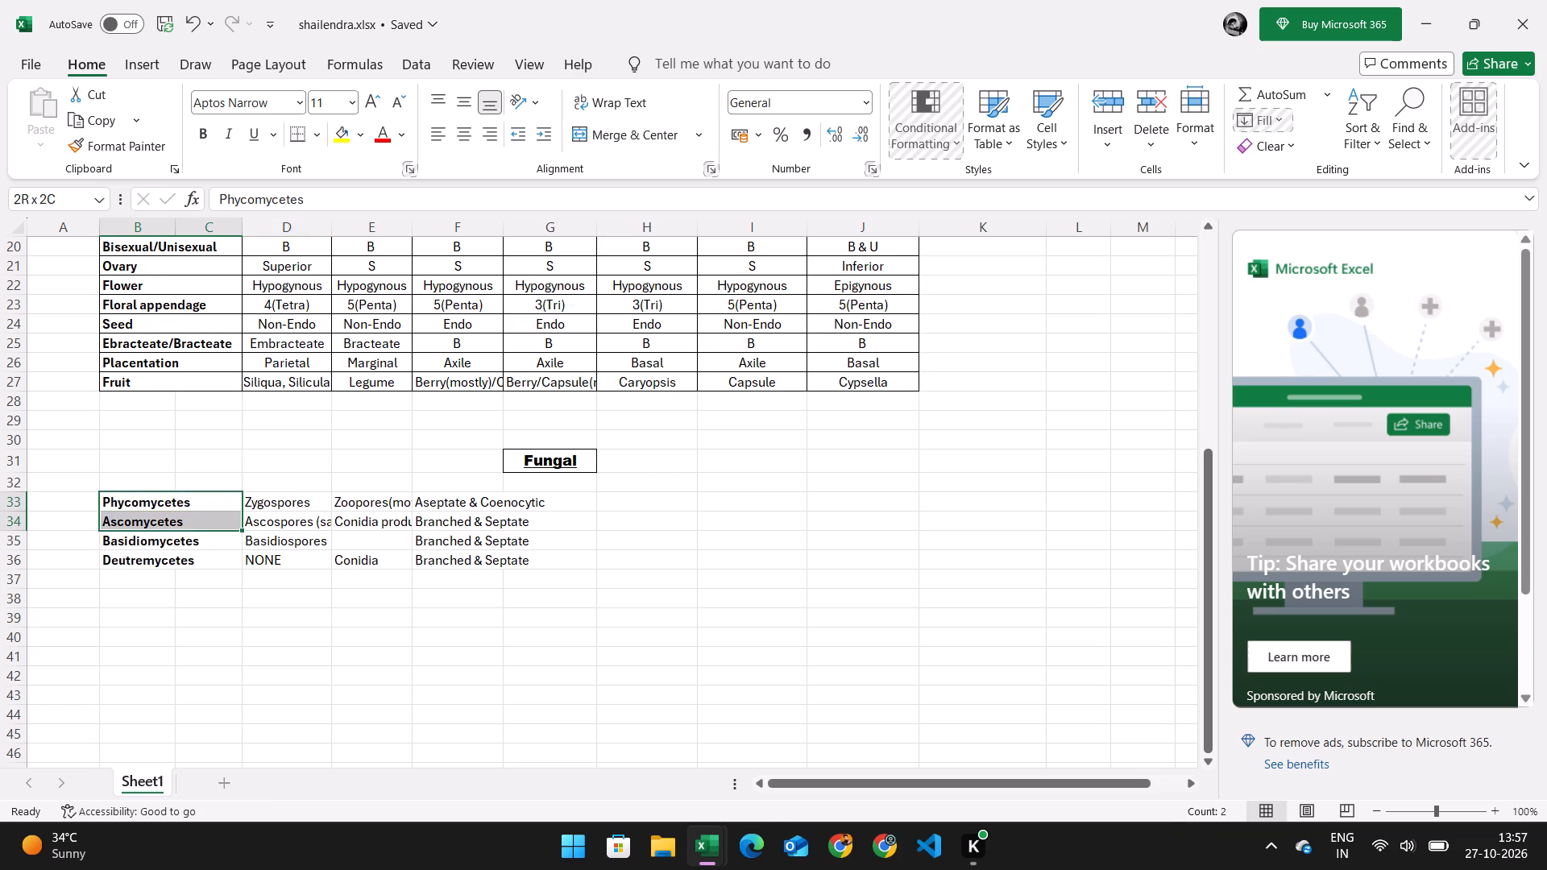
{"action": "left_click_drag", "start_coordinate": [208, 519], "coordinate": [480, 569]}
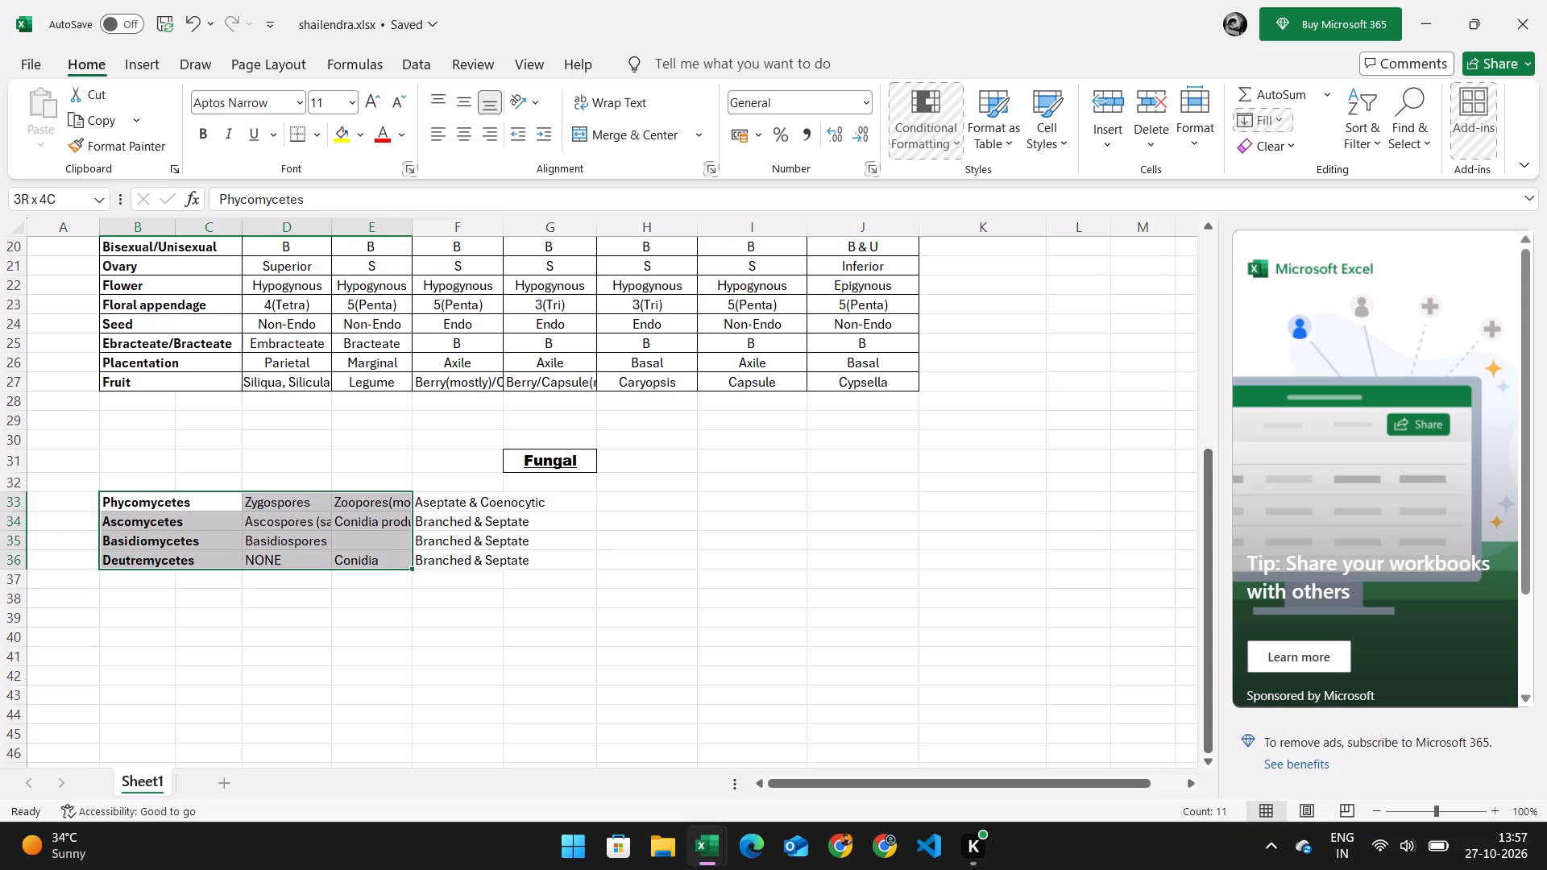
{"action": "left_click_drag", "start_coordinate": [480, 569], "coordinate": [506, 565]}
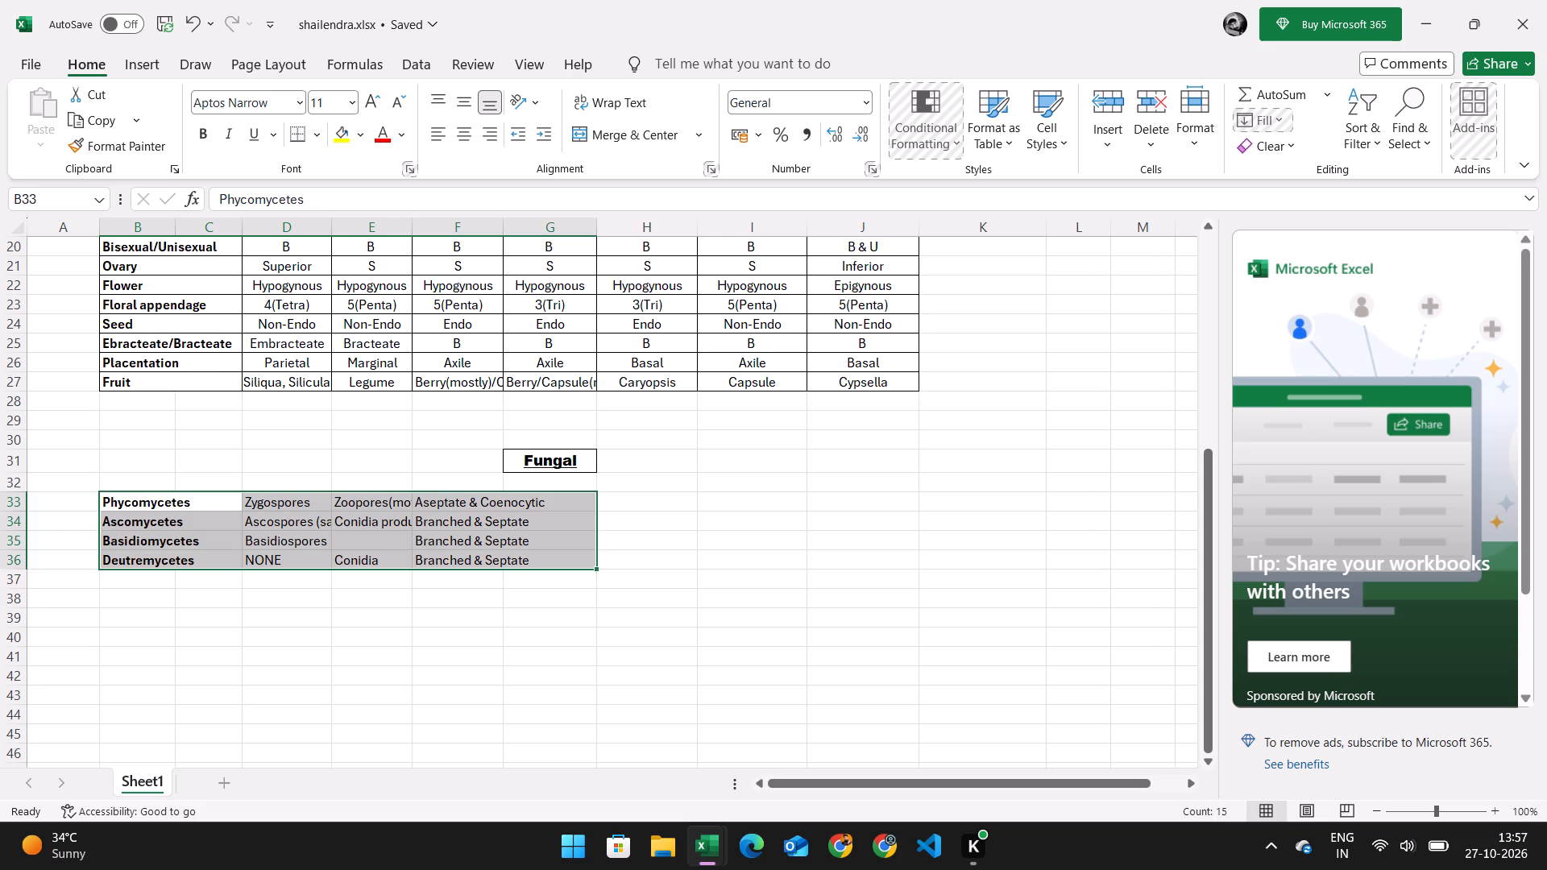
{"action": "key", "text": "ctrl+x"}
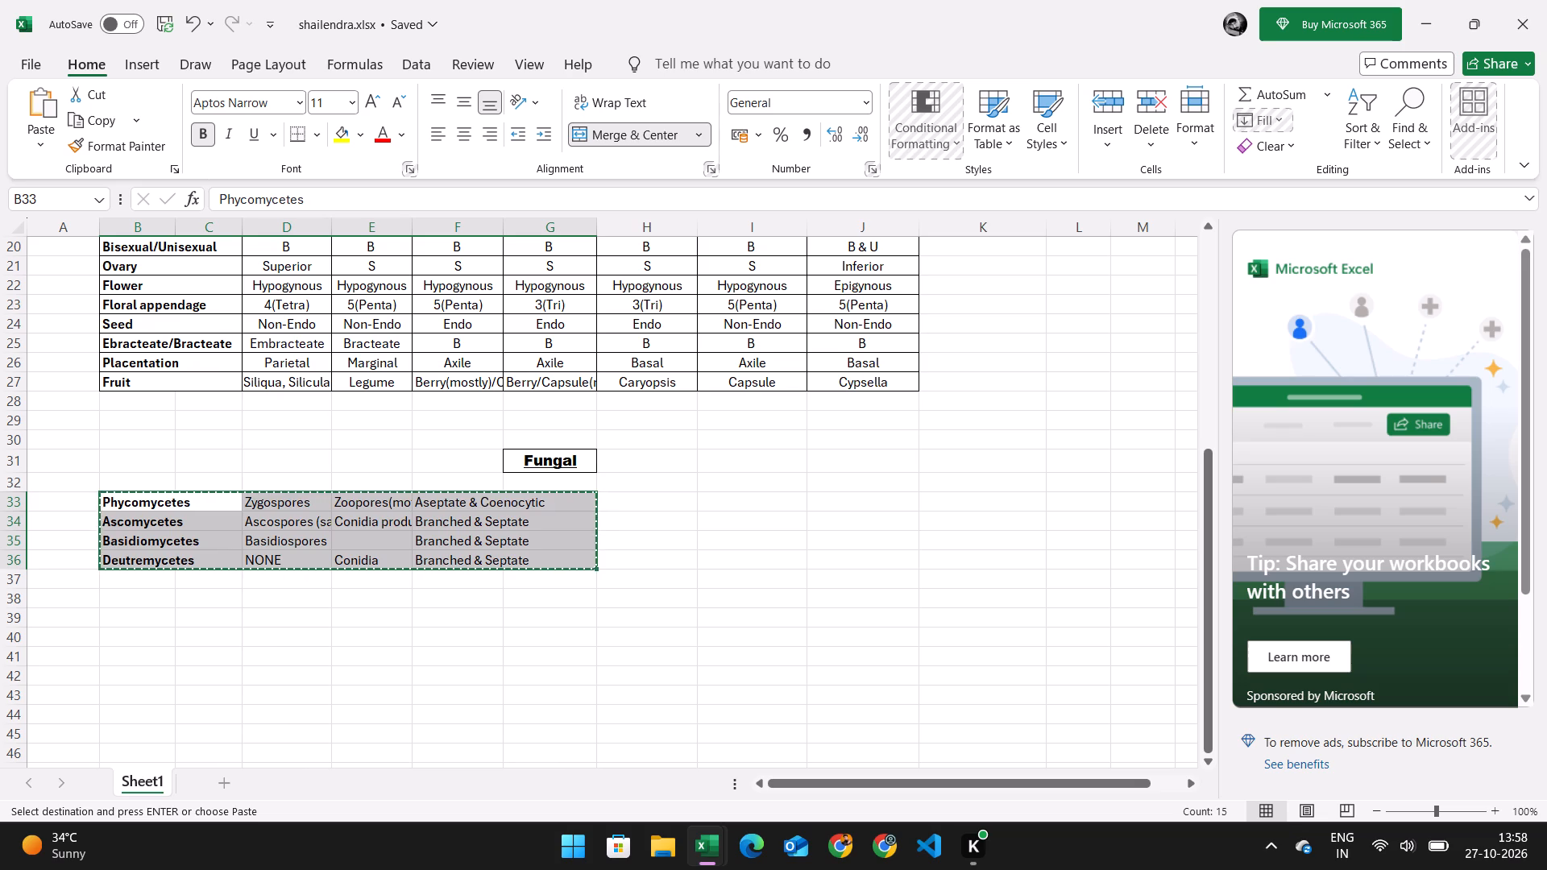
{"action": "key", "text": "alt+Tab"}
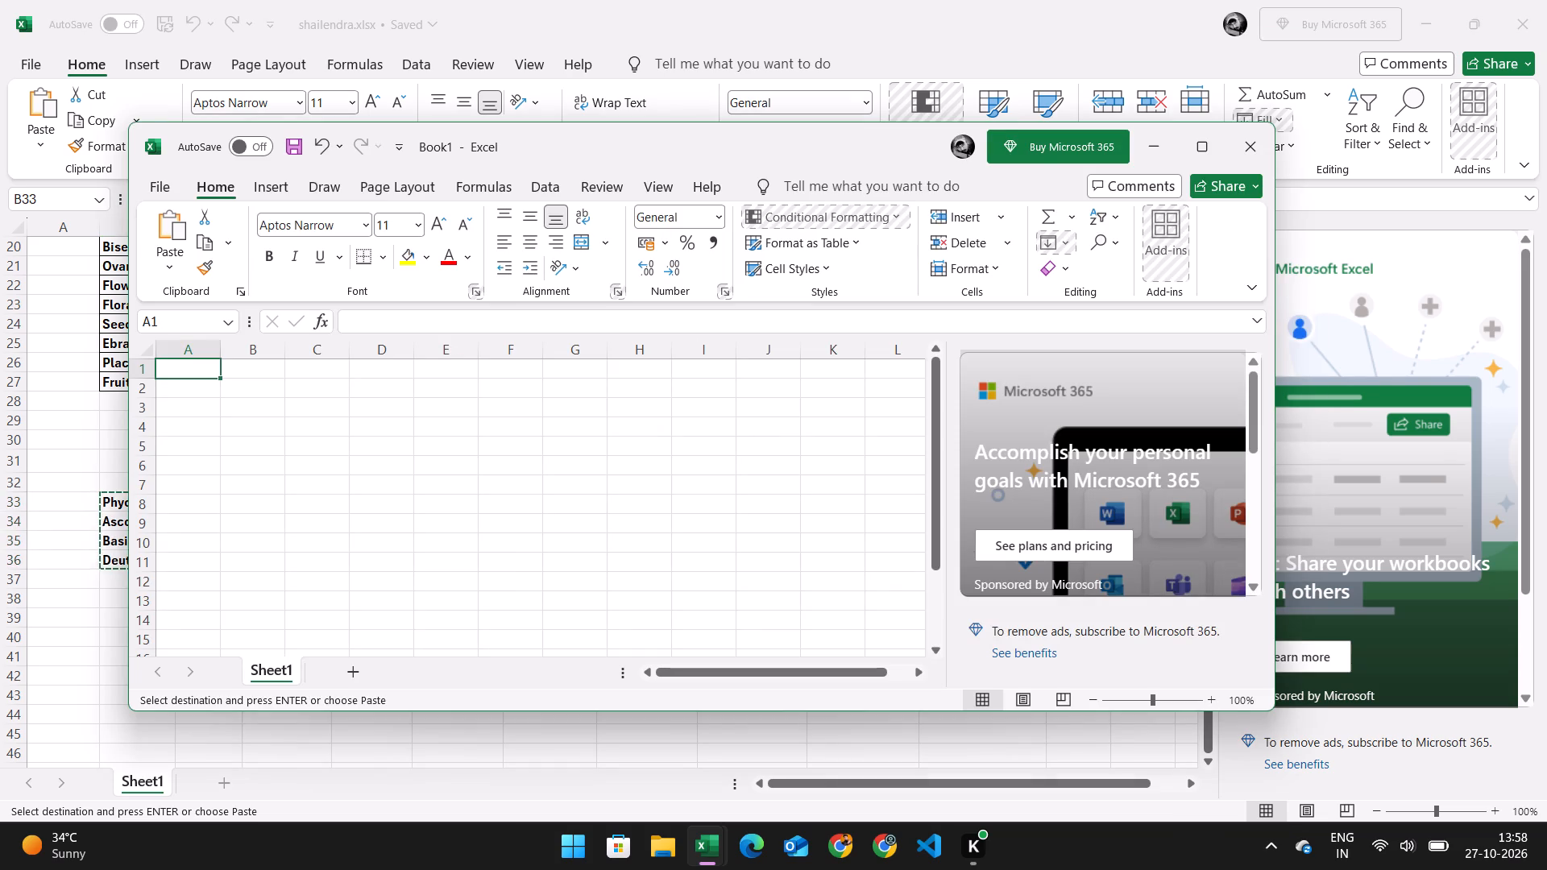
{"action": "left_click", "coordinate": [321, 425]}
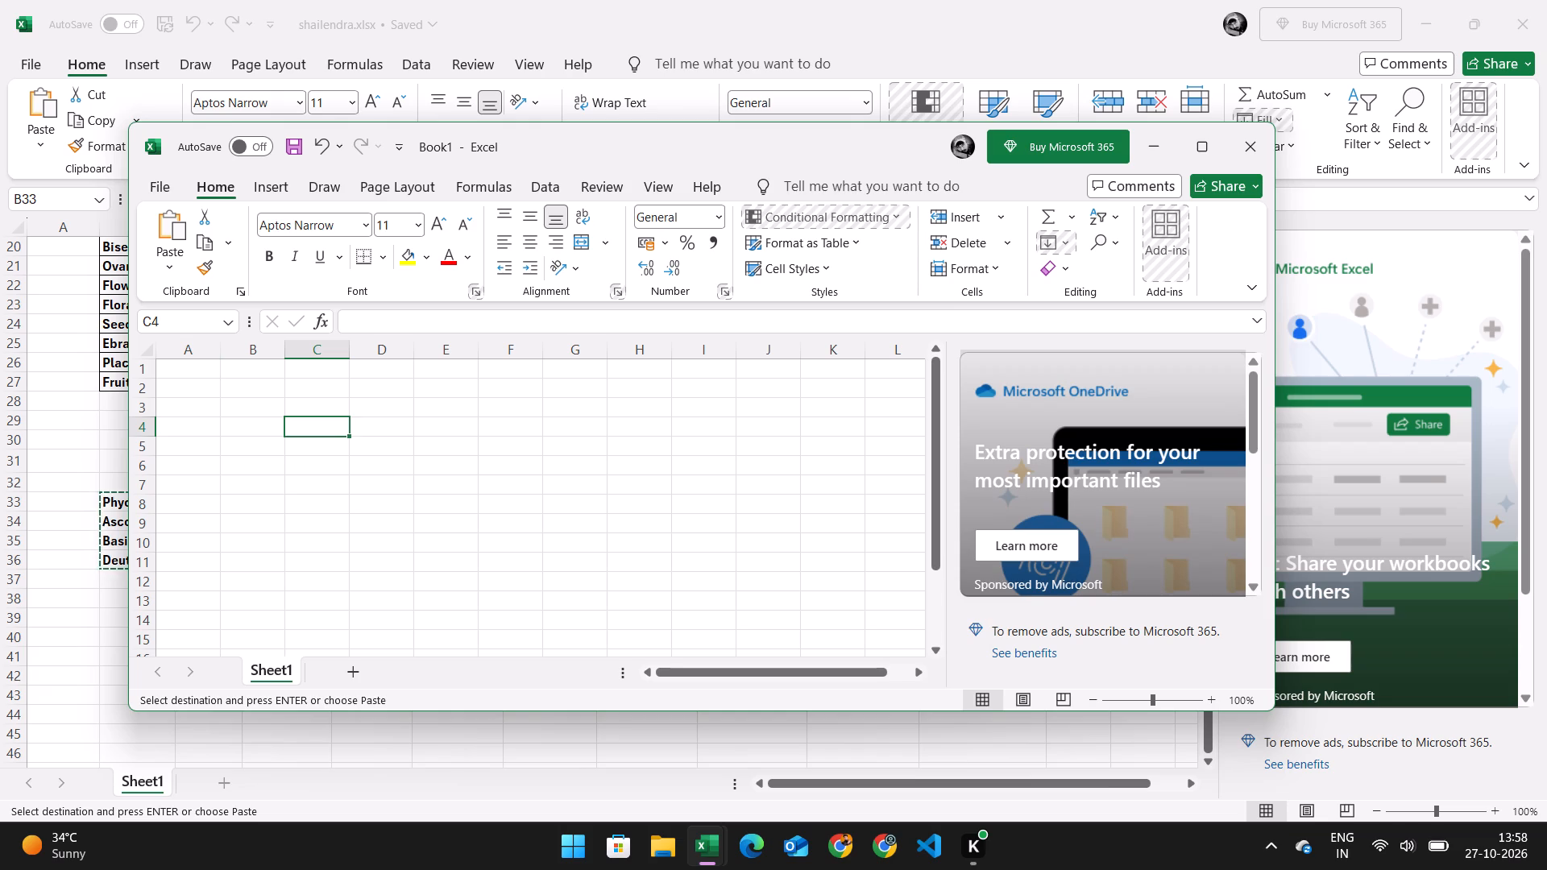
{"action": "key", "text": "ctrl+v"}
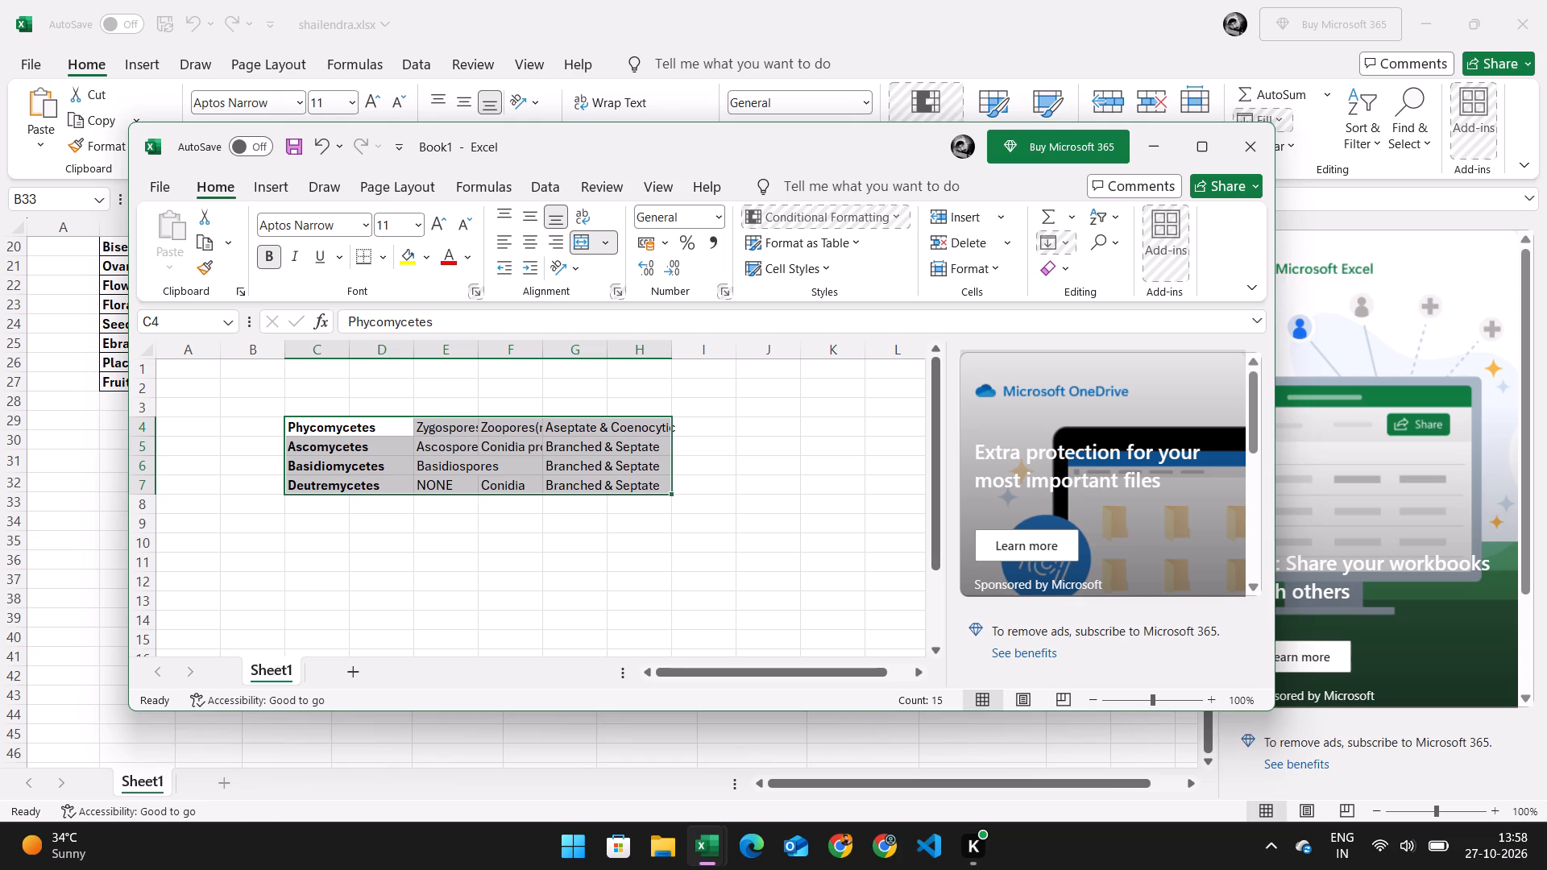
Move the pasted fungal block in Book1 to B4:G7, accepting the unmerging of its merged cells.
{"action": "left_click_drag", "start_coordinate": [321, 419], "coordinate": [282, 457]}
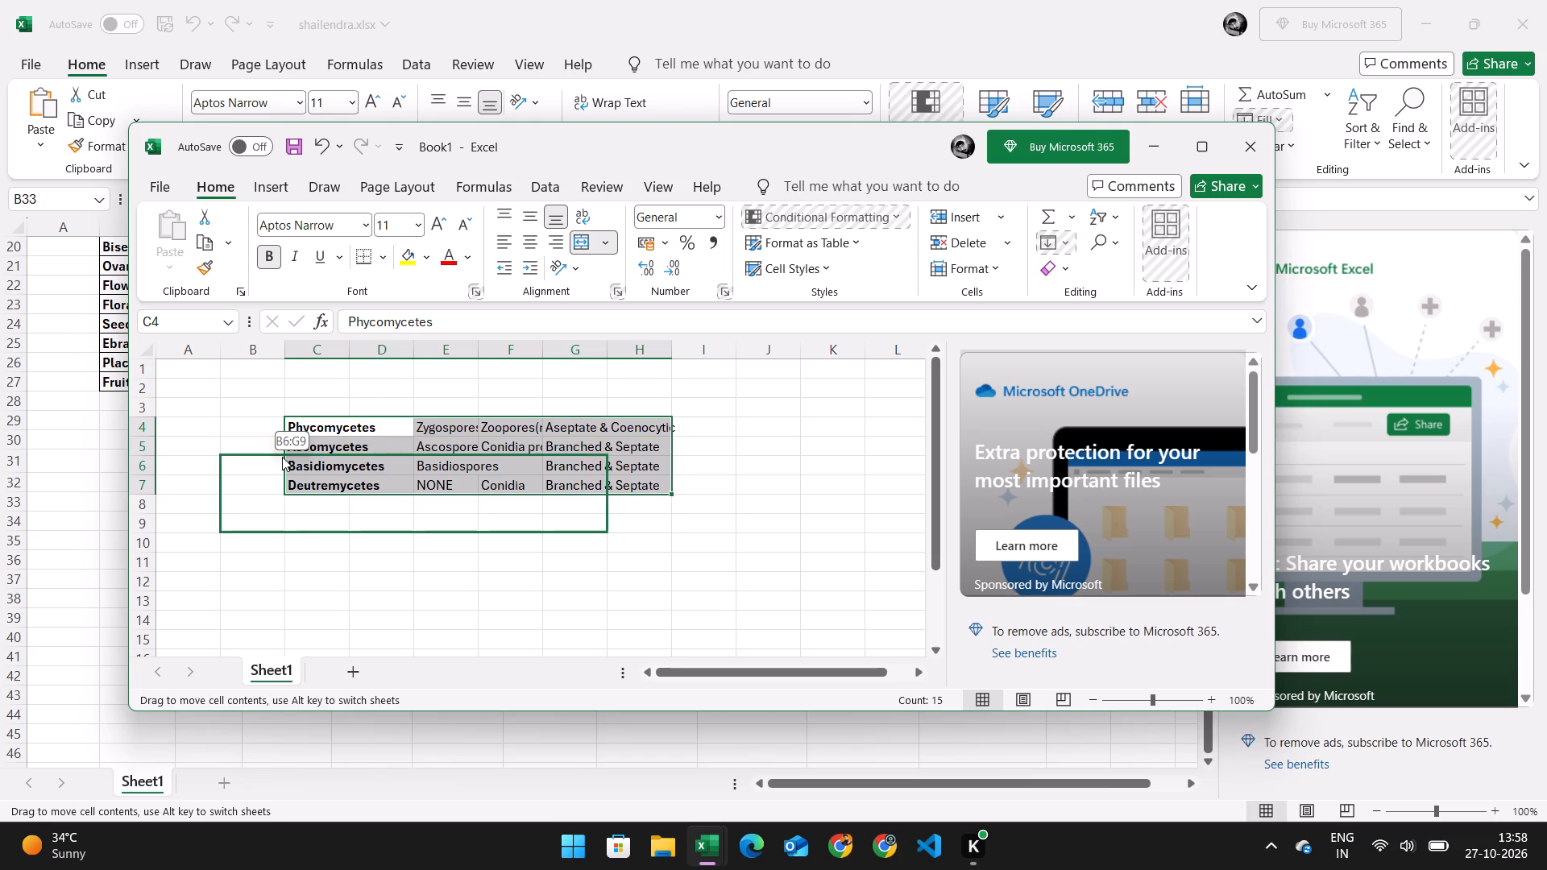
{"action": "left_click_drag", "start_coordinate": [282, 457], "coordinate": [284, 417]}
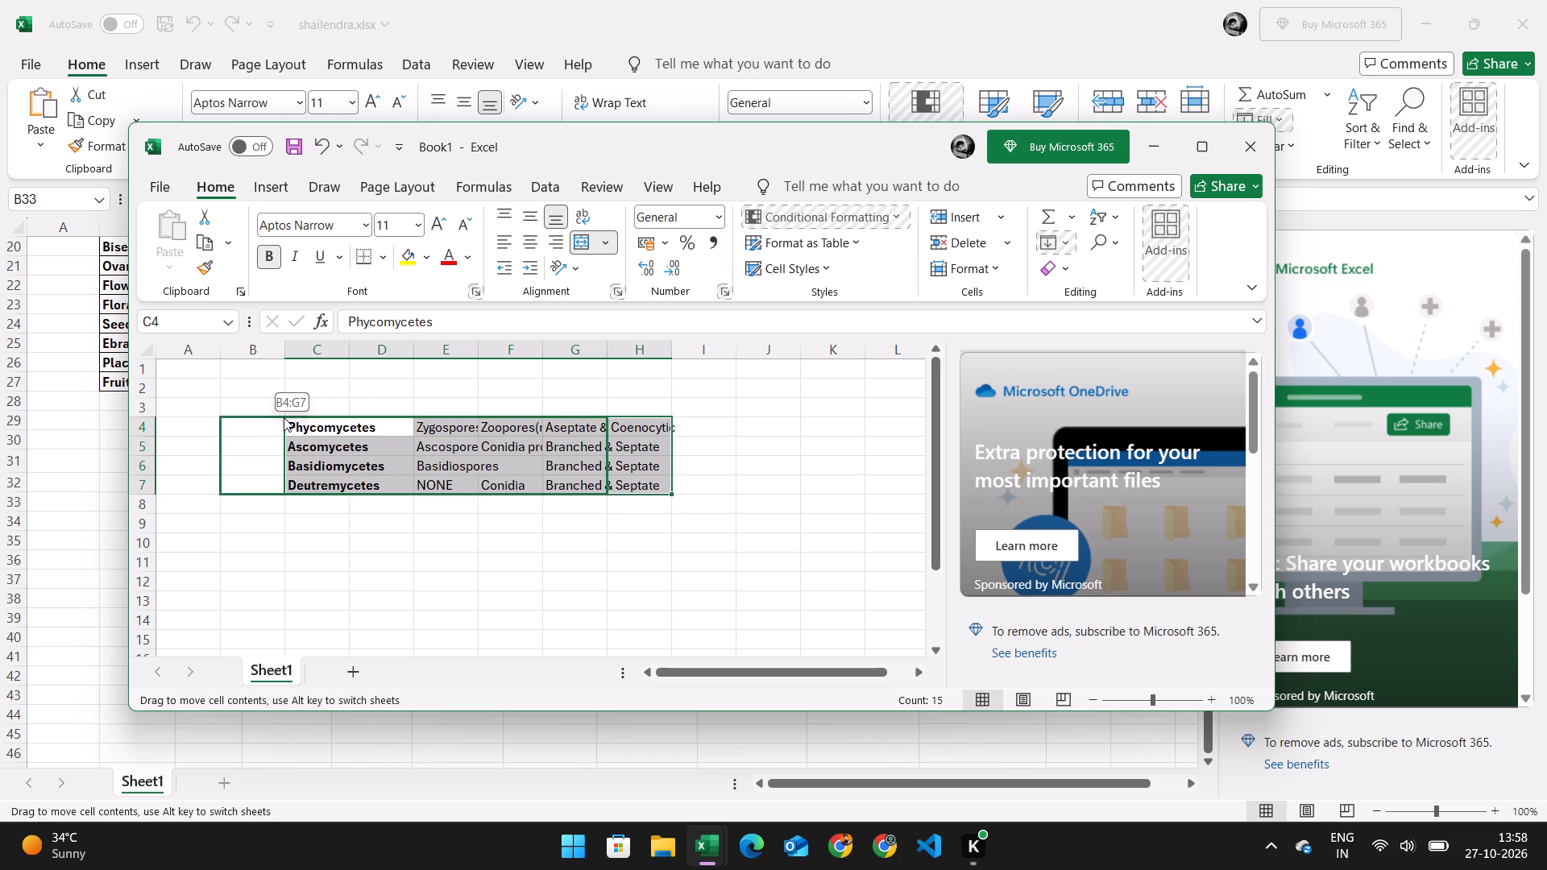
{"action": "left_click_drag", "start_coordinate": [284, 417], "coordinate": [283, 425]}
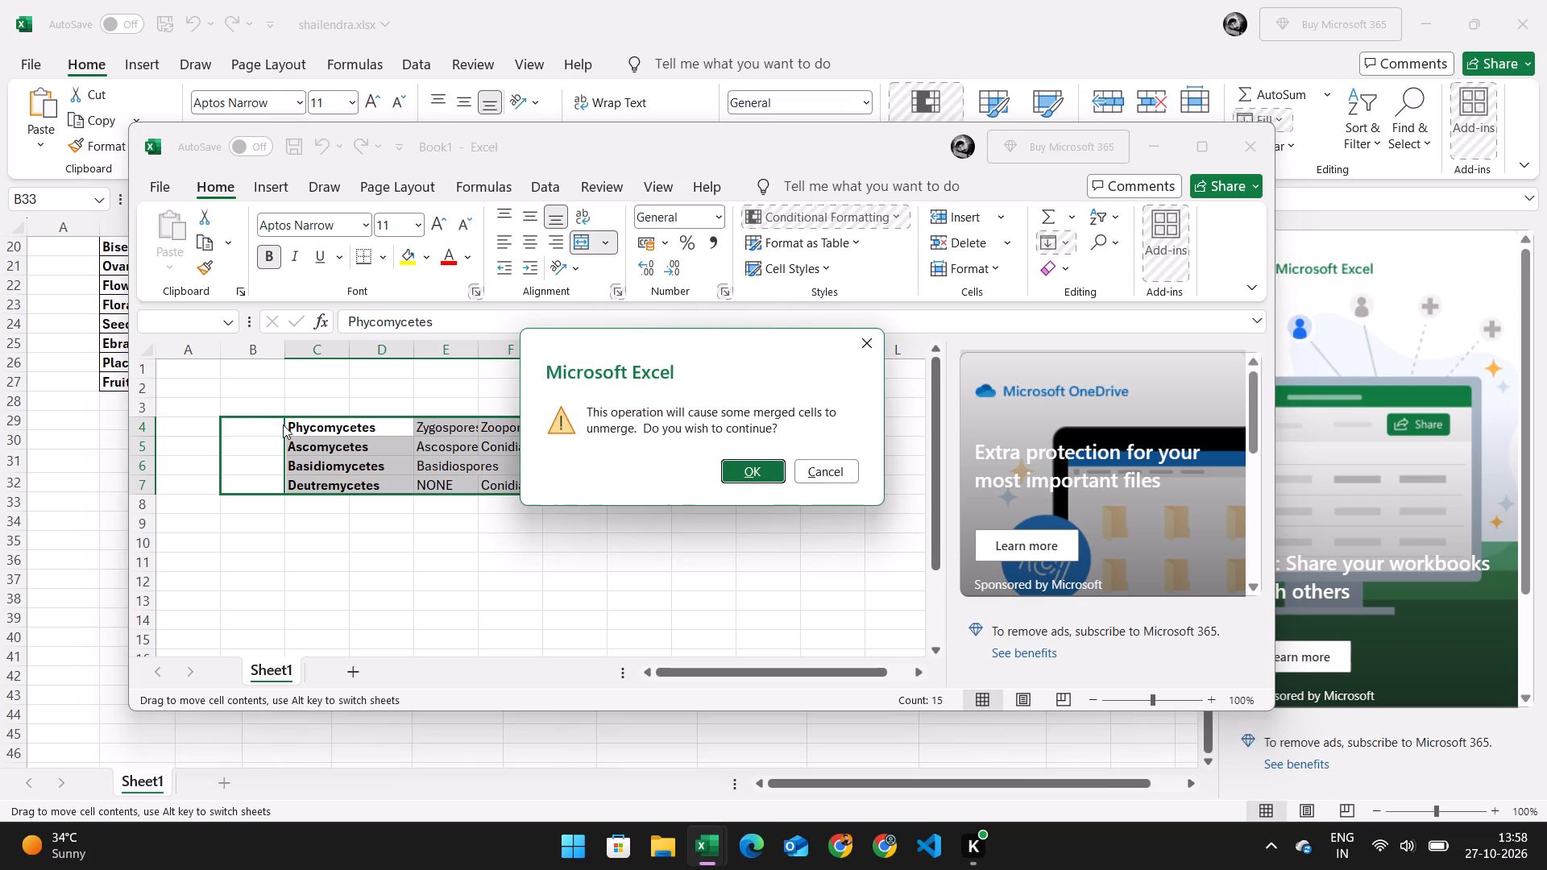
{"action": "left_click", "coordinate": [755, 462]}
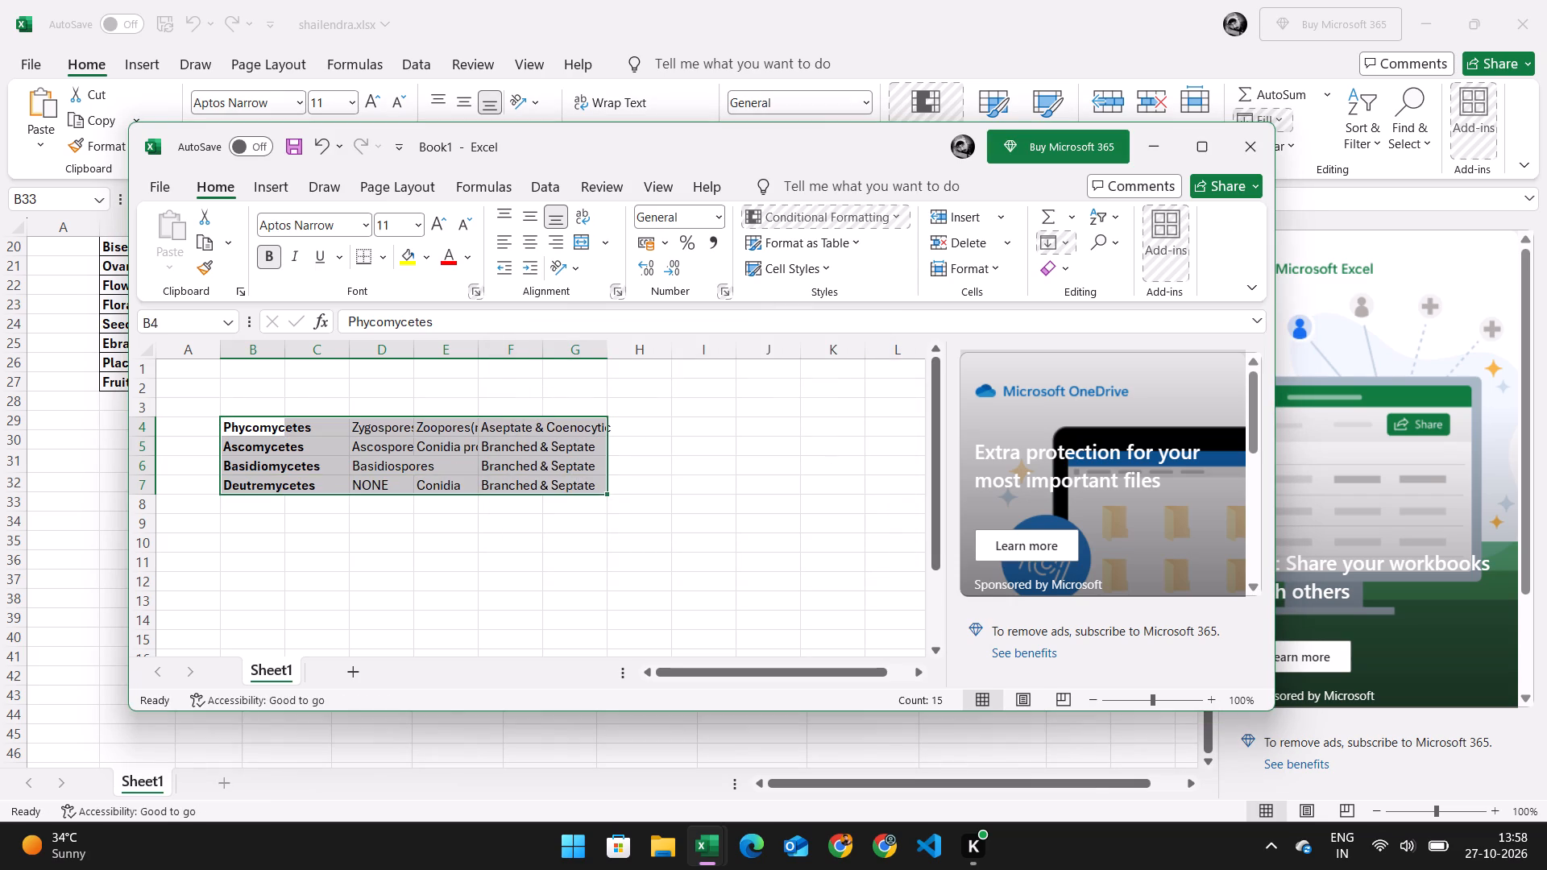
{"action": "left_click", "coordinate": [765, 501]}
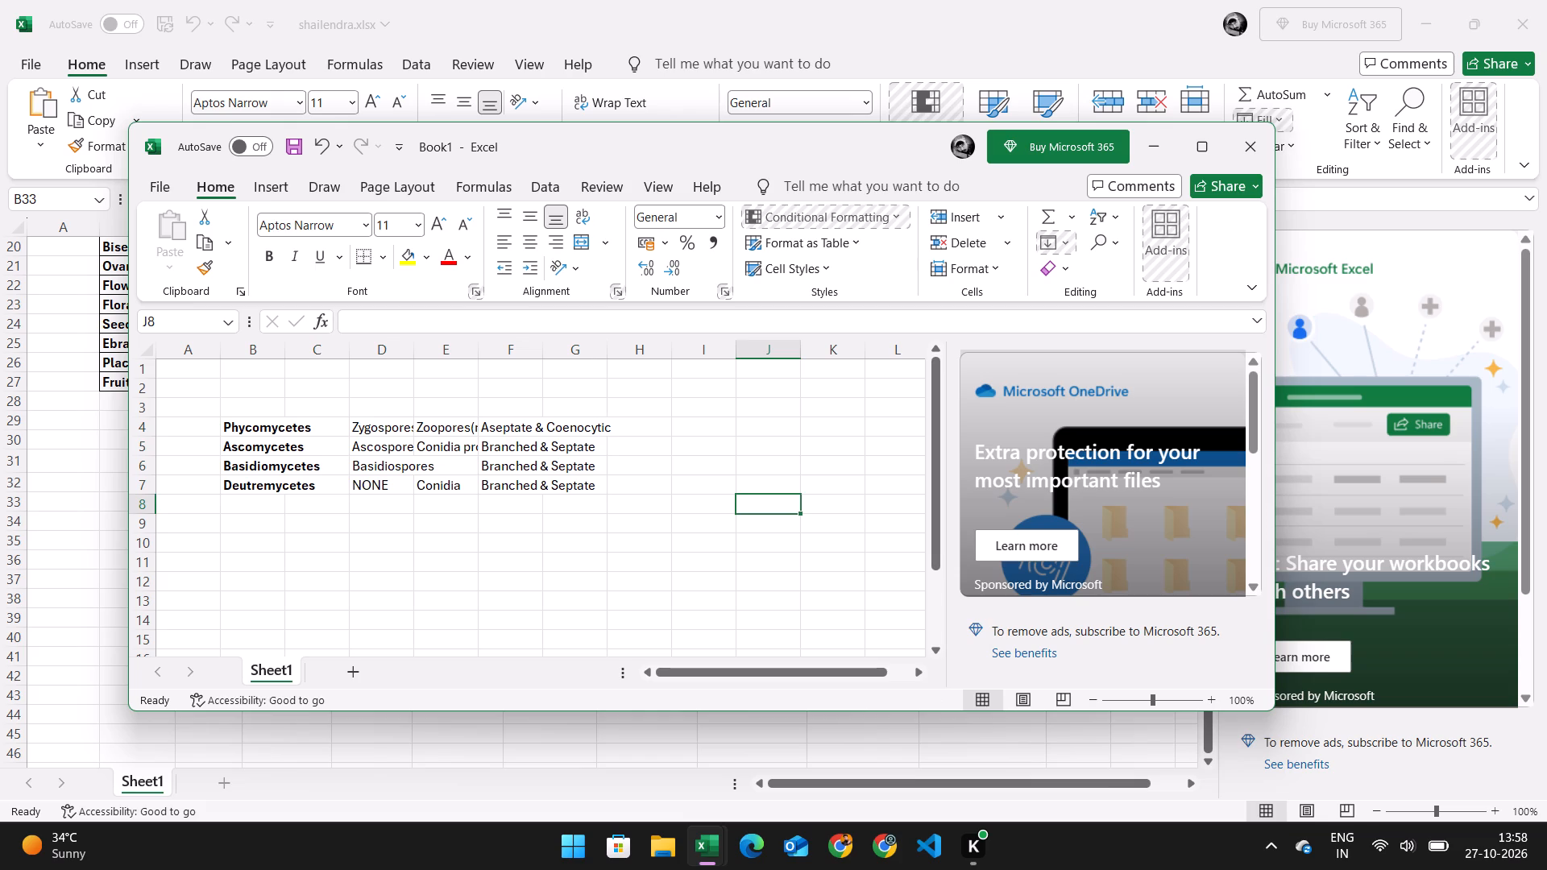
{"action": "left_click", "coordinate": [285, 434]}
{"action": "left_click", "coordinate": [259, 429]}
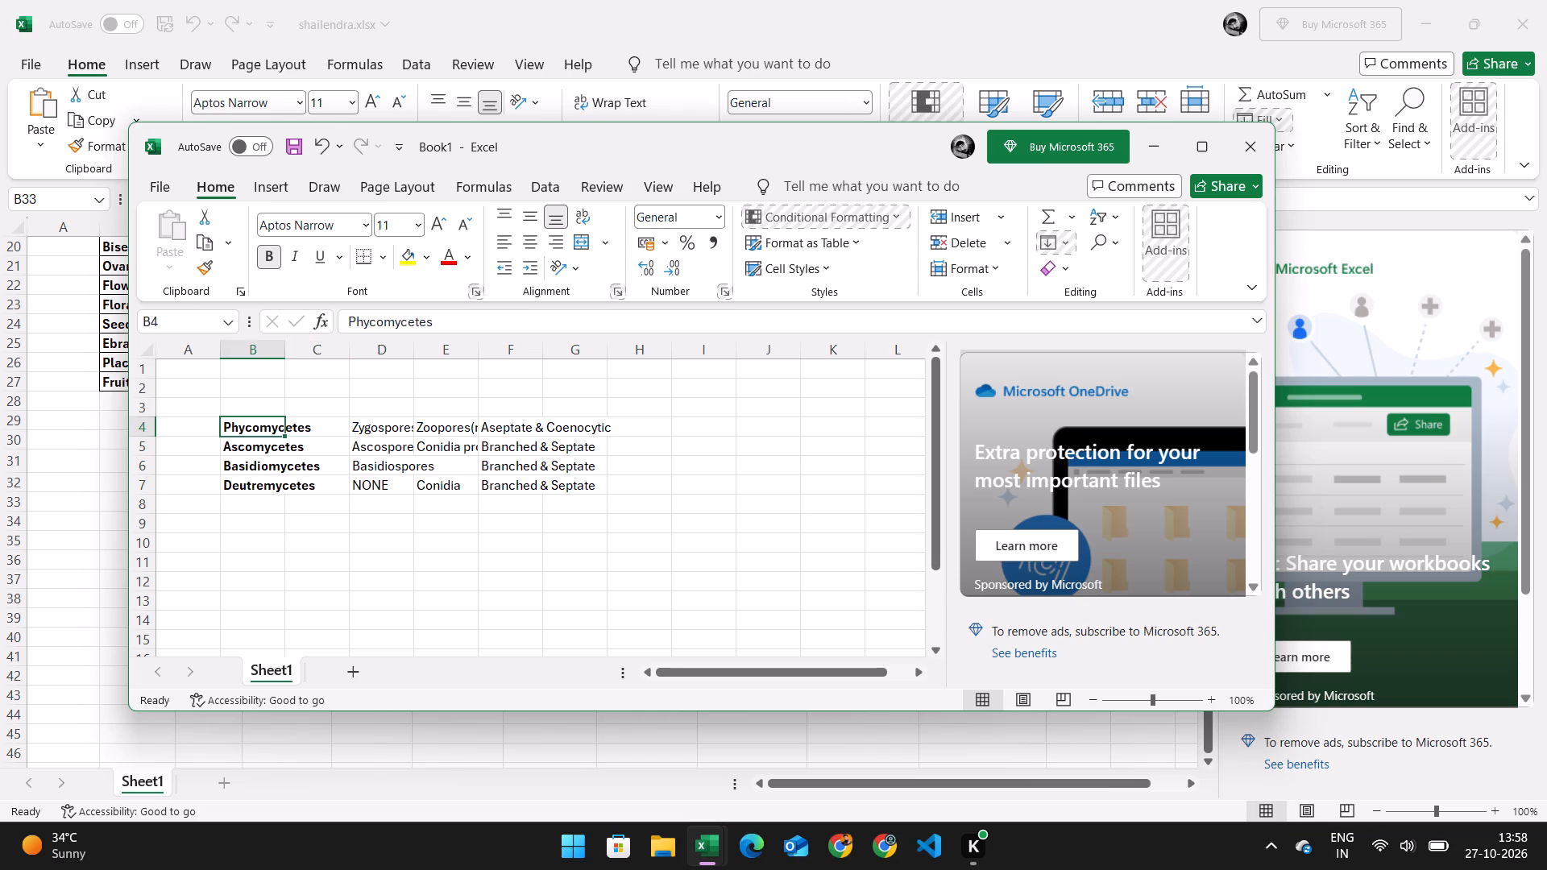
Merge the class-name cells B4:C7 in Book1 row by row with Merge Across.
{"action": "left_click_drag", "start_coordinate": [259, 429], "coordinate": [308, 482]}
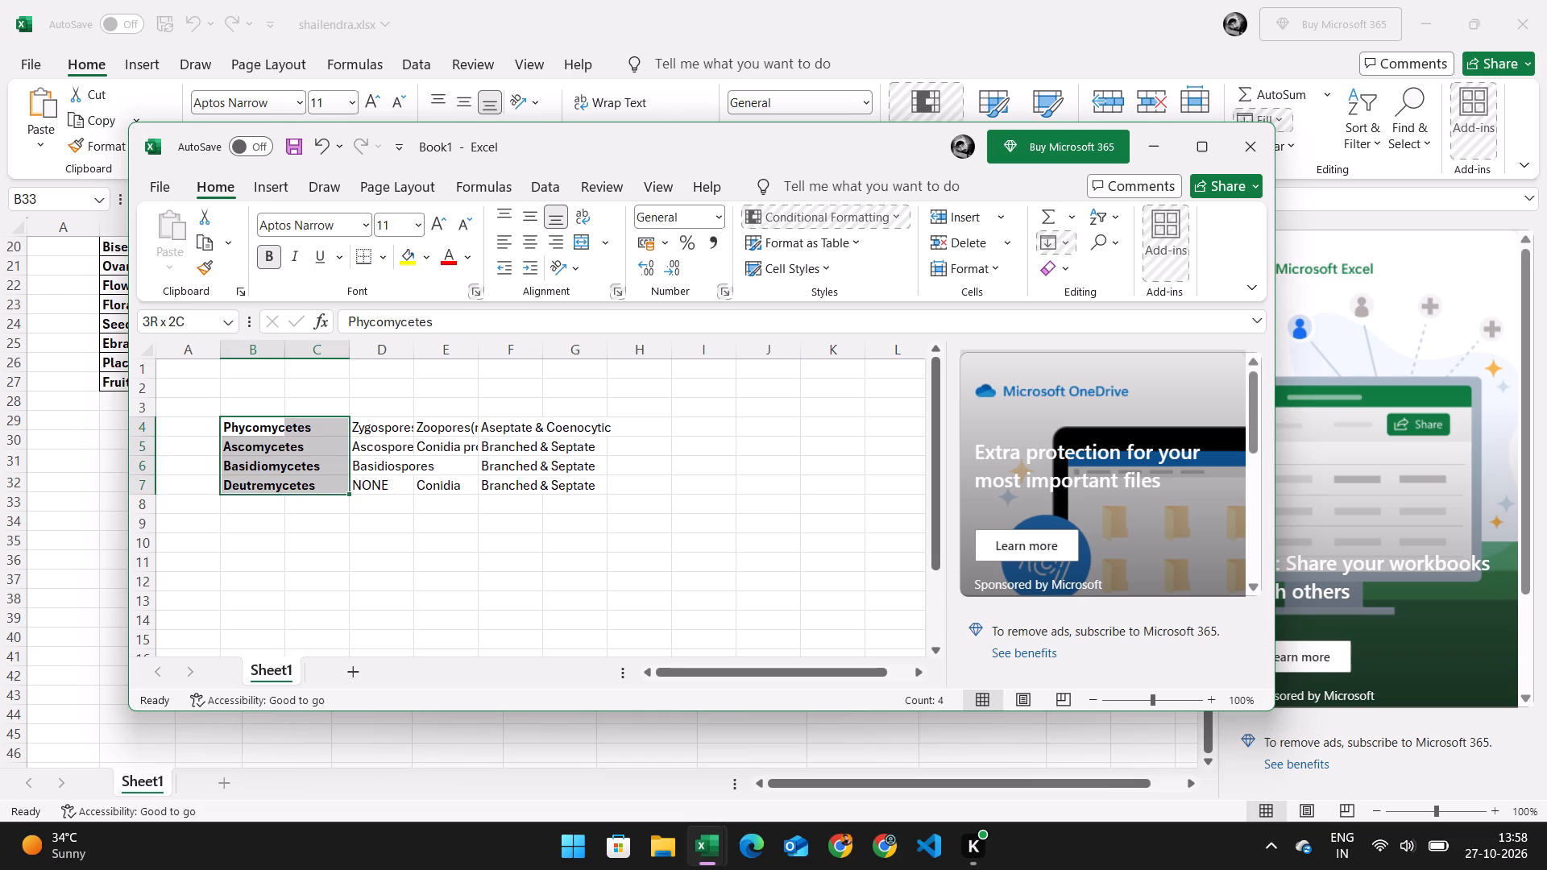
{"action": "left_click_drag", "start_coordinate": [308, 482], "coordinate": [308, 483]}
{"action": "left_click", "coordinate": [605, 246]}
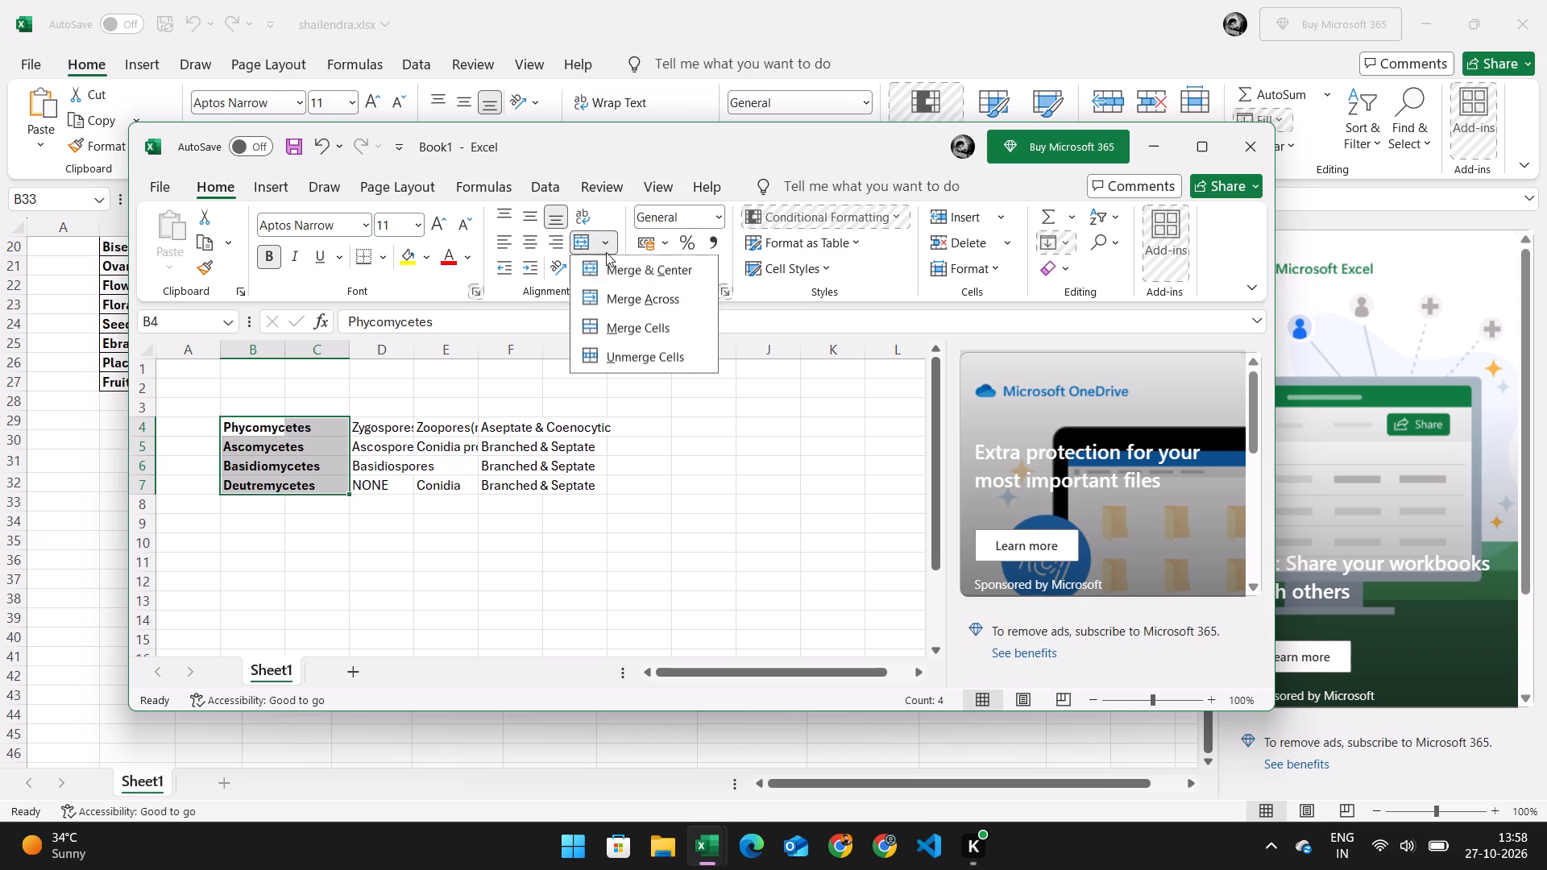
{"action": "left_click", "coordinate": [613, 301]}
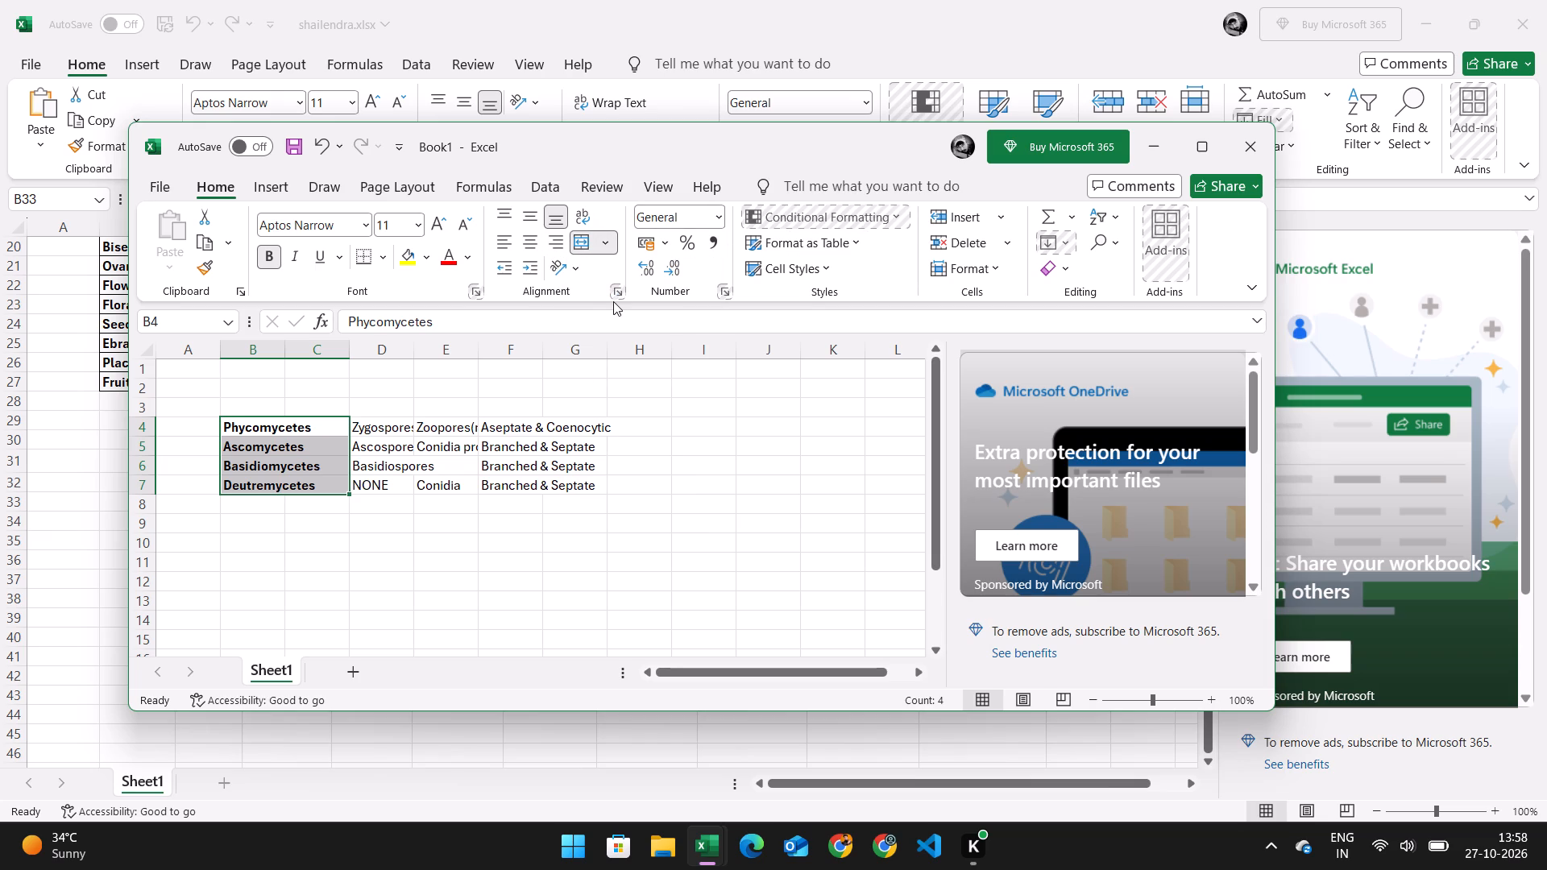
Cut the Fungal heading from cell G31 of shailendra.xlsx and paste it into cell D2 of Book1.
{"action": "left_click", "coordinate": [541, 735]}
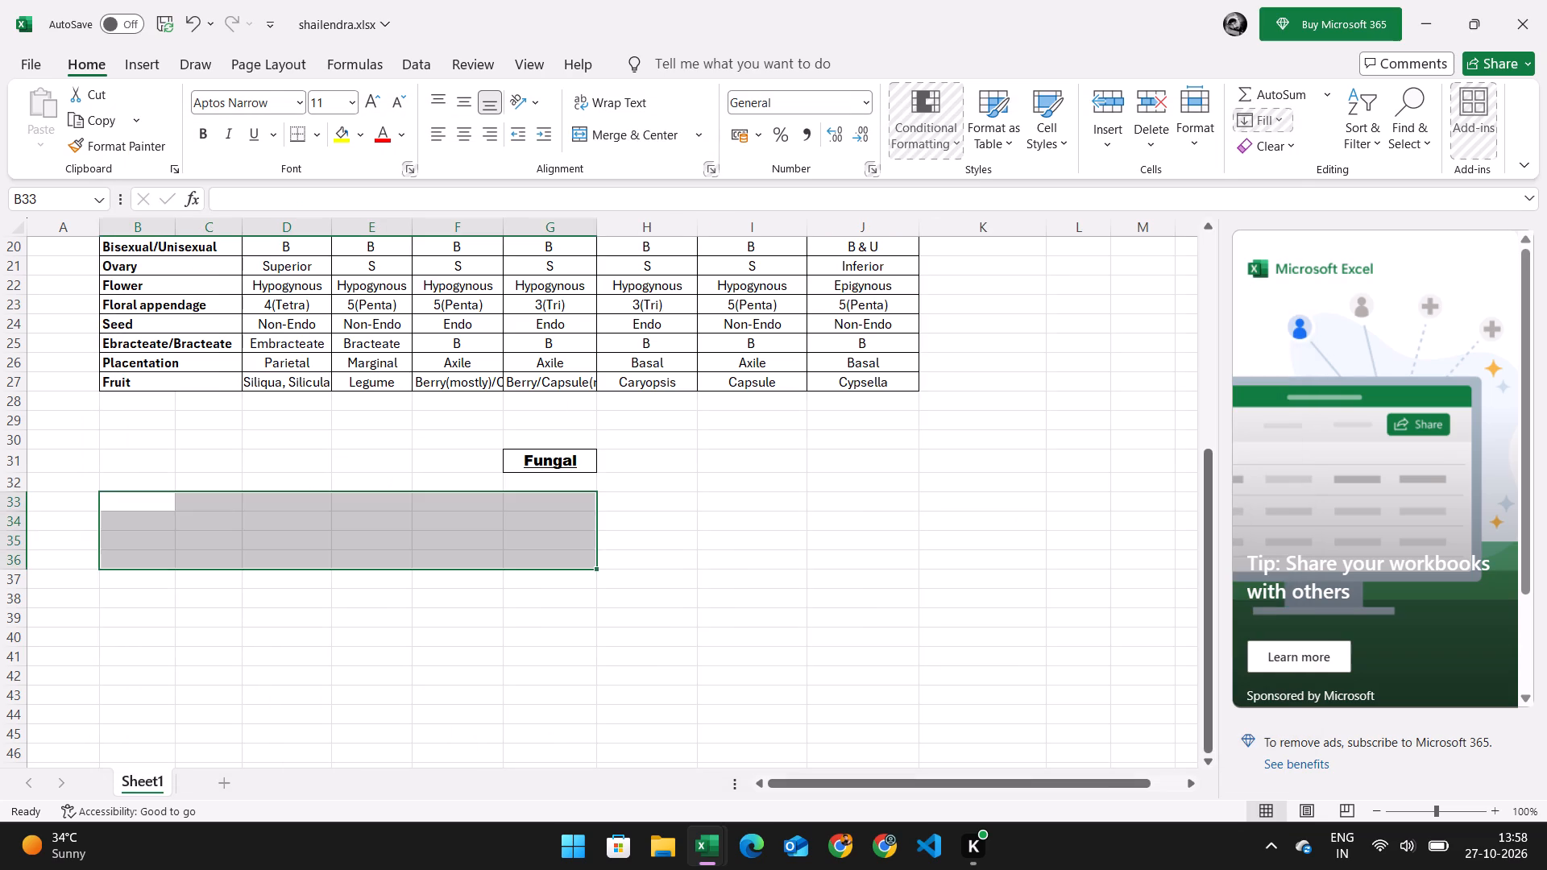
{"action": "left_click", "coordinate": [715, 582]}
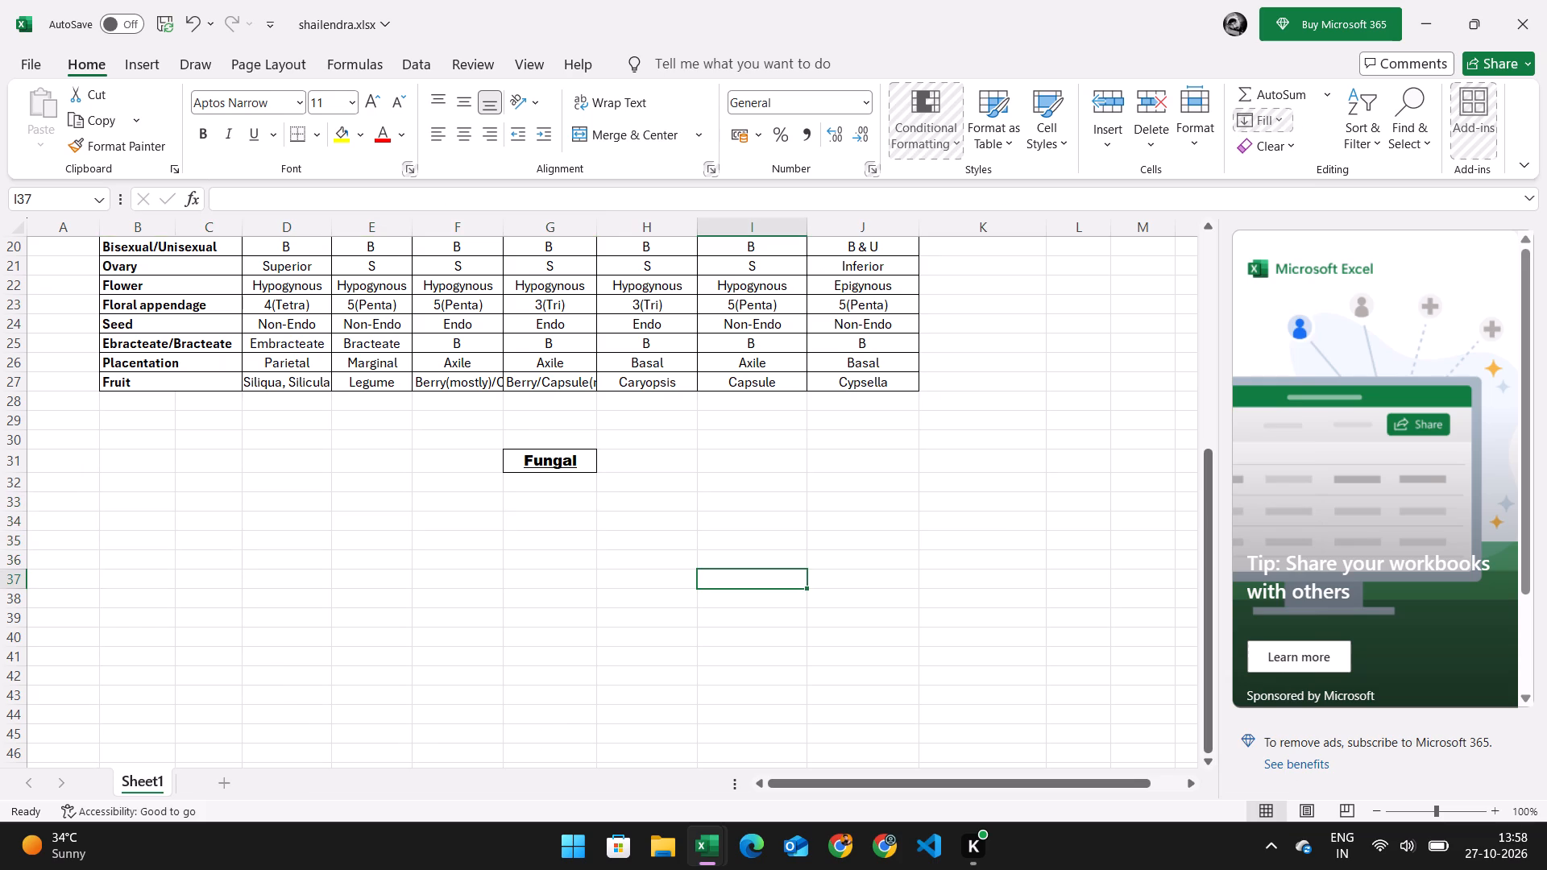
{"action": "left_click", "coordinate": [574, 451]}
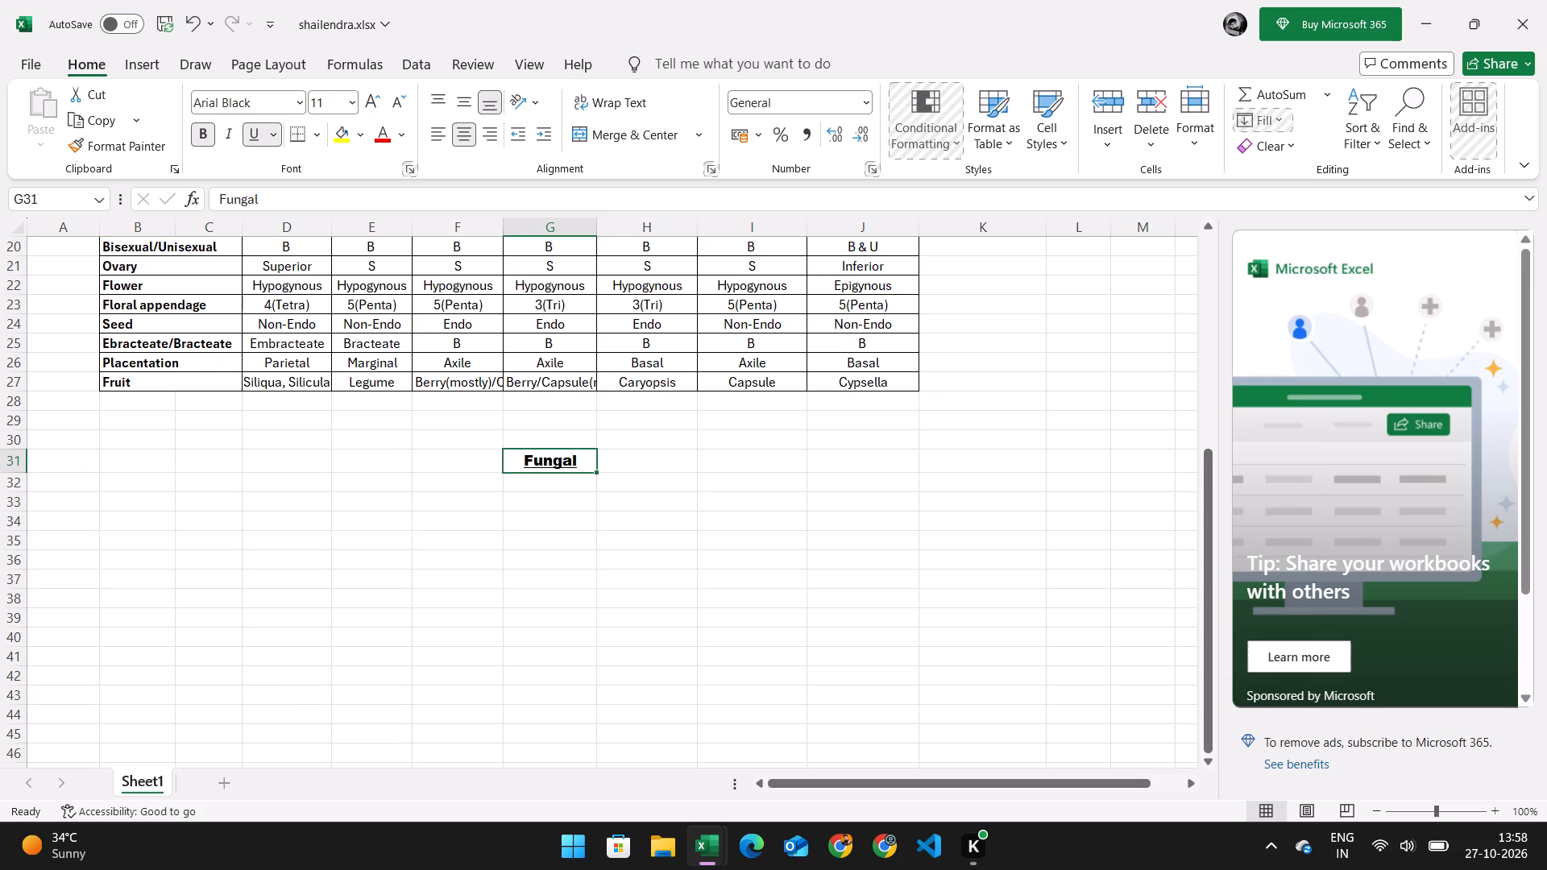
{"action": "key", "text": "ctrl+x"}
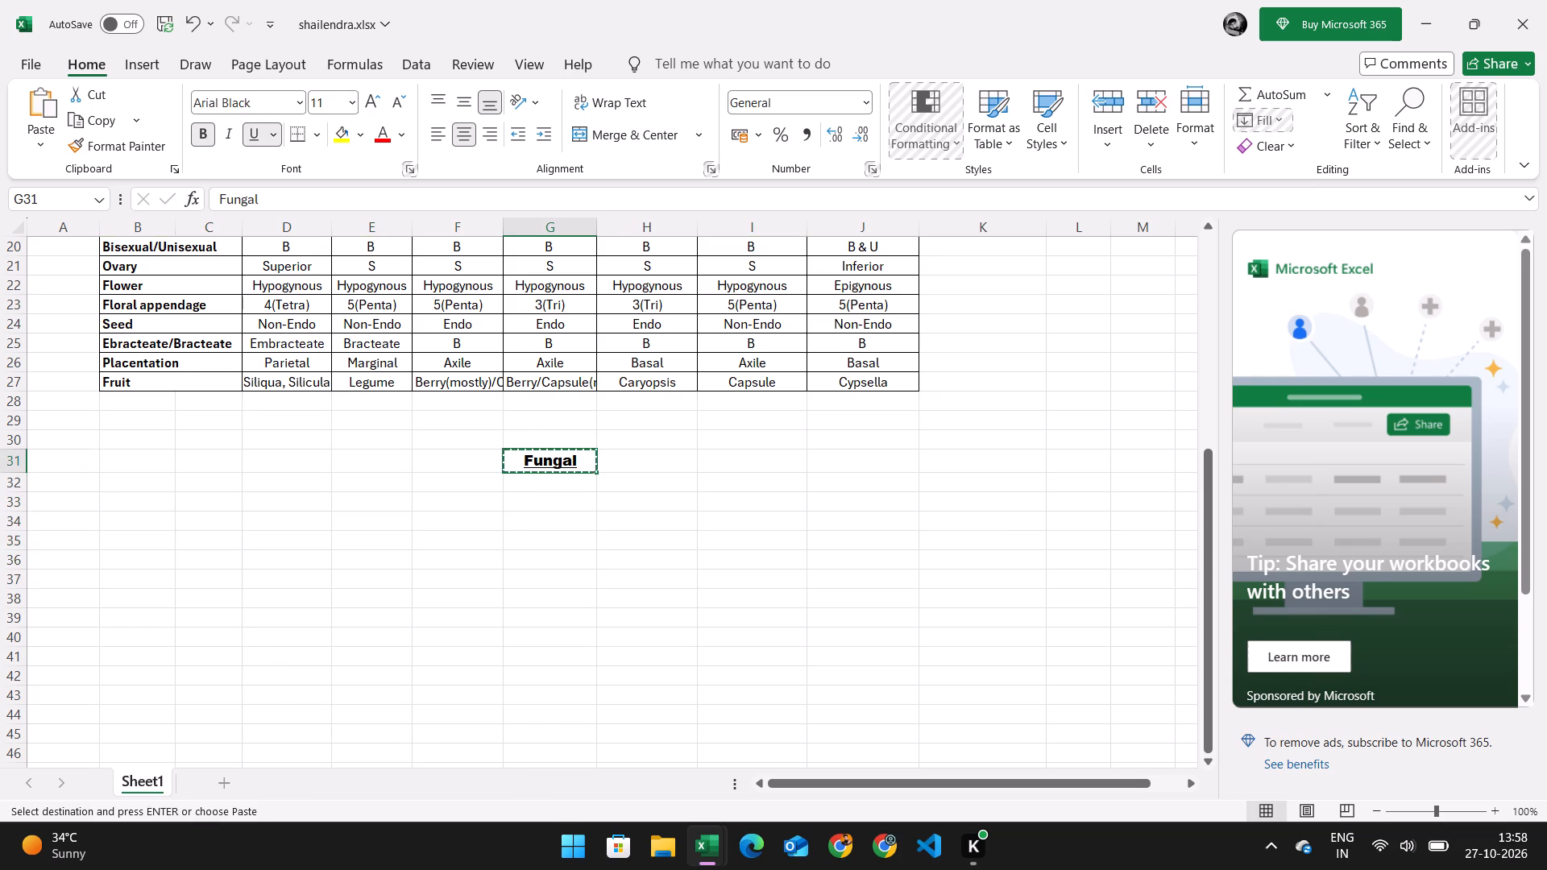
{"action": "key", "text": "alt+Tab"}
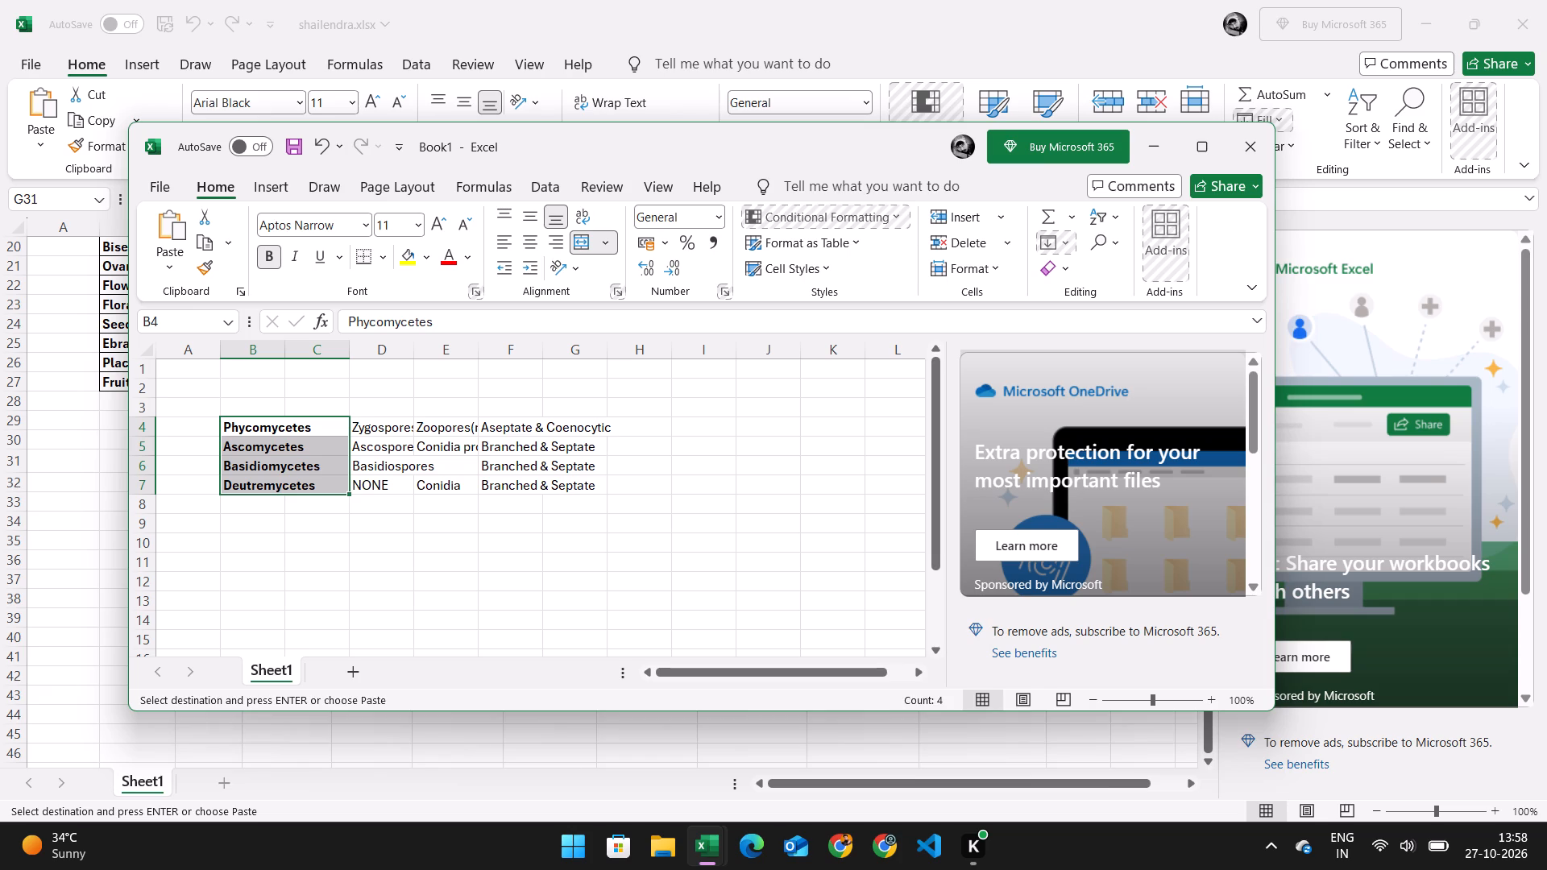
{"action": "left_click", "coordinate": [392, 388]}
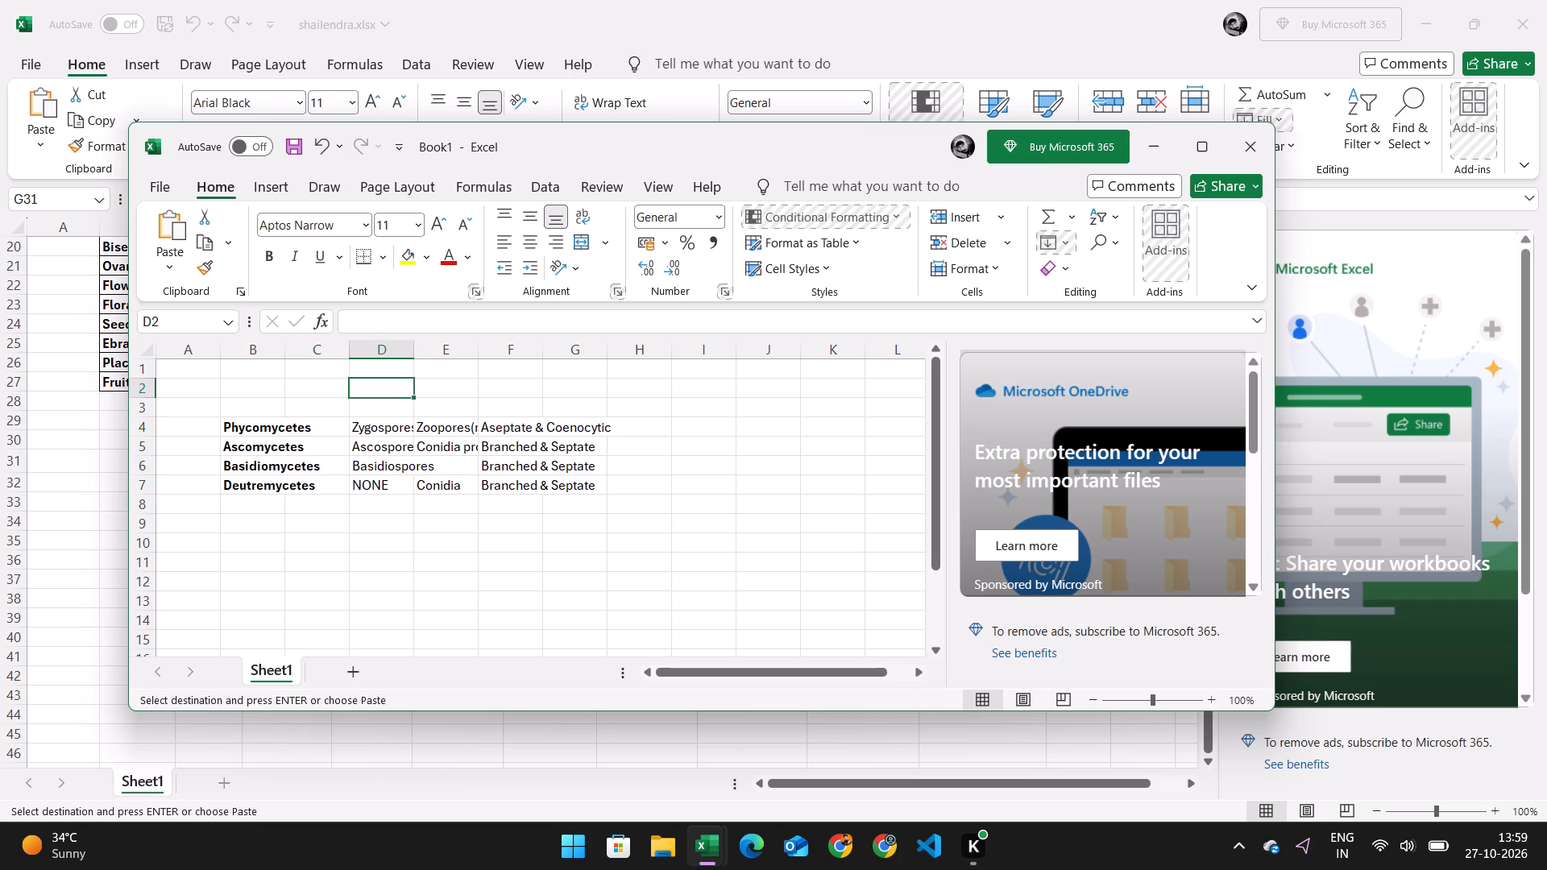
{"action": "key", "text": "ctrl+v"}
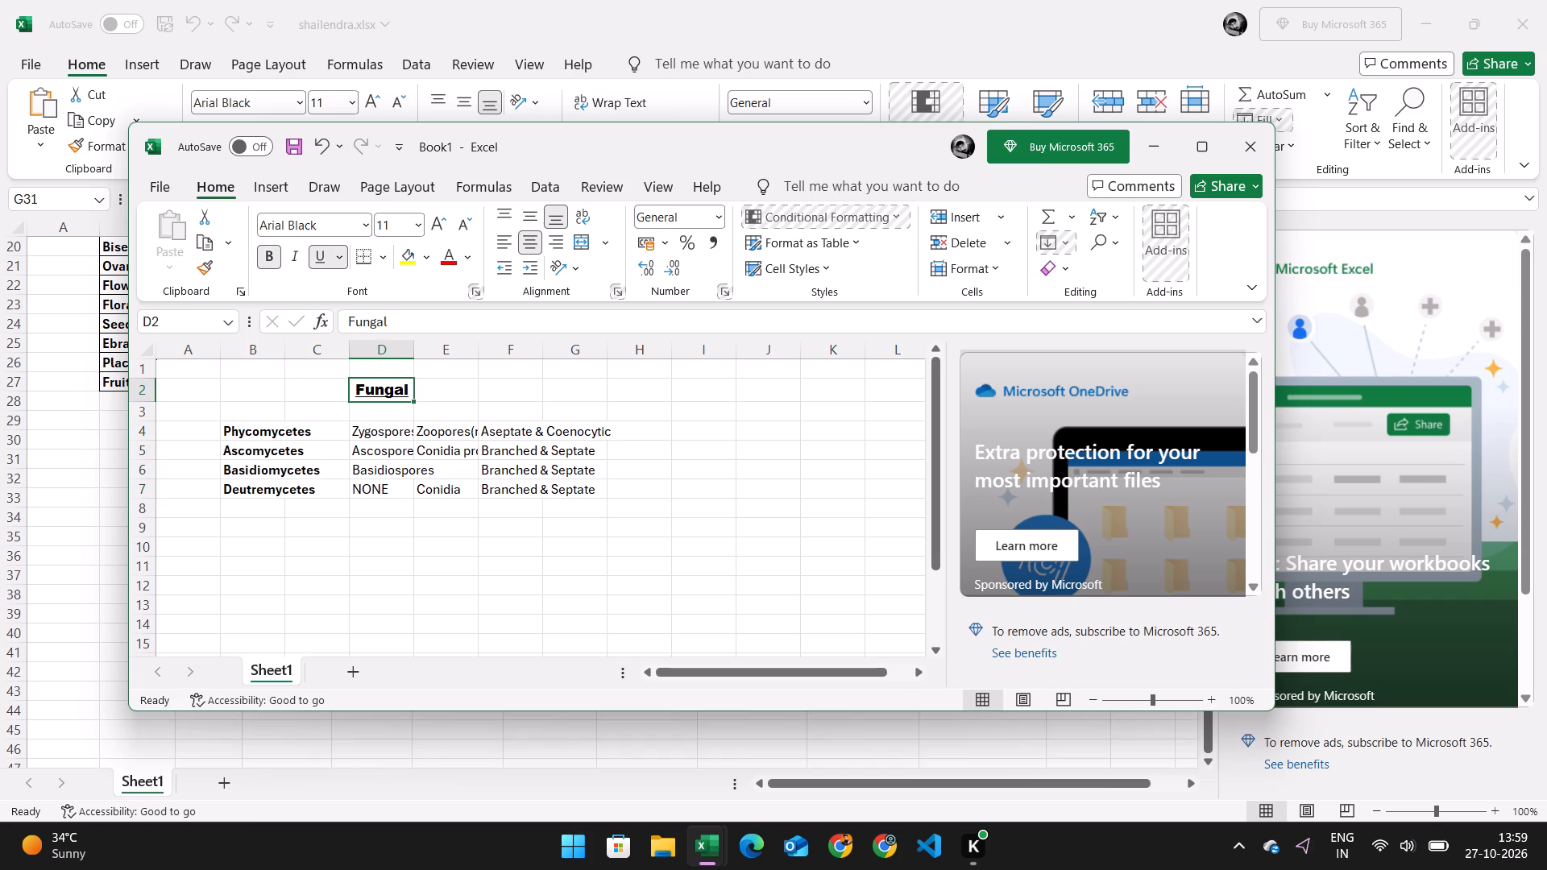
{"action": "left_click", "coordinate": [497, 628]}
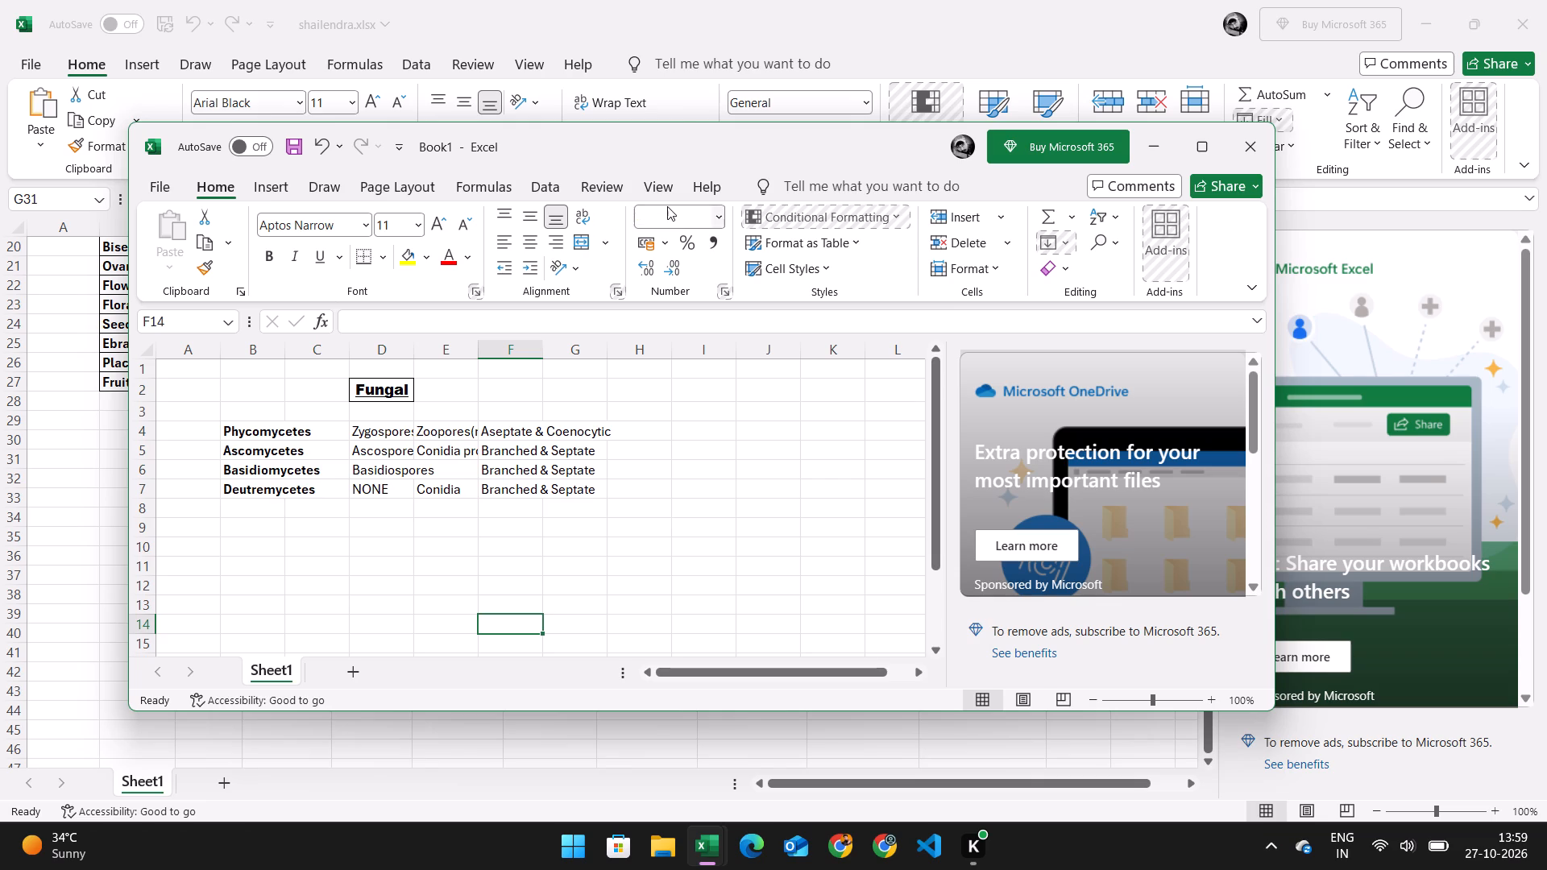
Maximize the Book1 window.
{"action": "left_click_drag", "start_coordinate": [680, 131], "coordinate": [678, 0]}
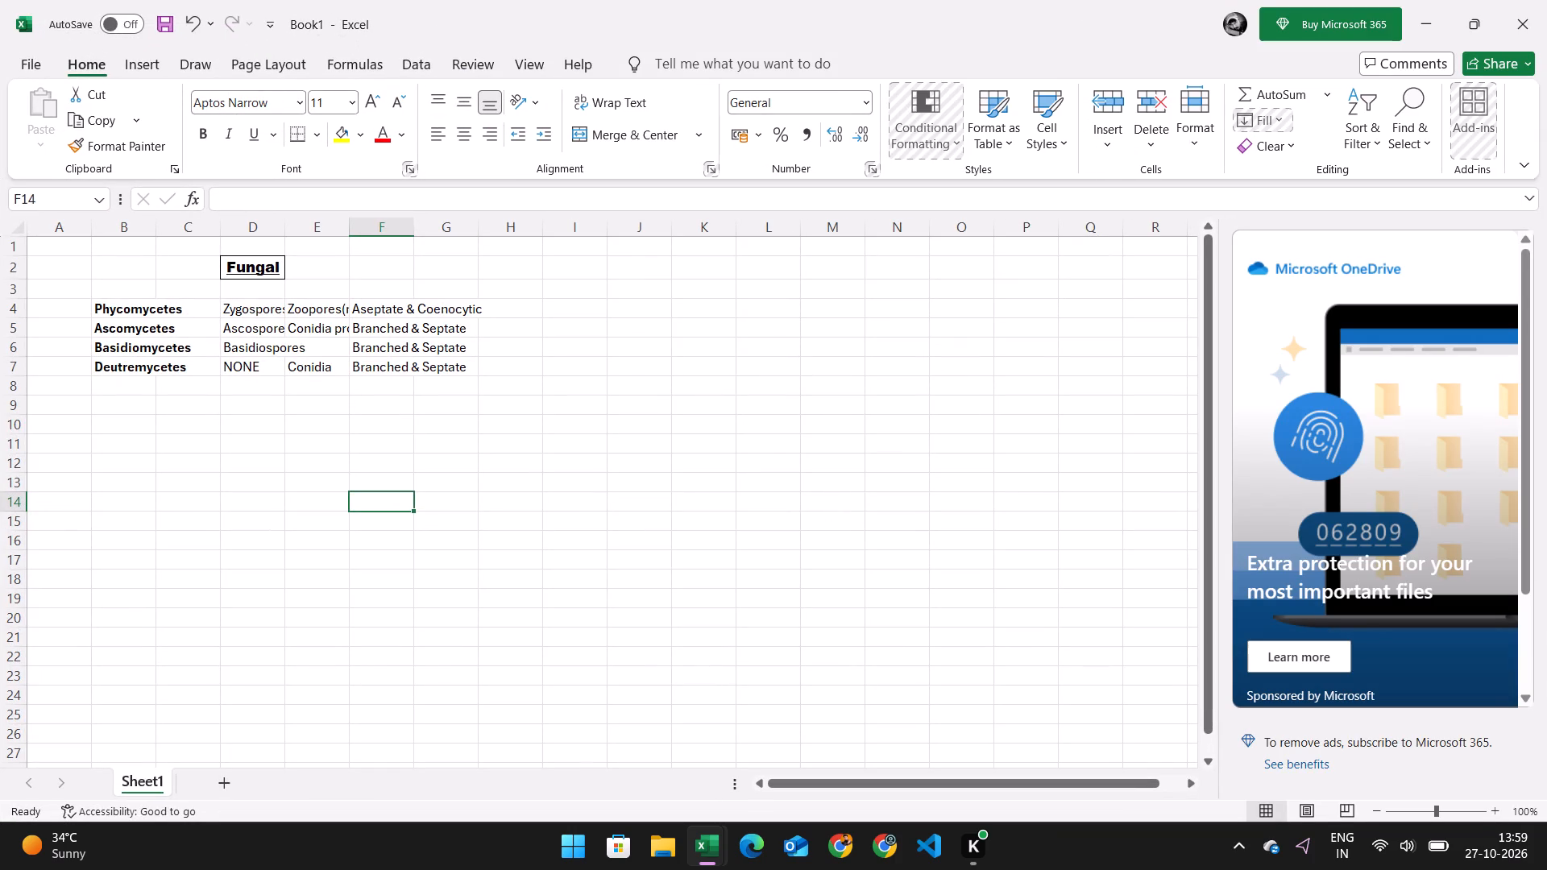
Narrow columns B and C so the merged cells just fit the four fungal class names.
{"action": "left_click_drag", "start_coordinate": [221, 230], "coordinate": [197, 230]}
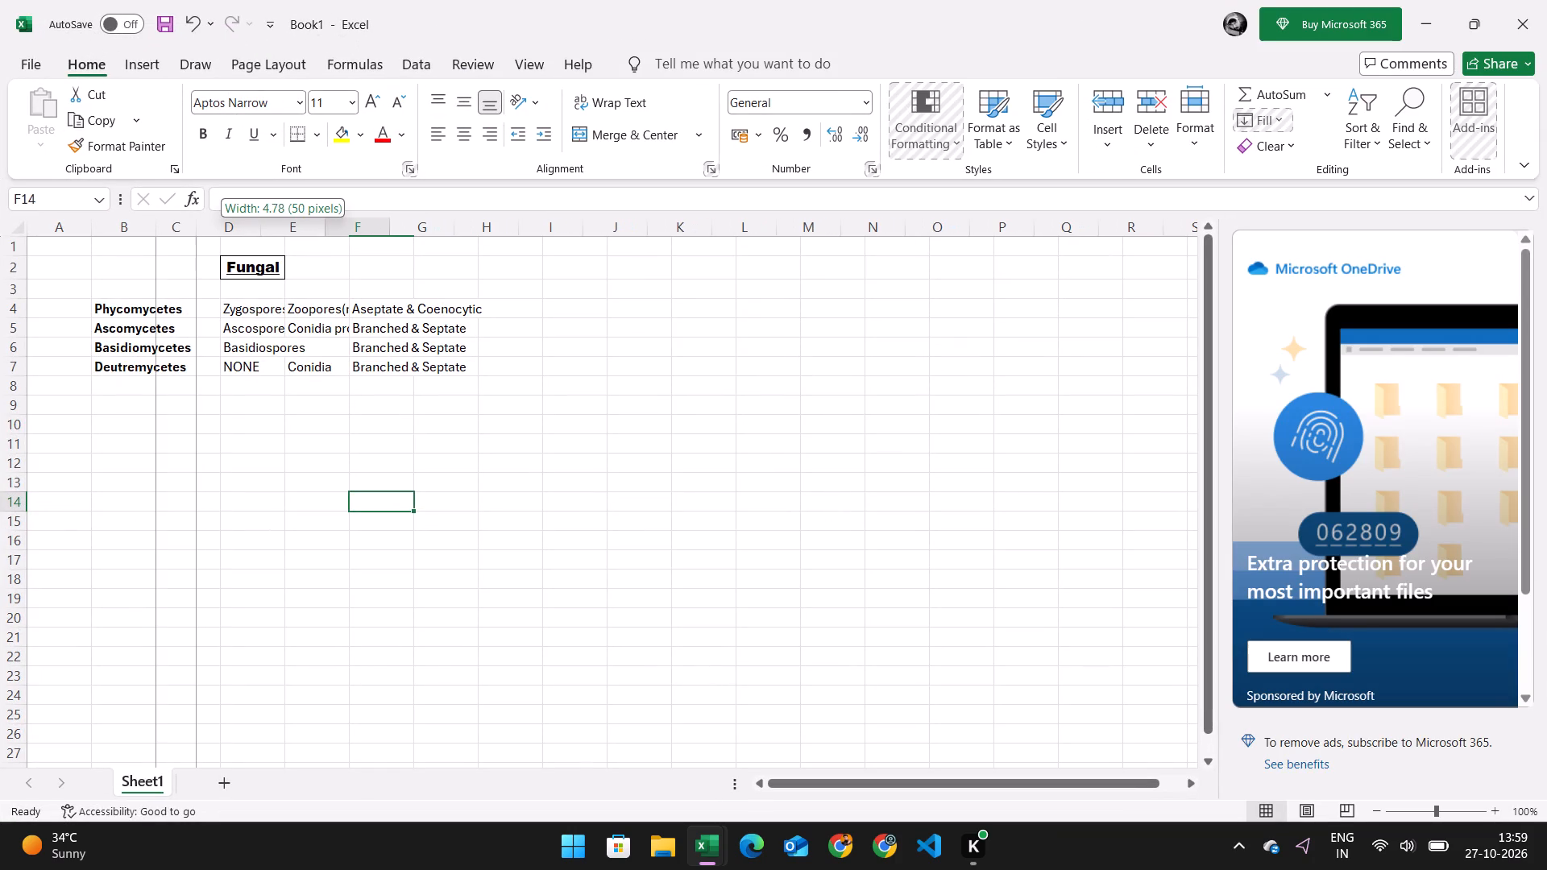
{"action": "left_click_drag", "start_coordinate": [197, 230], "coordinate": [194, 231]}
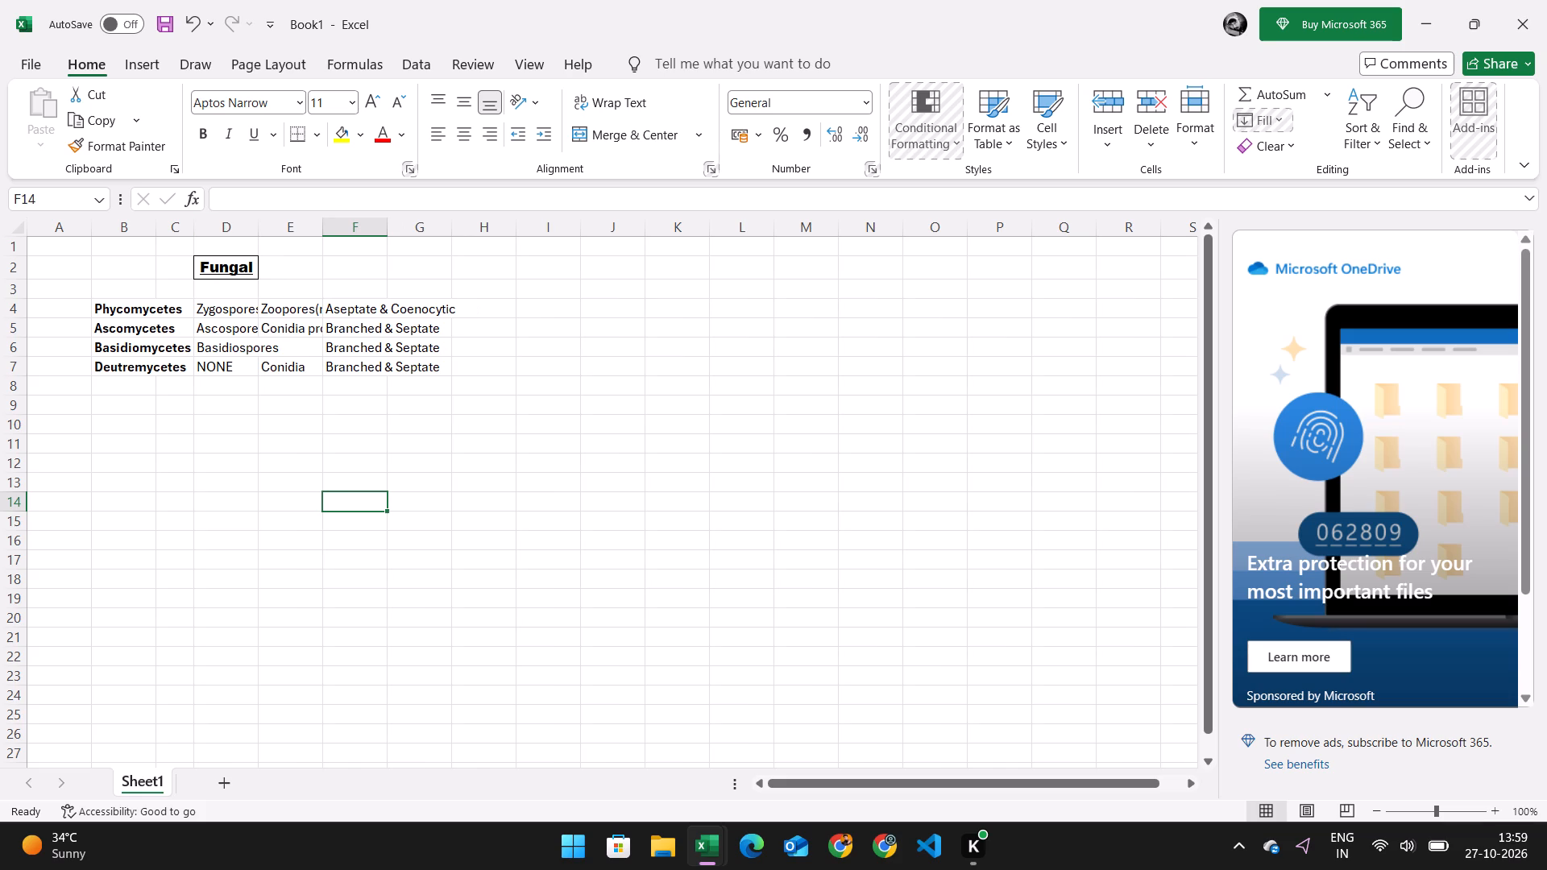
{"action": "left_click_drag", "start_coordinate": [156, 223], "coordinate": [143, 226]}
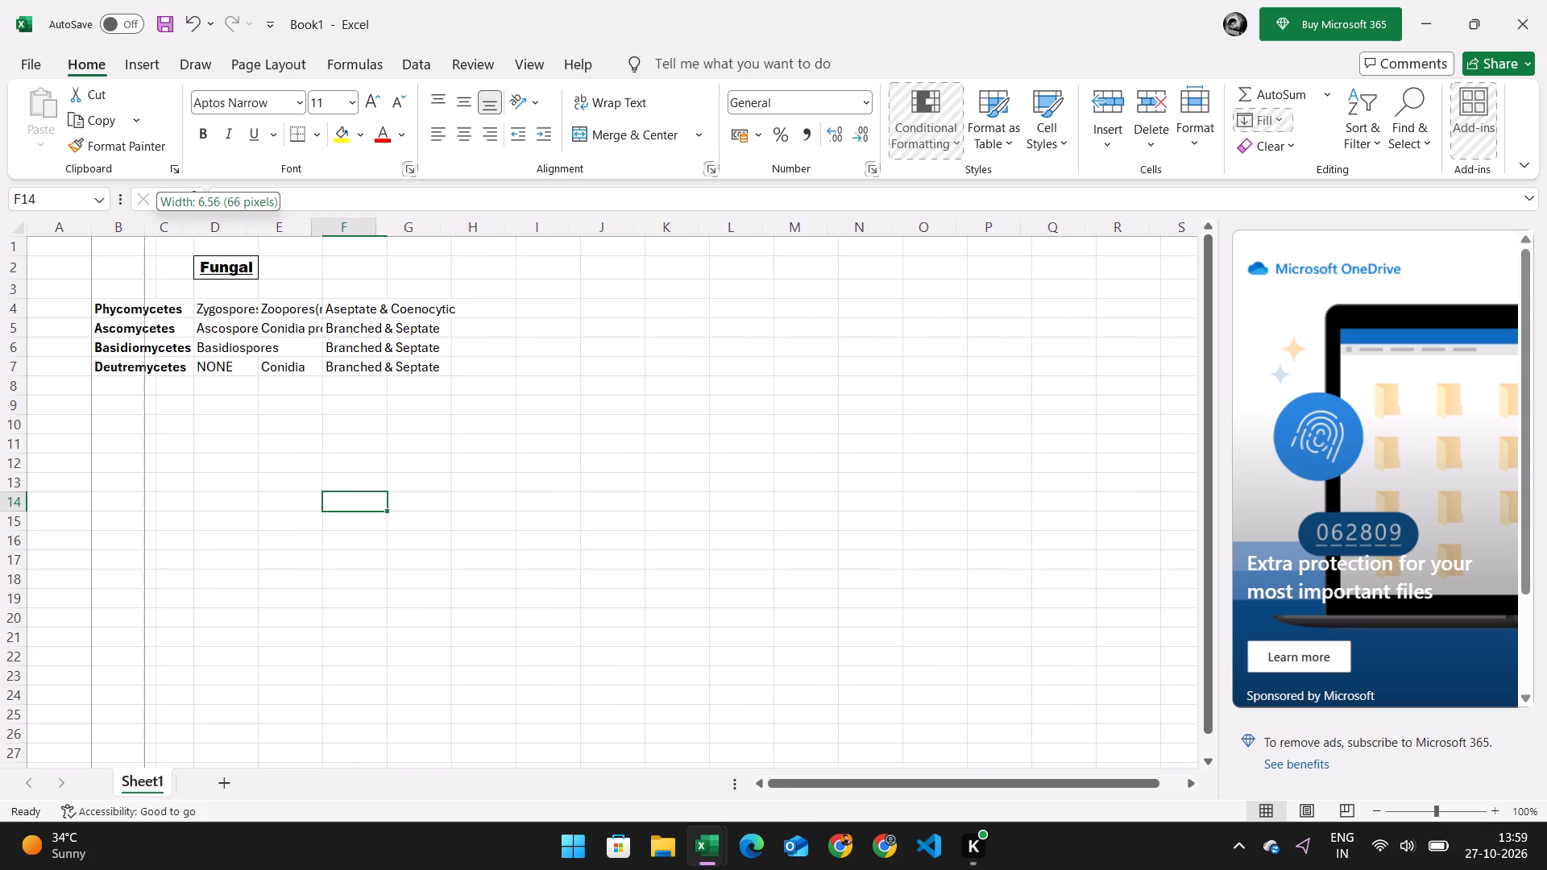
{"action": "left_click_drag", "start_coordinate": [143, 226], "coordinate": [139, 230]}
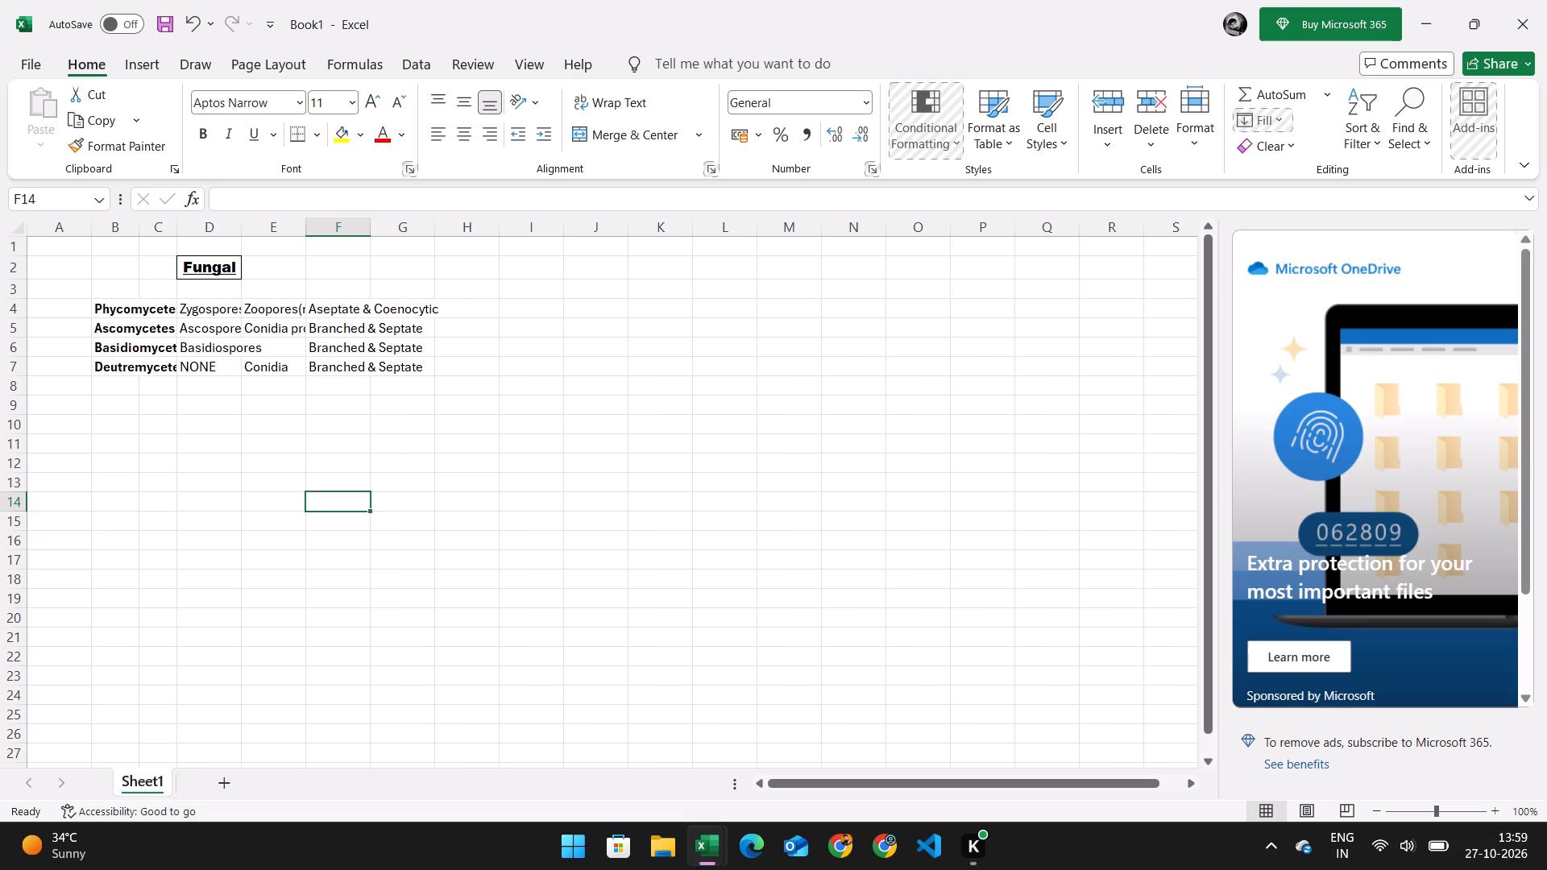
{"action": "left_click_drag", "start_coordinate": [174, 230], "coordinate": [184, 237]}
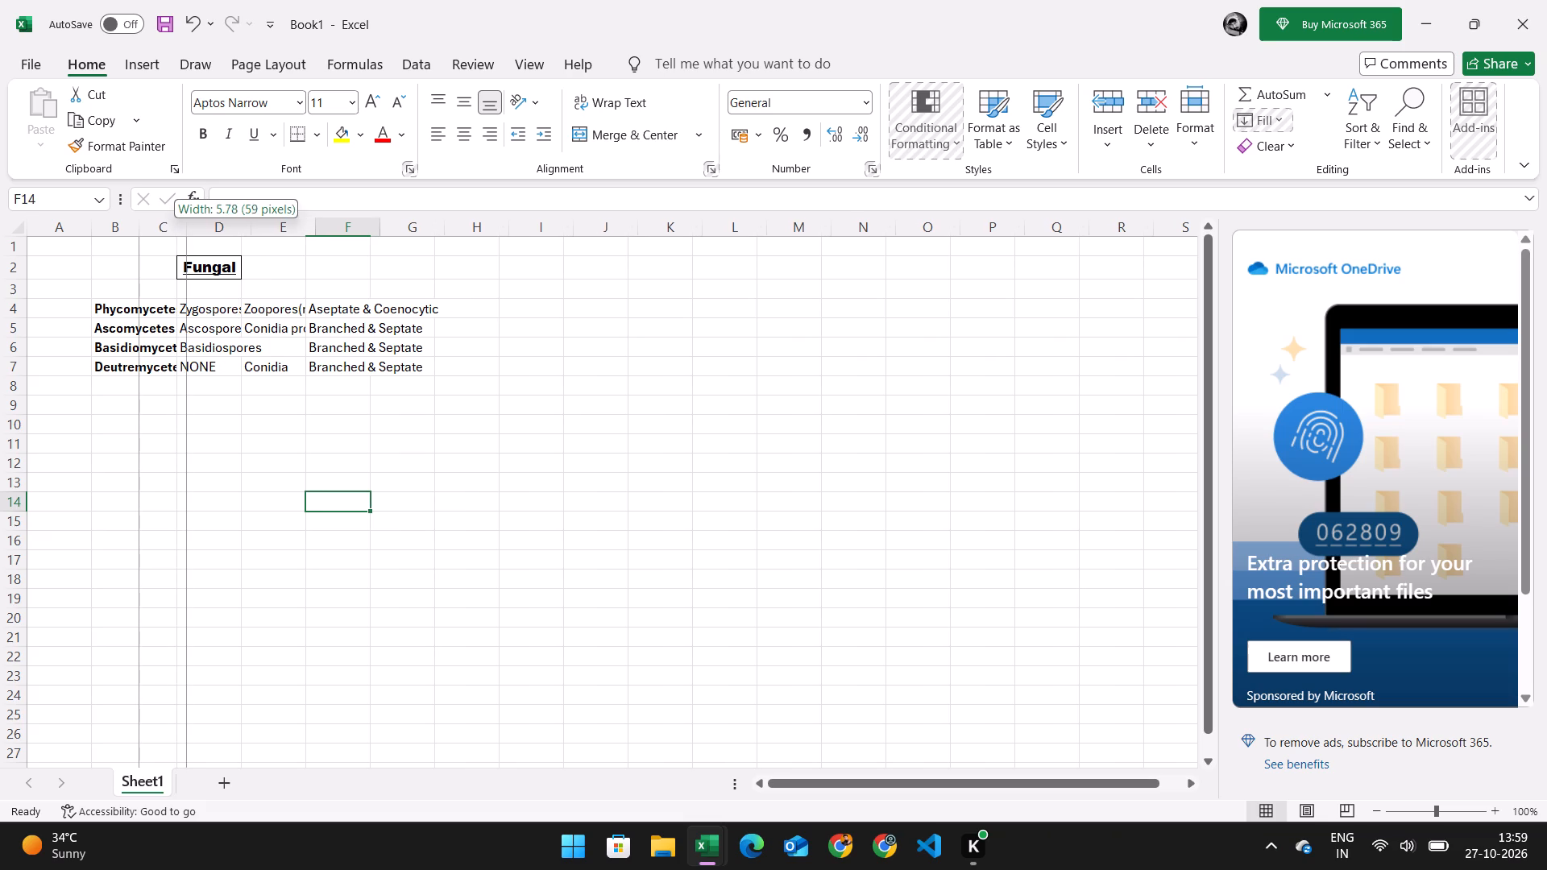
{"action": "left_click_drag", "start_coordinate": [184, 237], "coordinate": [184, 238]}
{"action": "left_click", "coordinate": [184, 238]}
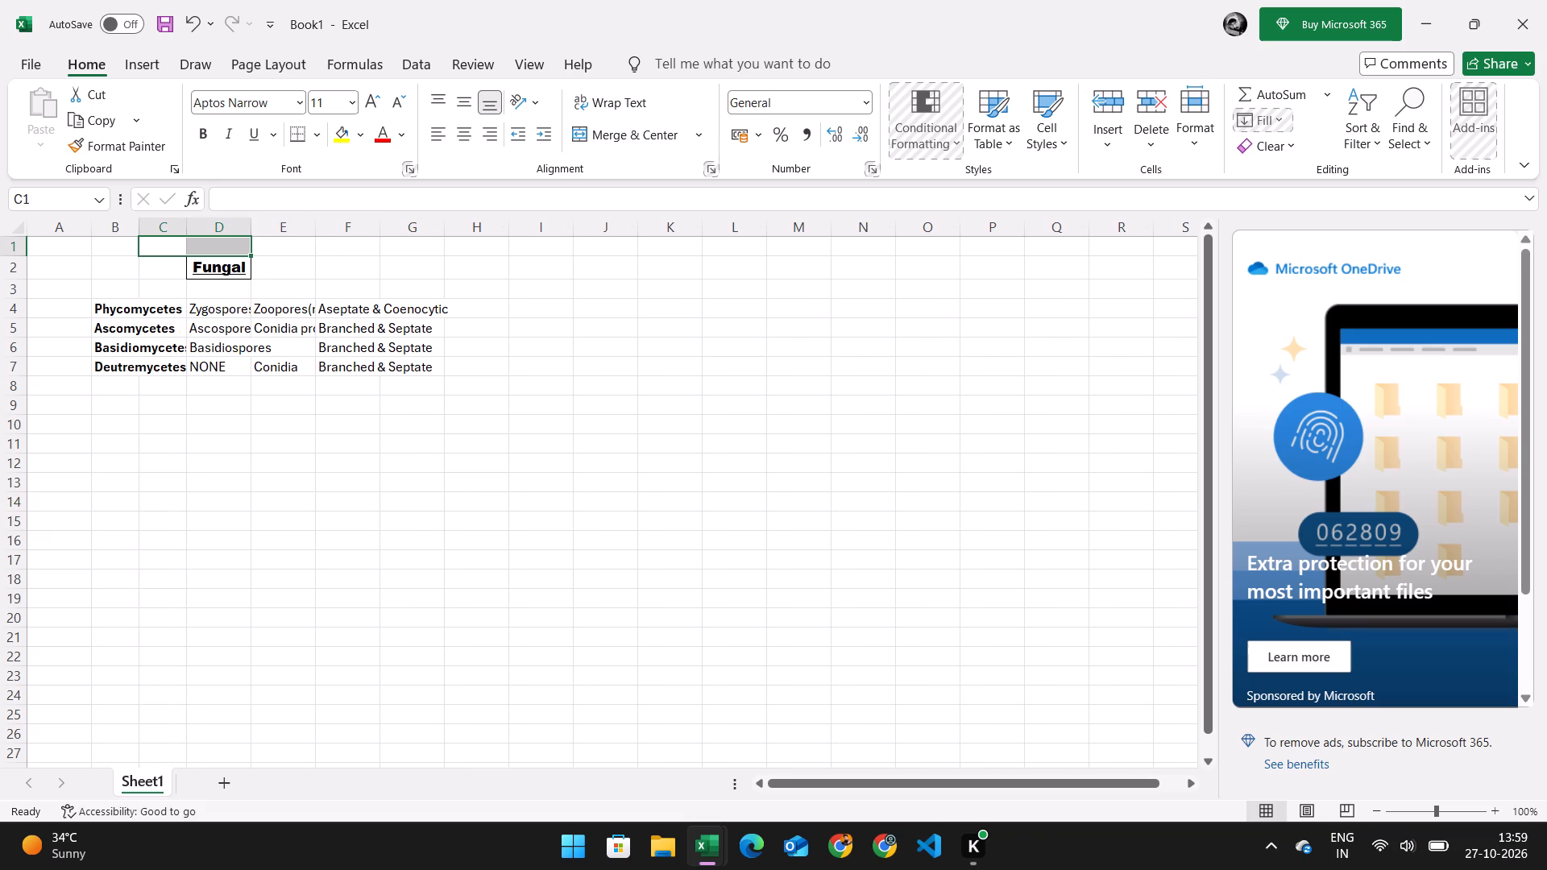
{"action": "left_click_drag", "start_coordinate": [349, 400], "coordinate": [274, 344]}
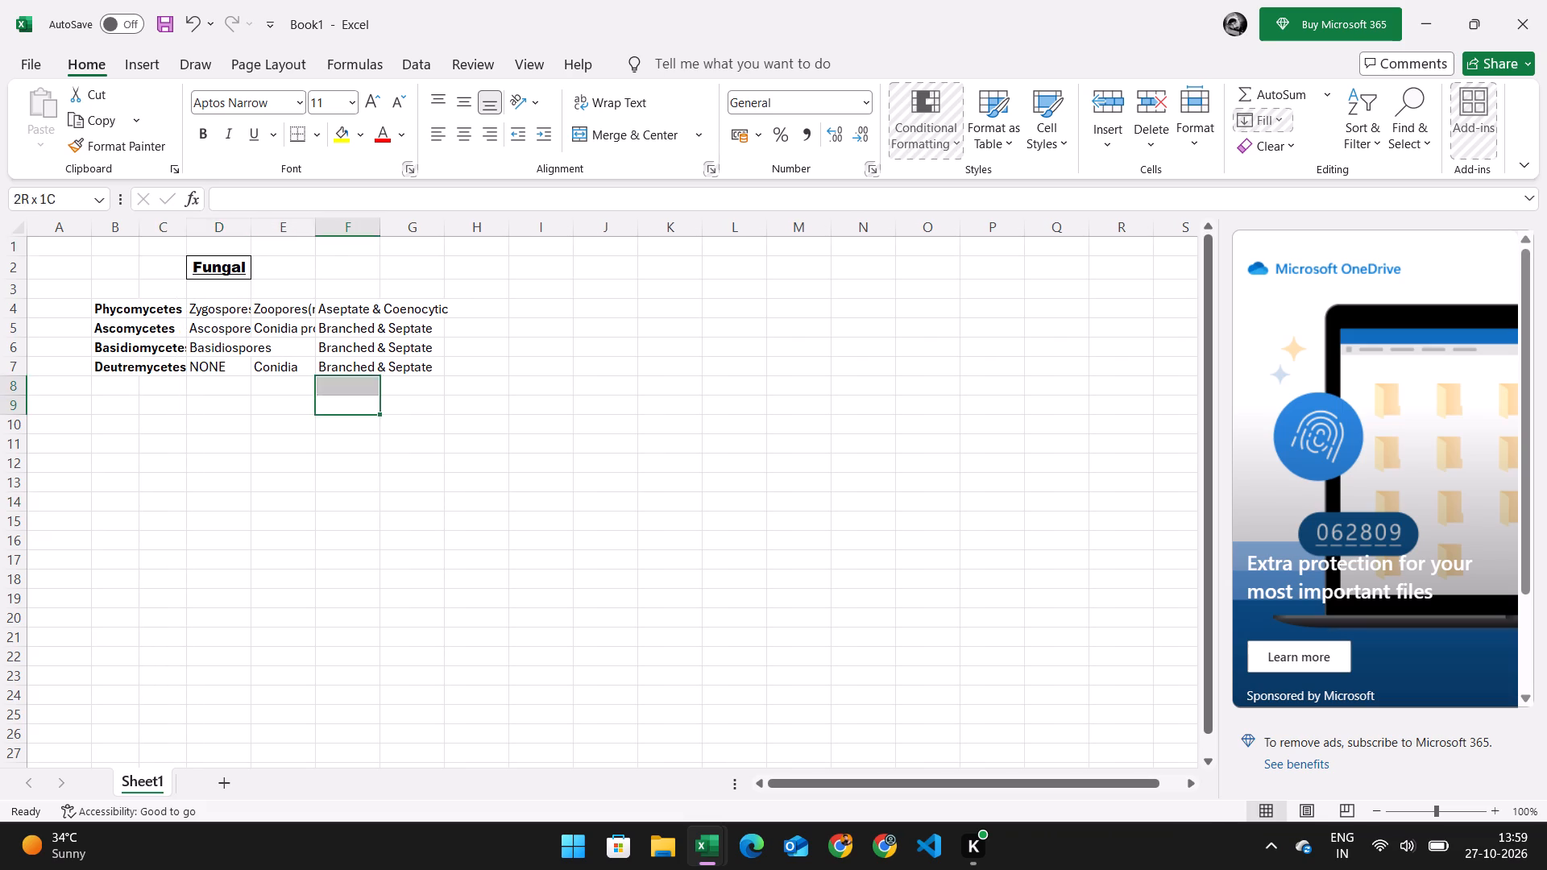
{"action": "left_click_drag", "start_coordinate": [274, 344], "coordinate": [337, 420]}
{"action": "left_click", "coordinate": [337, 420]}
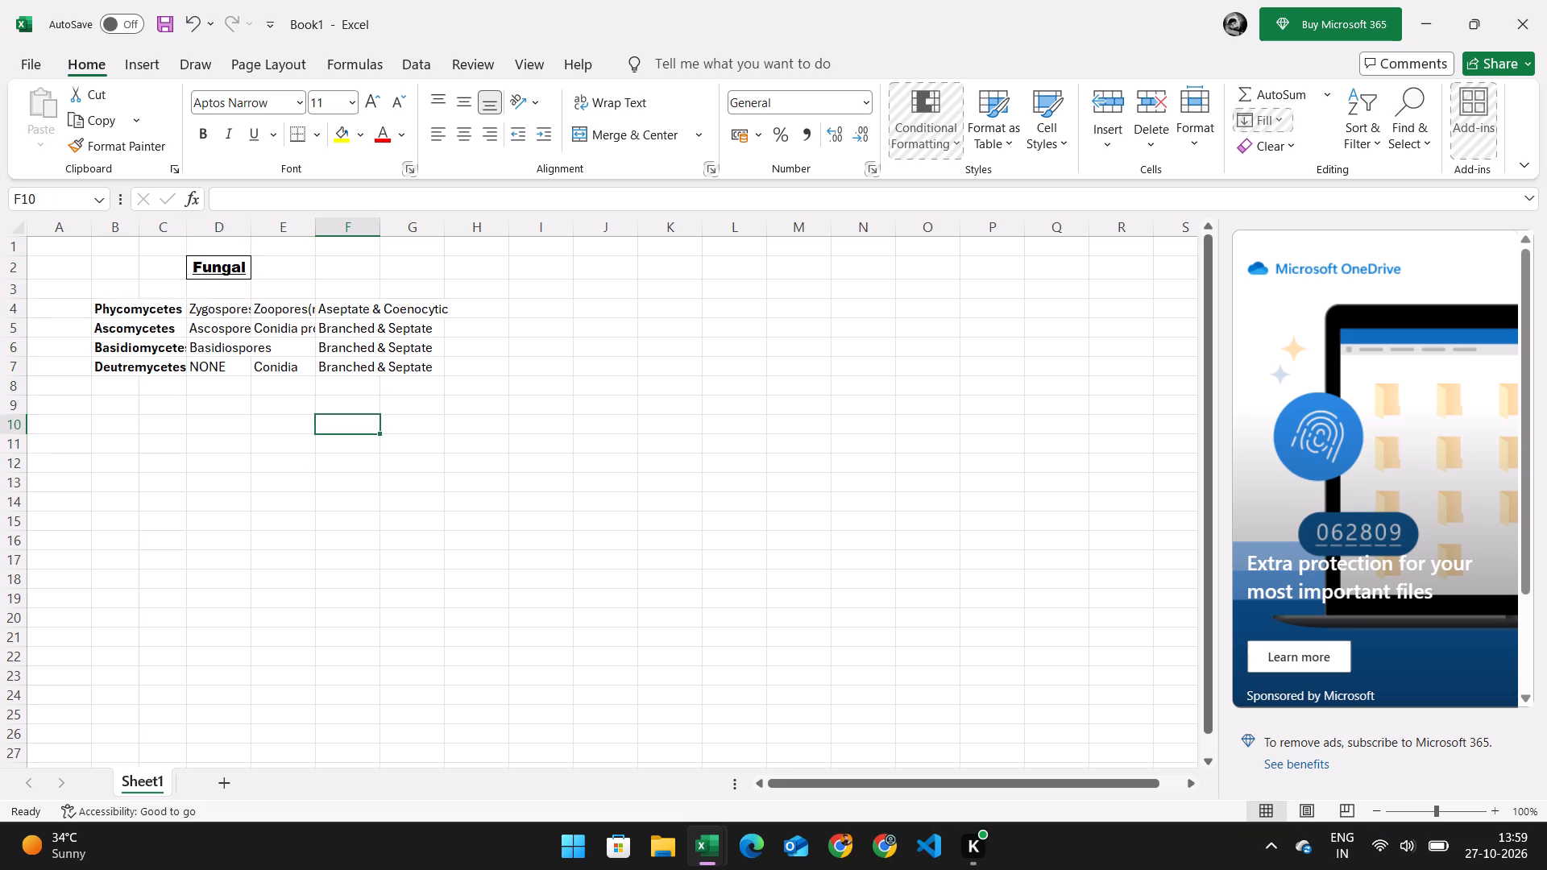
{"action": "left_click_drag", "start_coordinate": [182, 235], "coordinate": [195, 240]}
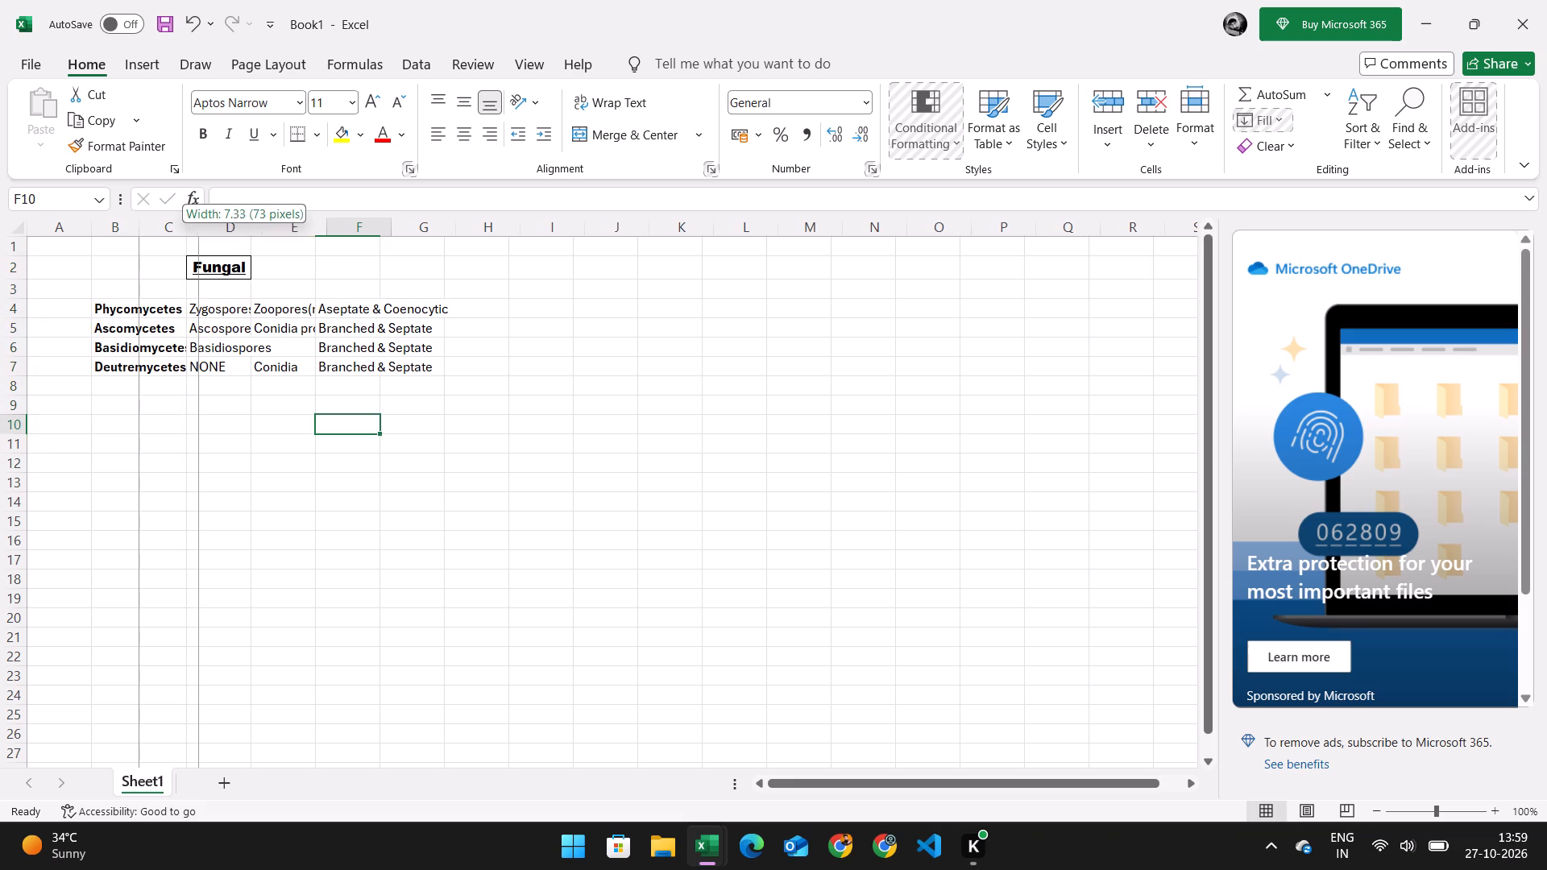
{"action": "left_click_drag", "start_coordinate": [195, 240], "coordinate": [197, 242]}
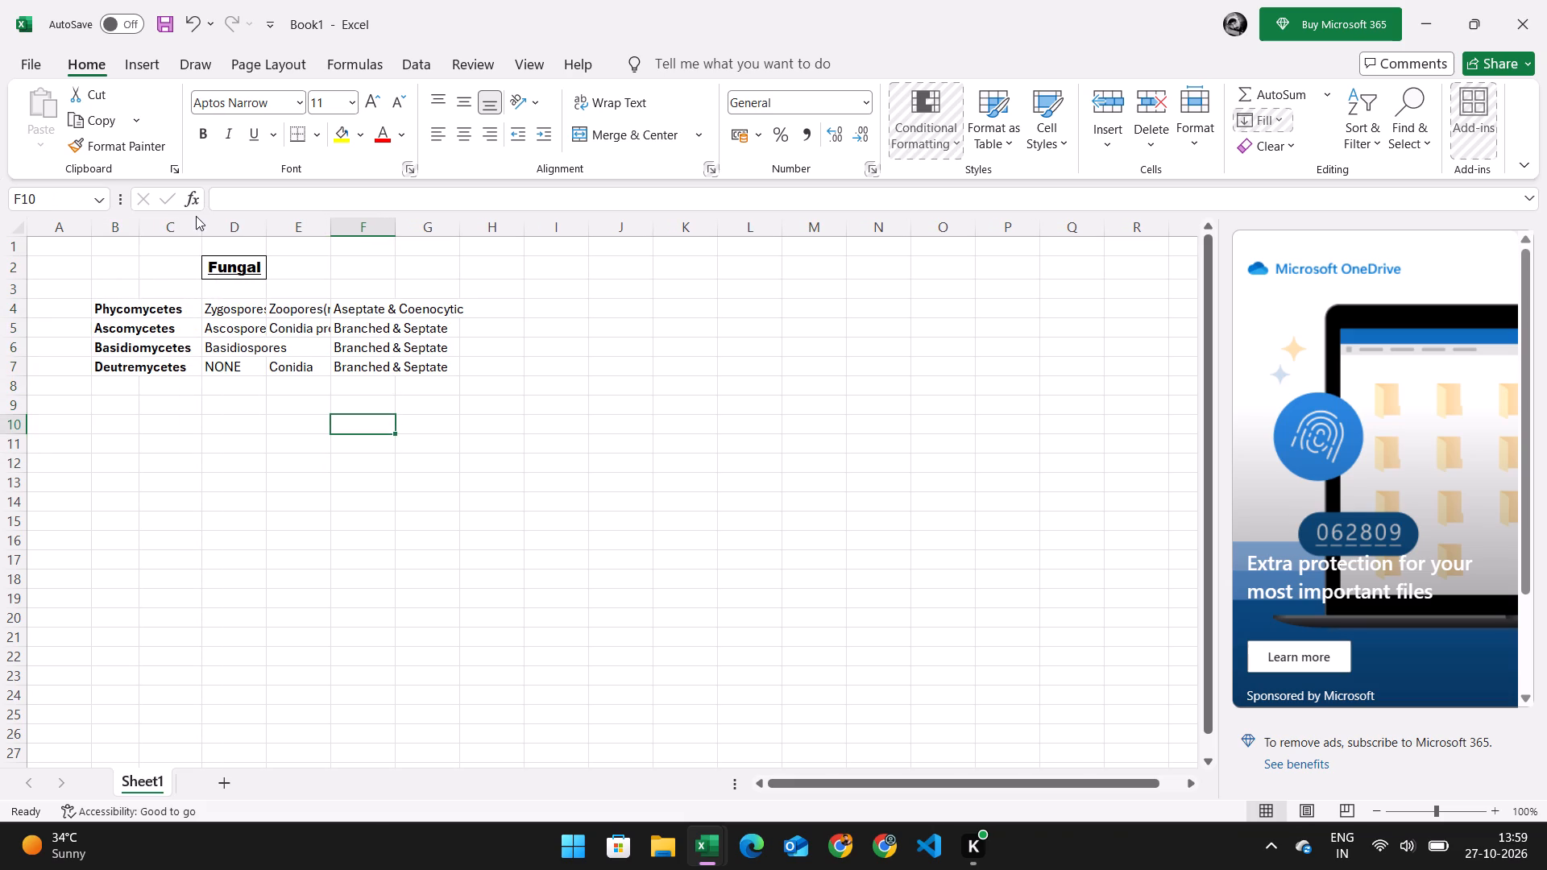
{"action": "left_click", "coordinate": [201, 227]}
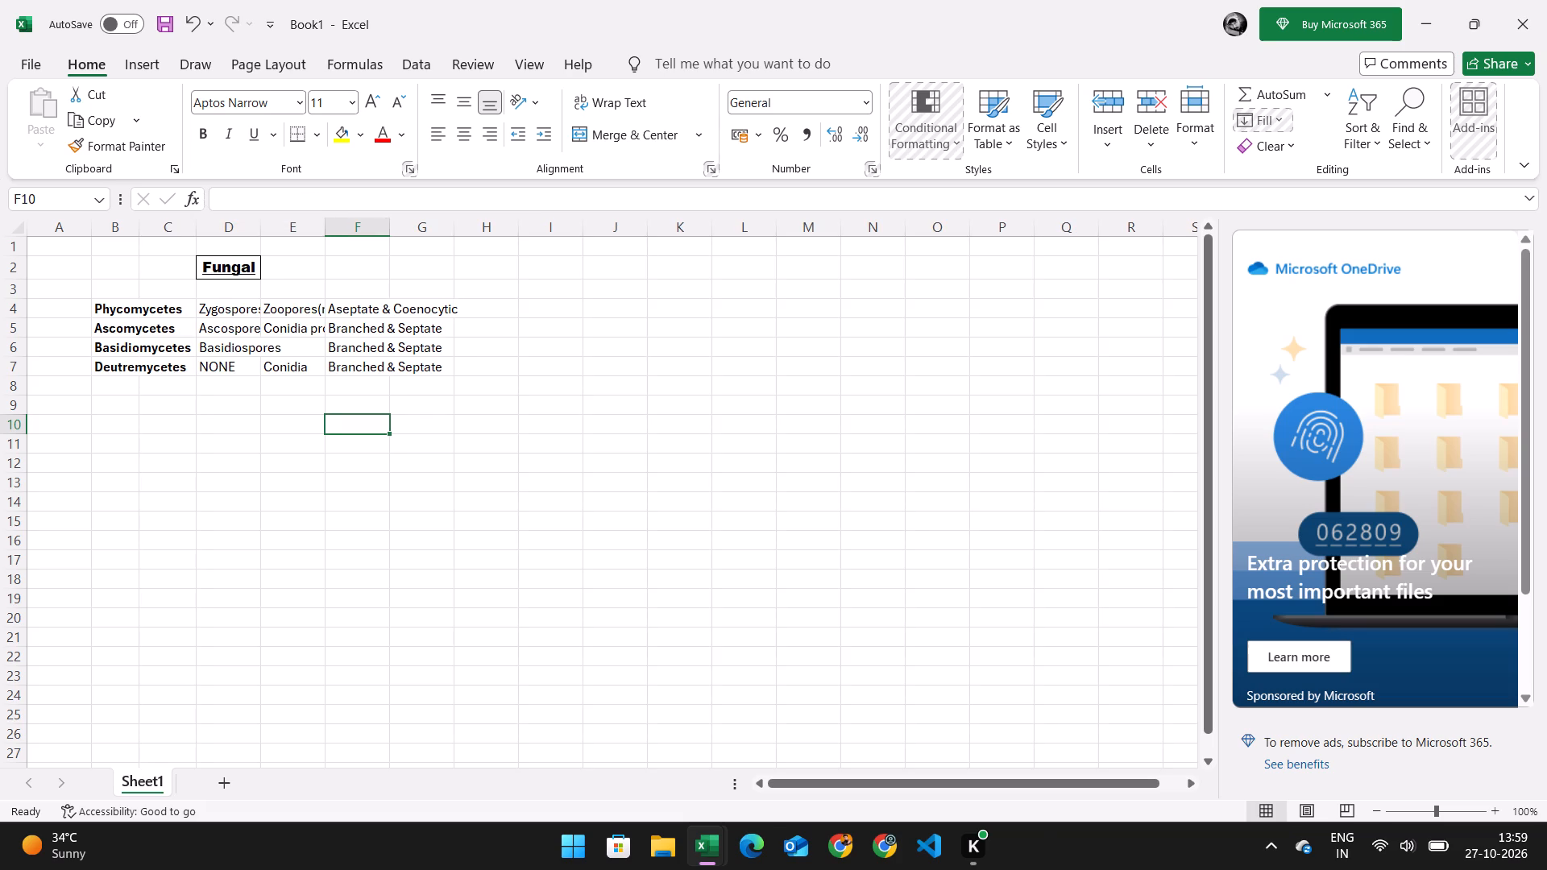
Widen column D so its spore entries fit in full, with spare room after "Ascospores (sac like asci)".
{"action": "left_click", "coordinate": [239, 302]}
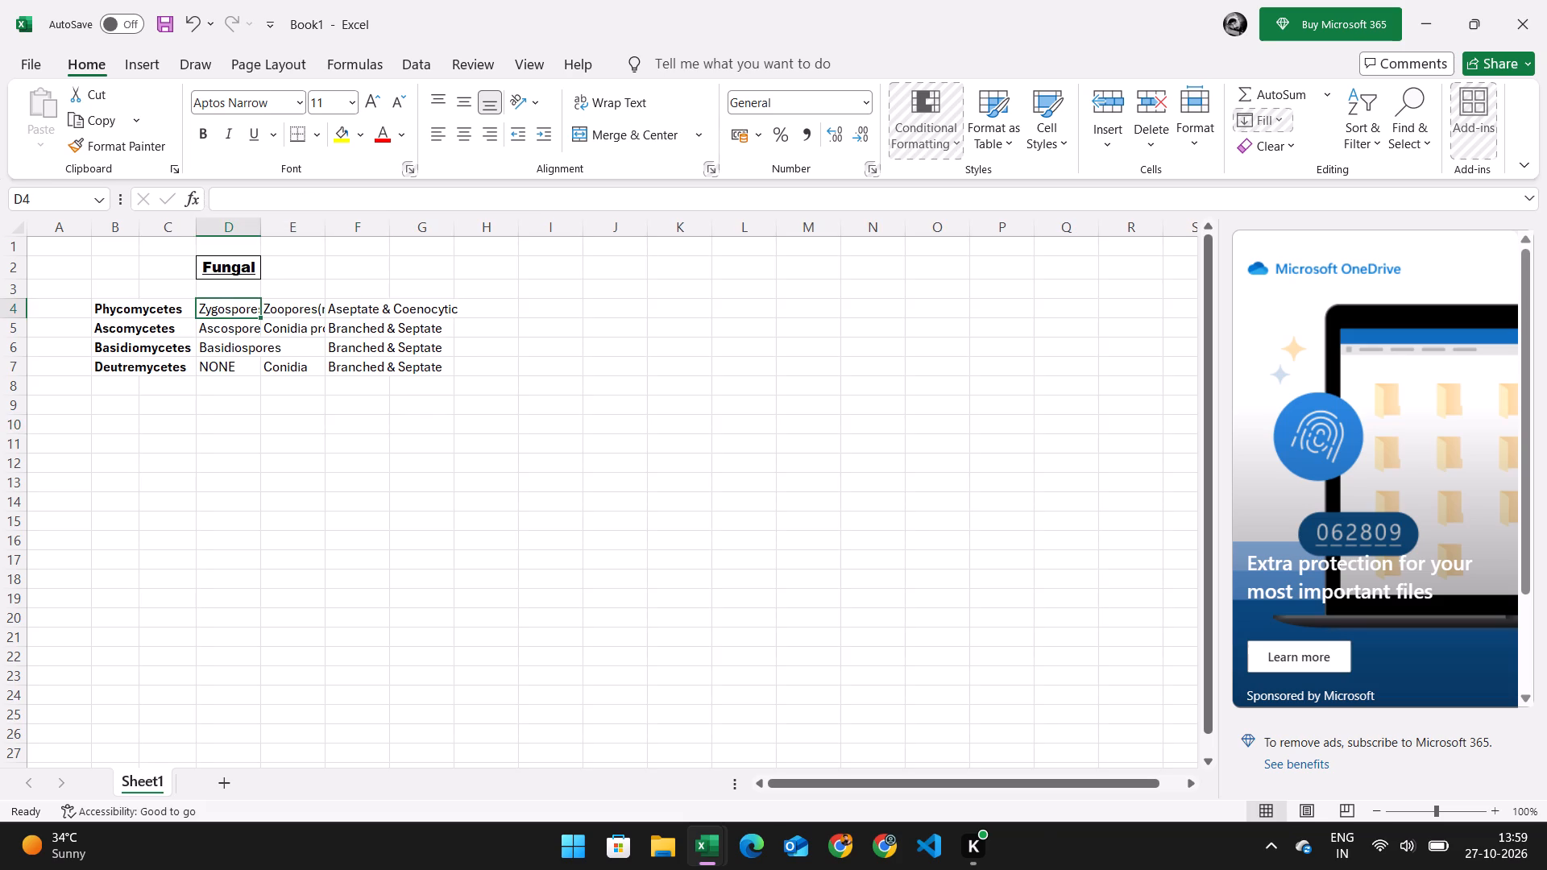
{"action": "left_click_drag", "start_coordinate": [261, 231], "coordinate": [276, 230]}
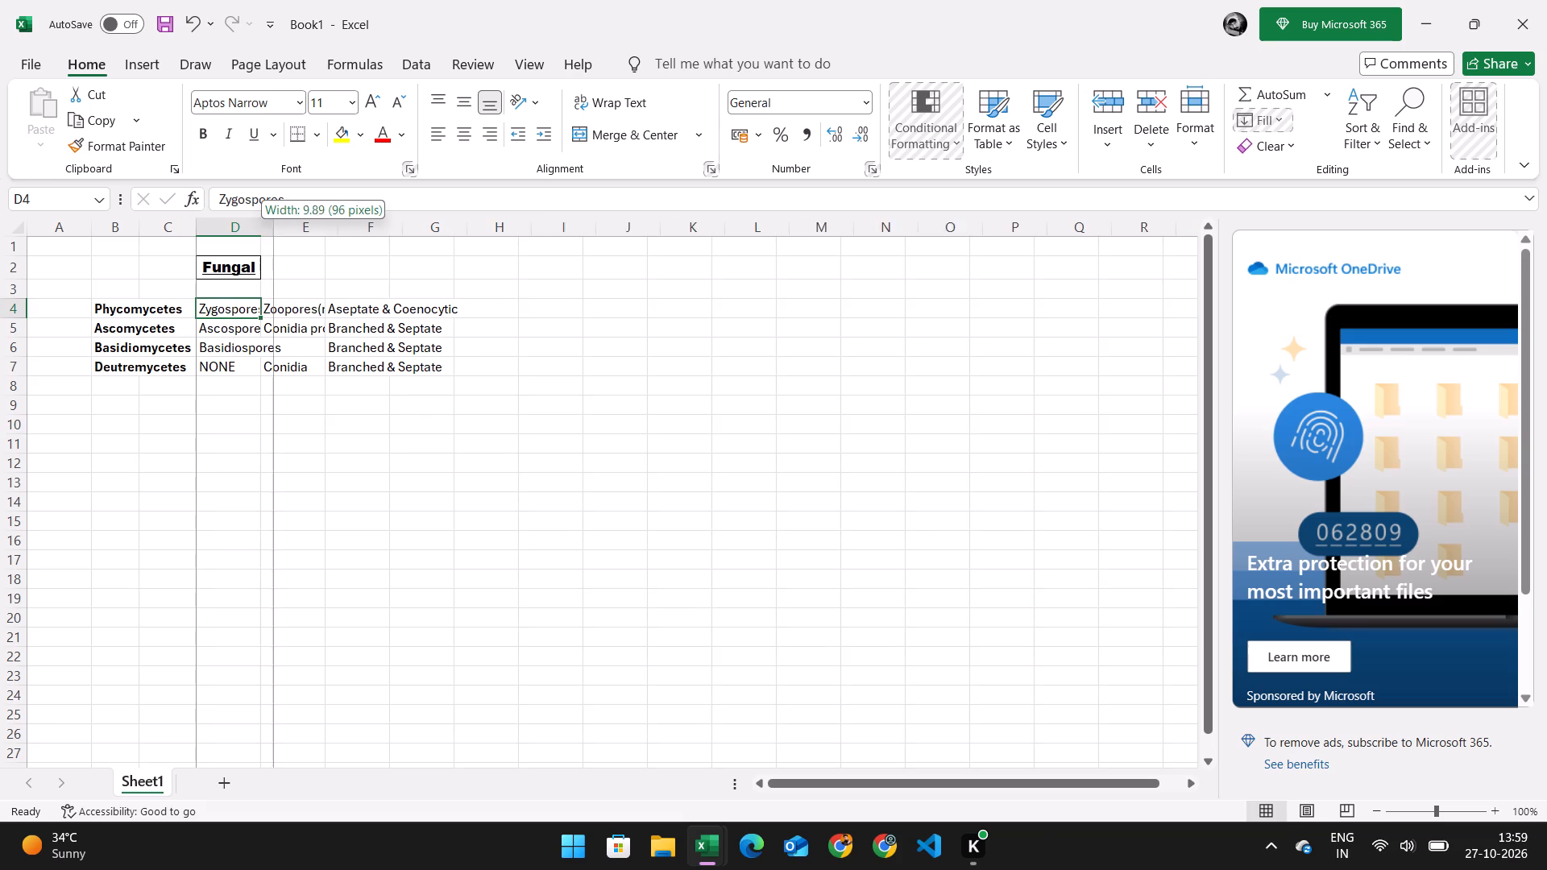
{"action": "left_click_drag", "start_coordinate": [276, 230], "coordinate": [313, 231]}
{"action": "left_click_drag", "start_coordinate": [313, 231], "coordinate": [364, 234]}
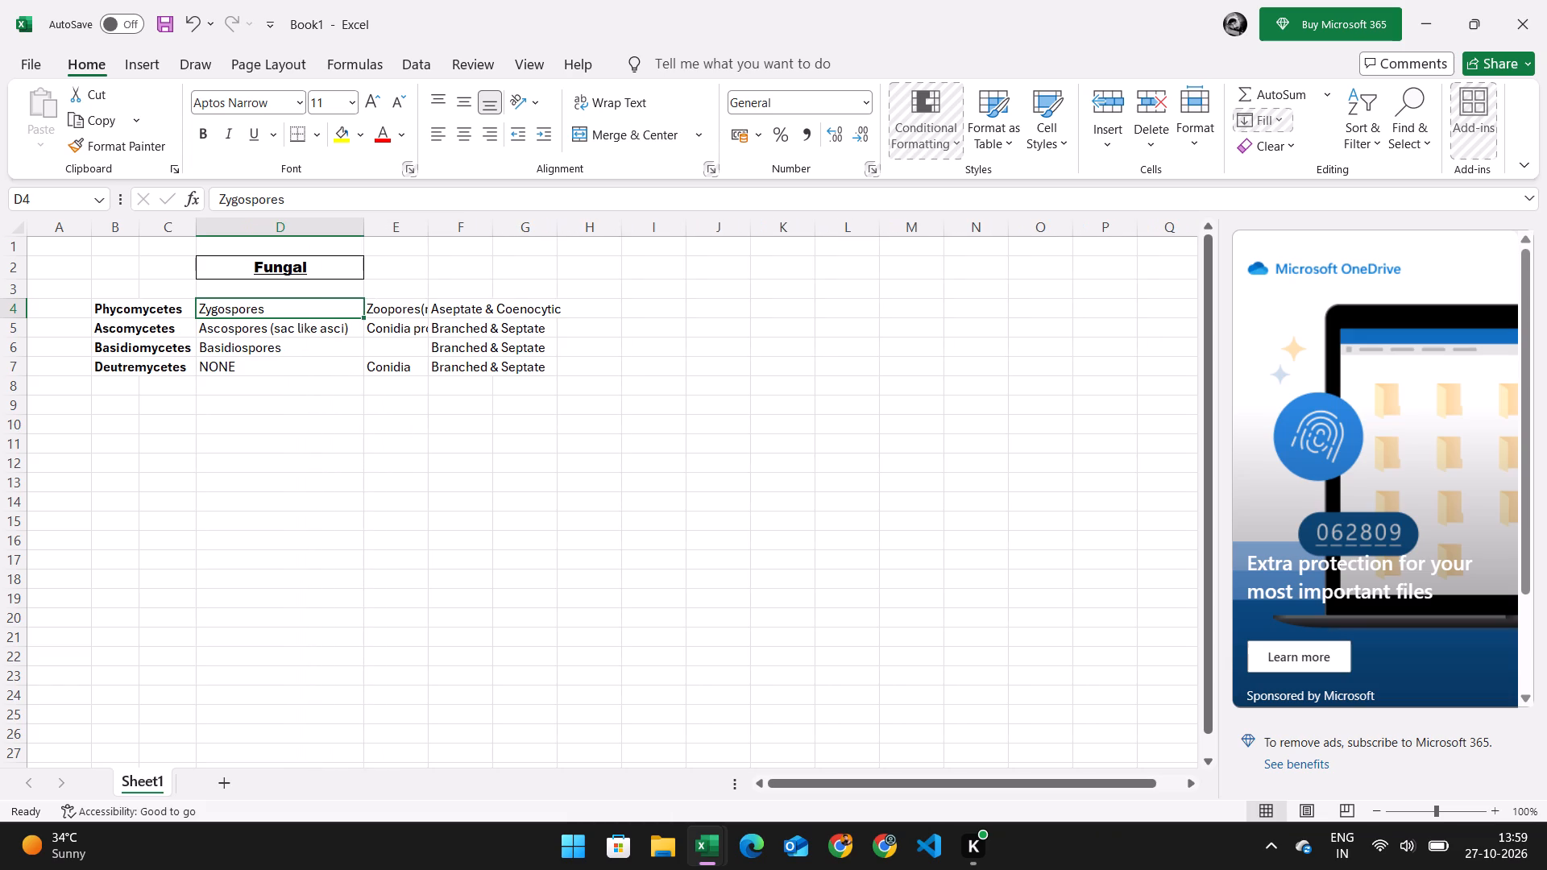
{"action": "left_click_drag", "start_coordinate": [364, 234], "coordinate": [381, 234]}
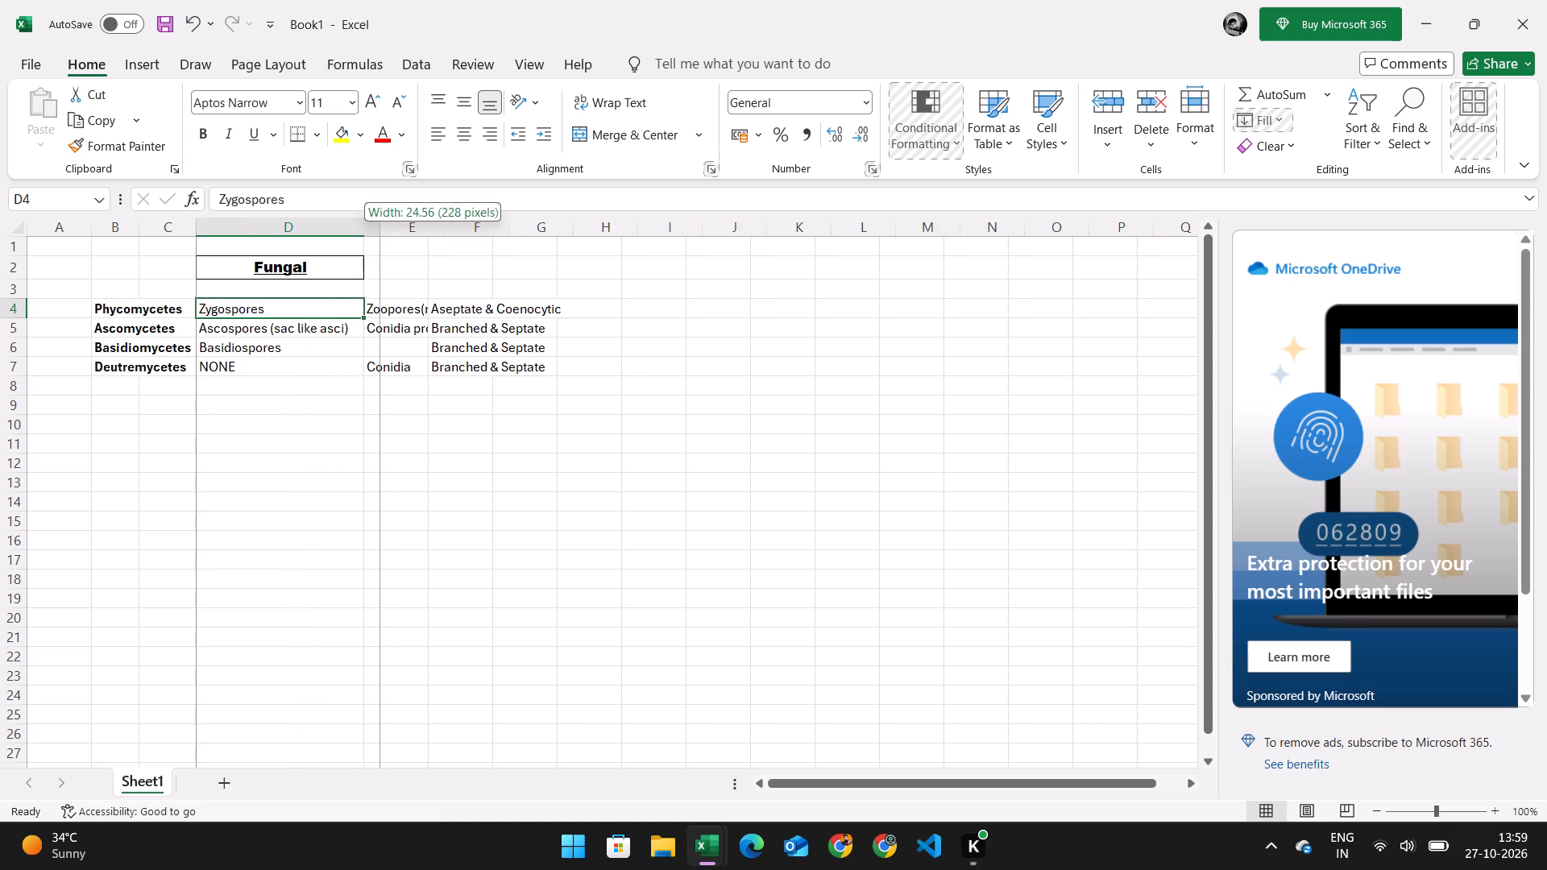
{"action": "left_click_drag", "start_coordinate": [381, 234], "coordinate": [392, 237]}
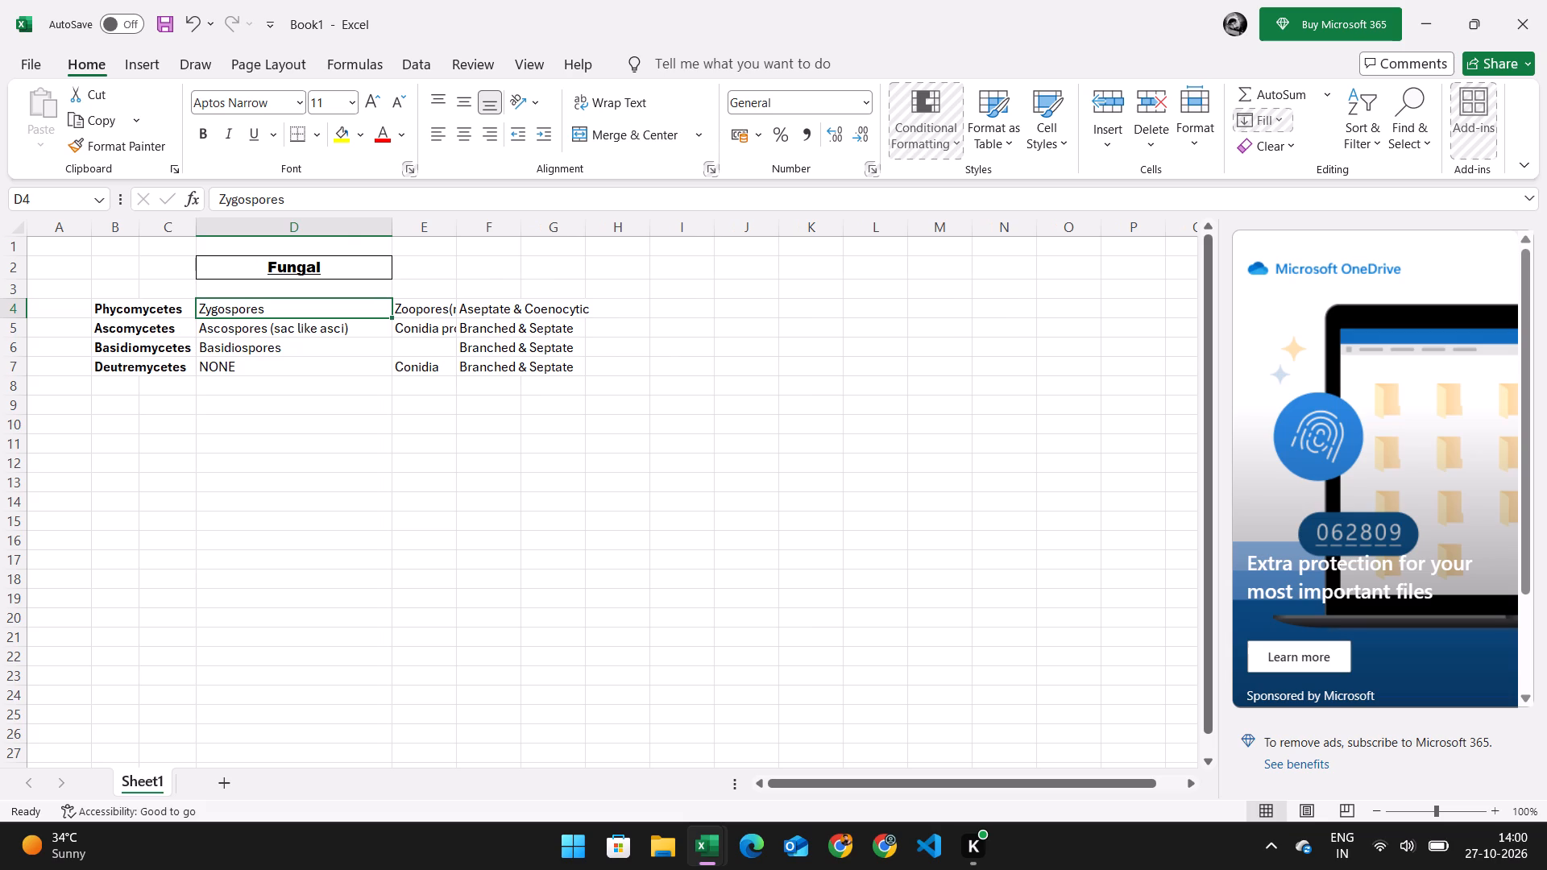
Insert "Endogenously" before "(sac like asci)" in the Ascomycetes spore entry in cell D5.
{"action": "double_click", "coordinate": [356, 328]}
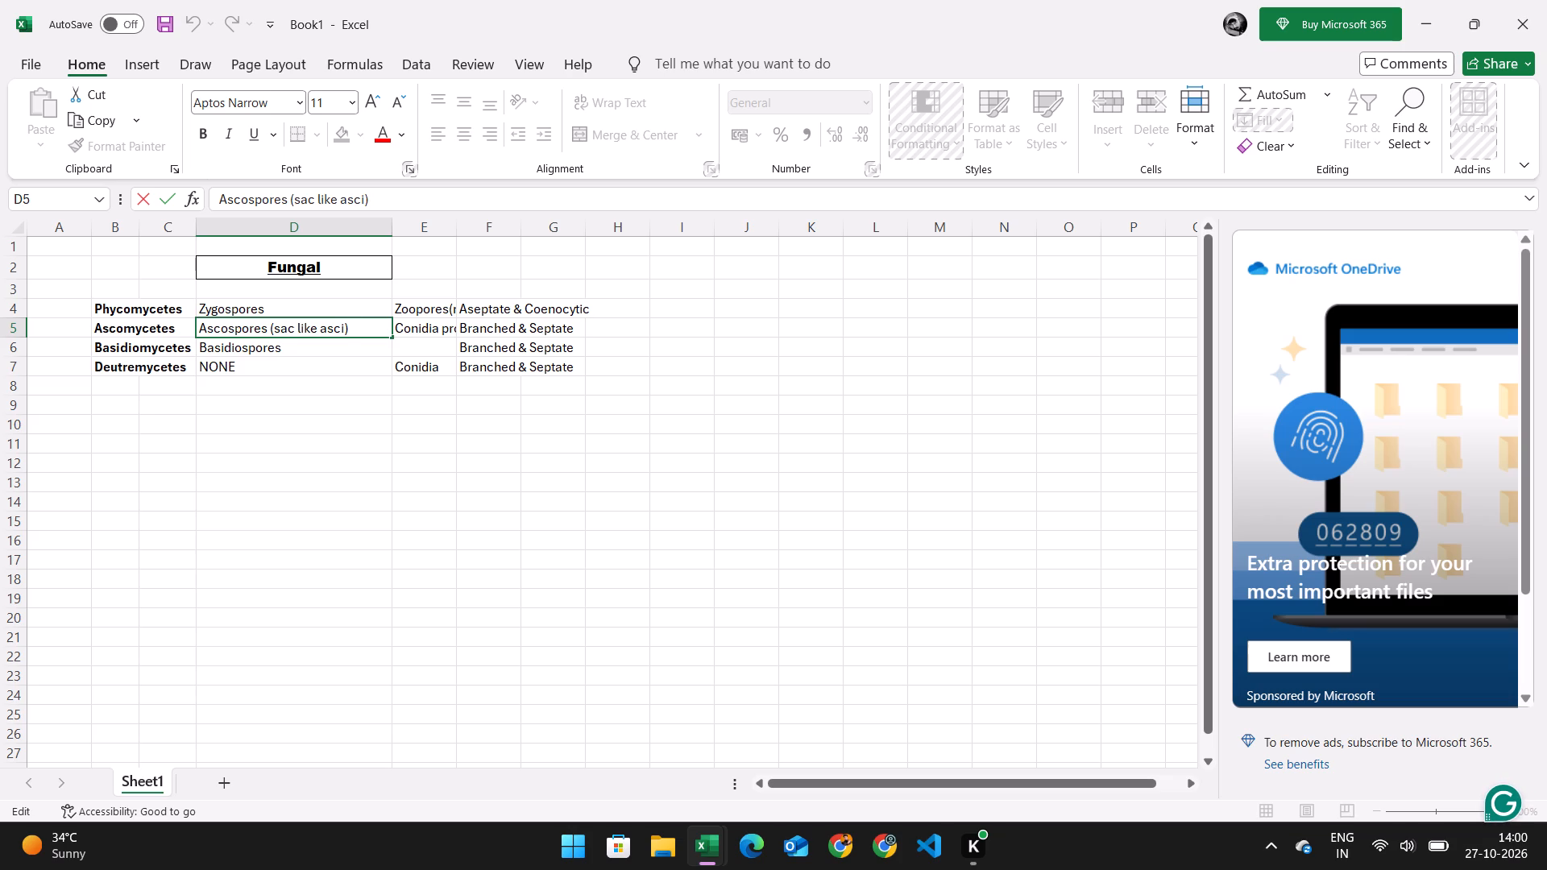
{"action": "left_click", "coordinate": [269, 324]}
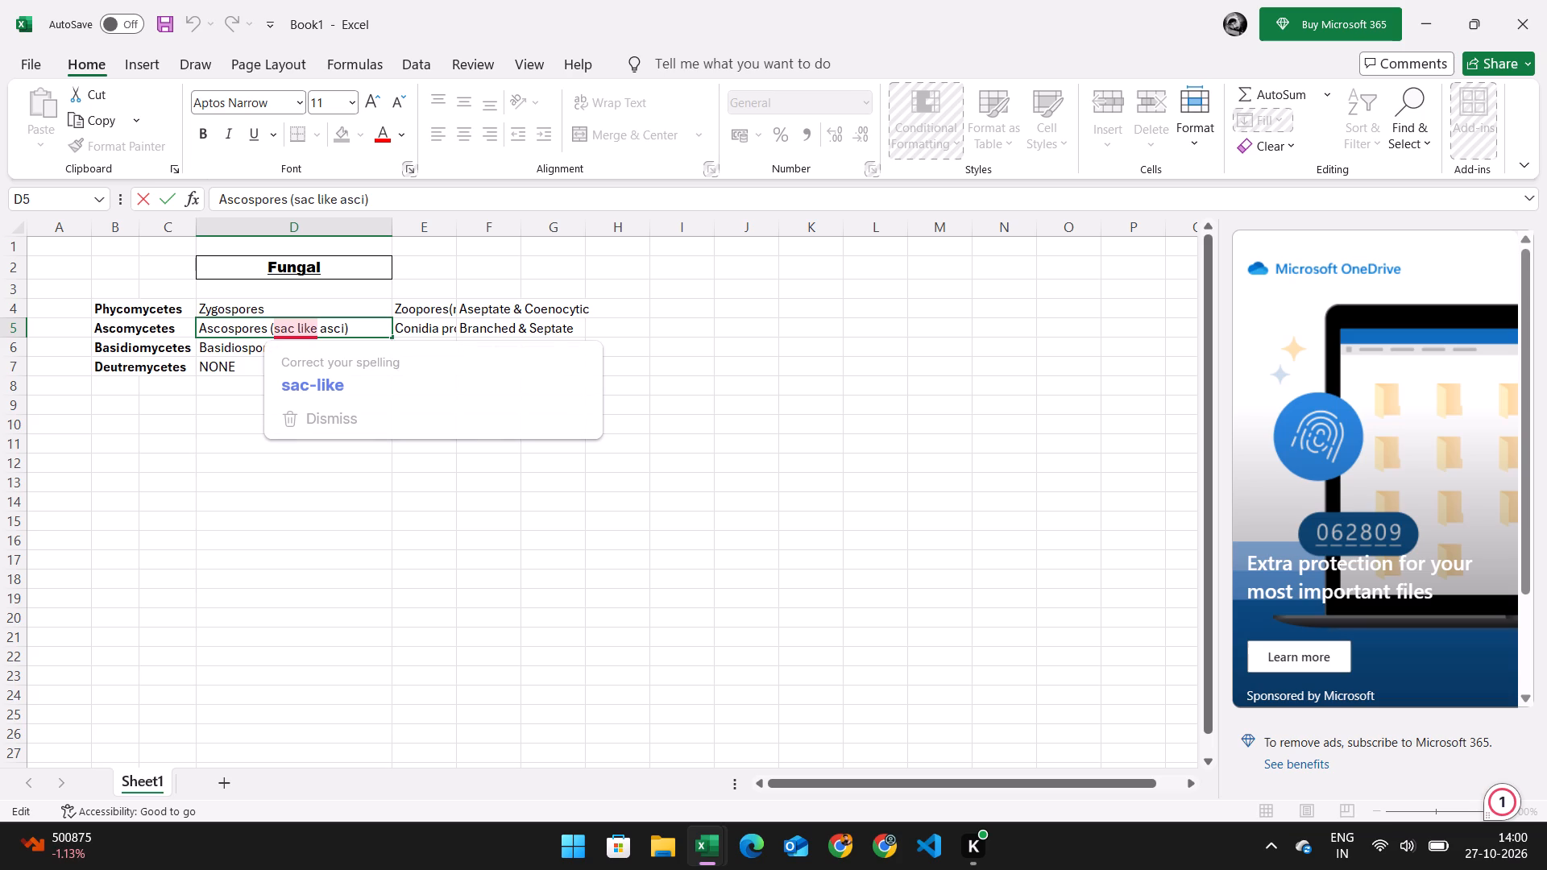
{"action": "type", "text": "Endoge"}
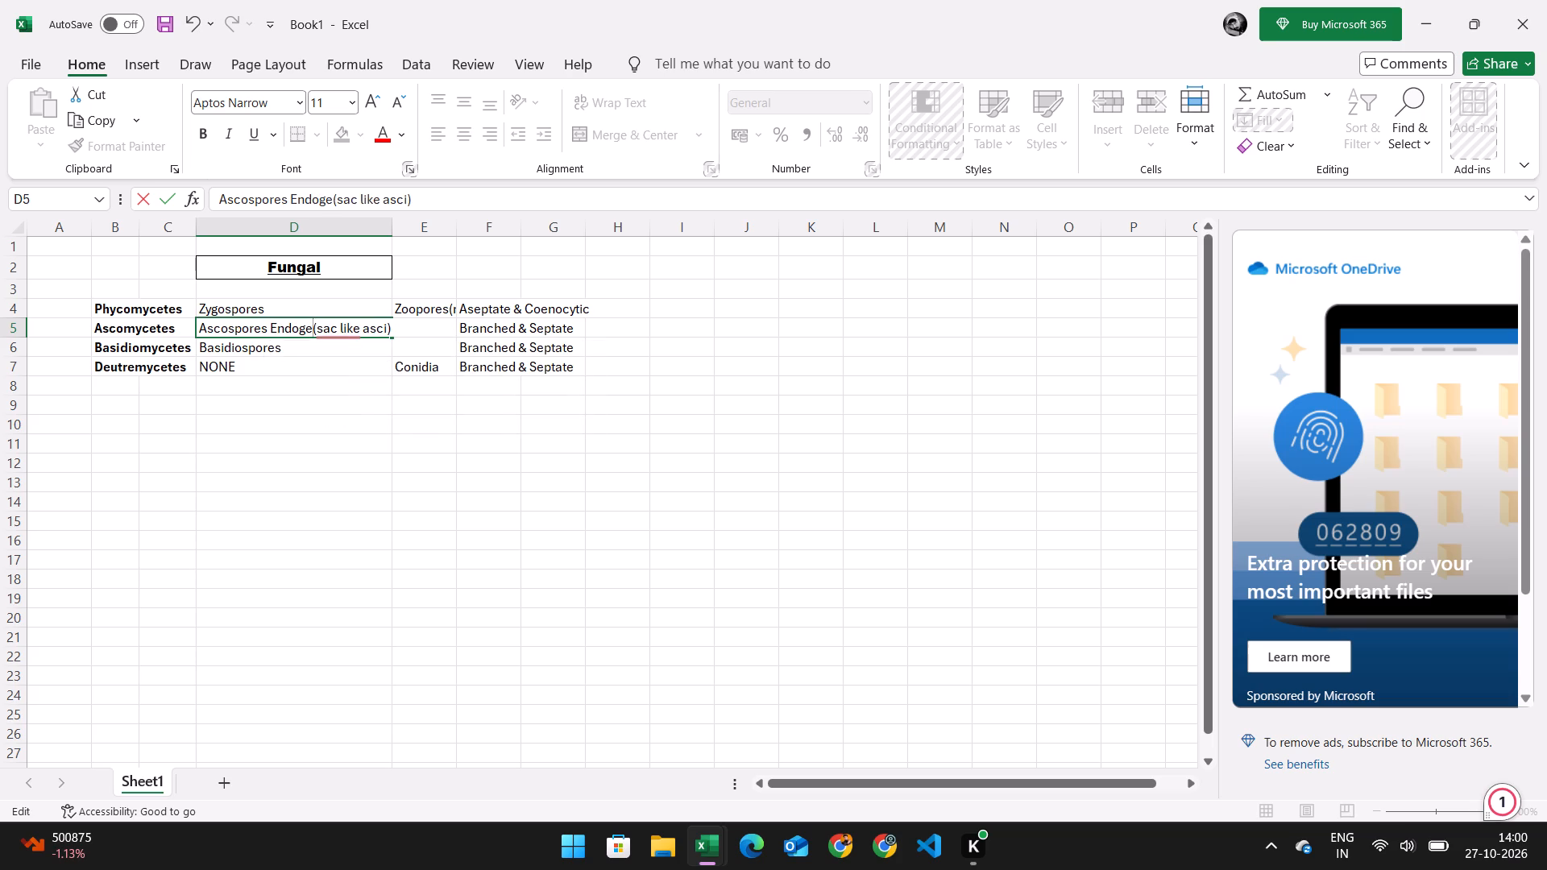
{"action": "type", "text": "nously"}
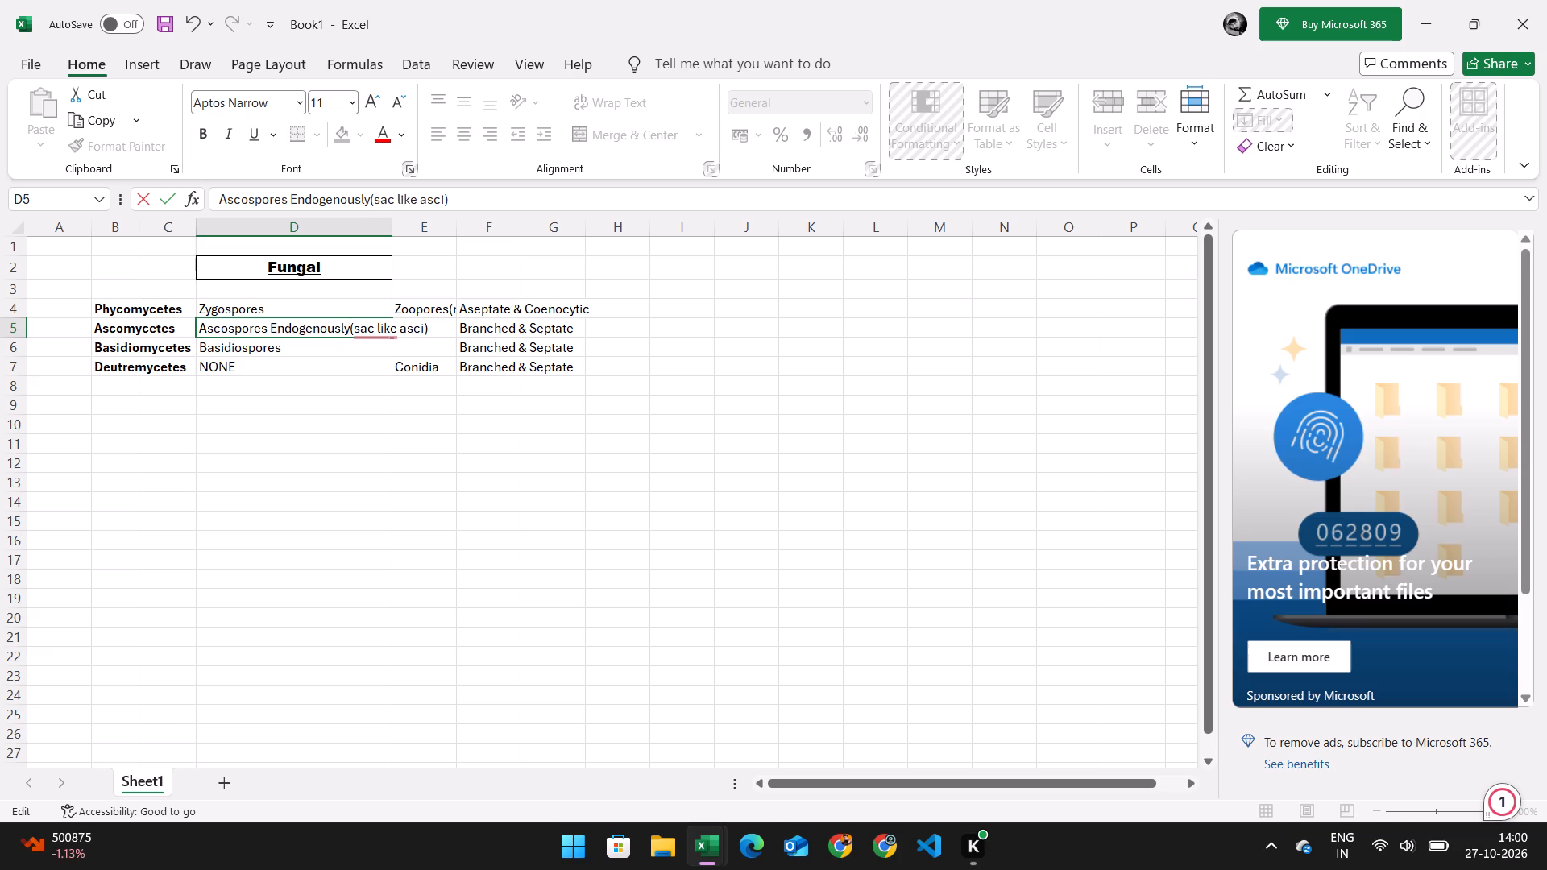
{"action": "left_click_drag", "start_coordinate": [388, 521], "coordinate": [322, 375]}
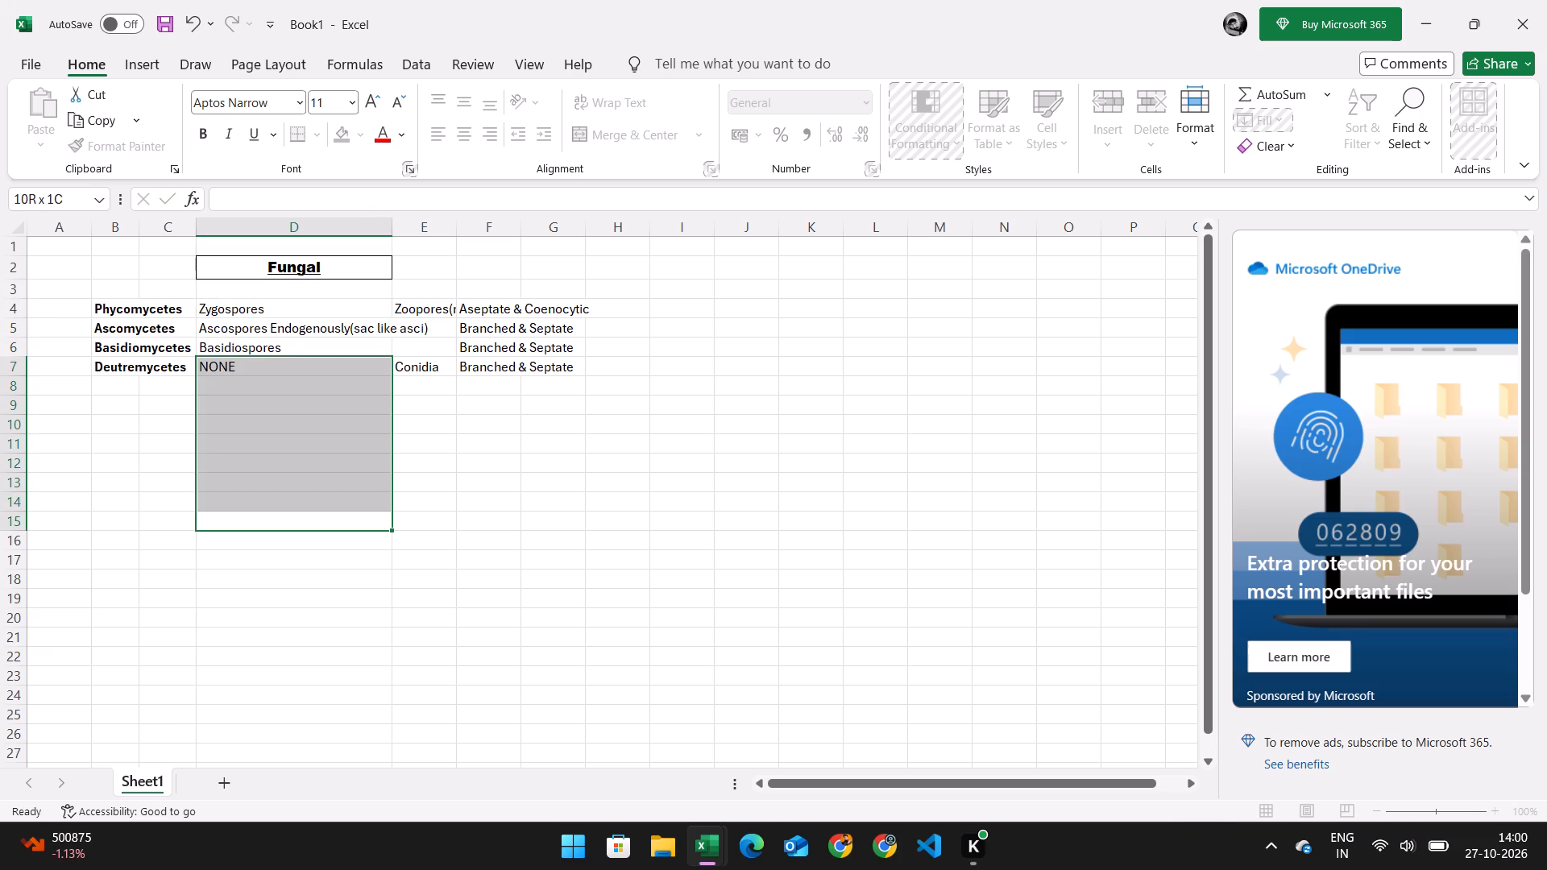
{"action": "left_click_drag", "start_coordinate": [322, 375], "coordinate": [322, 353]}
{"action": "left_click", "coordinate": [322, 353]}
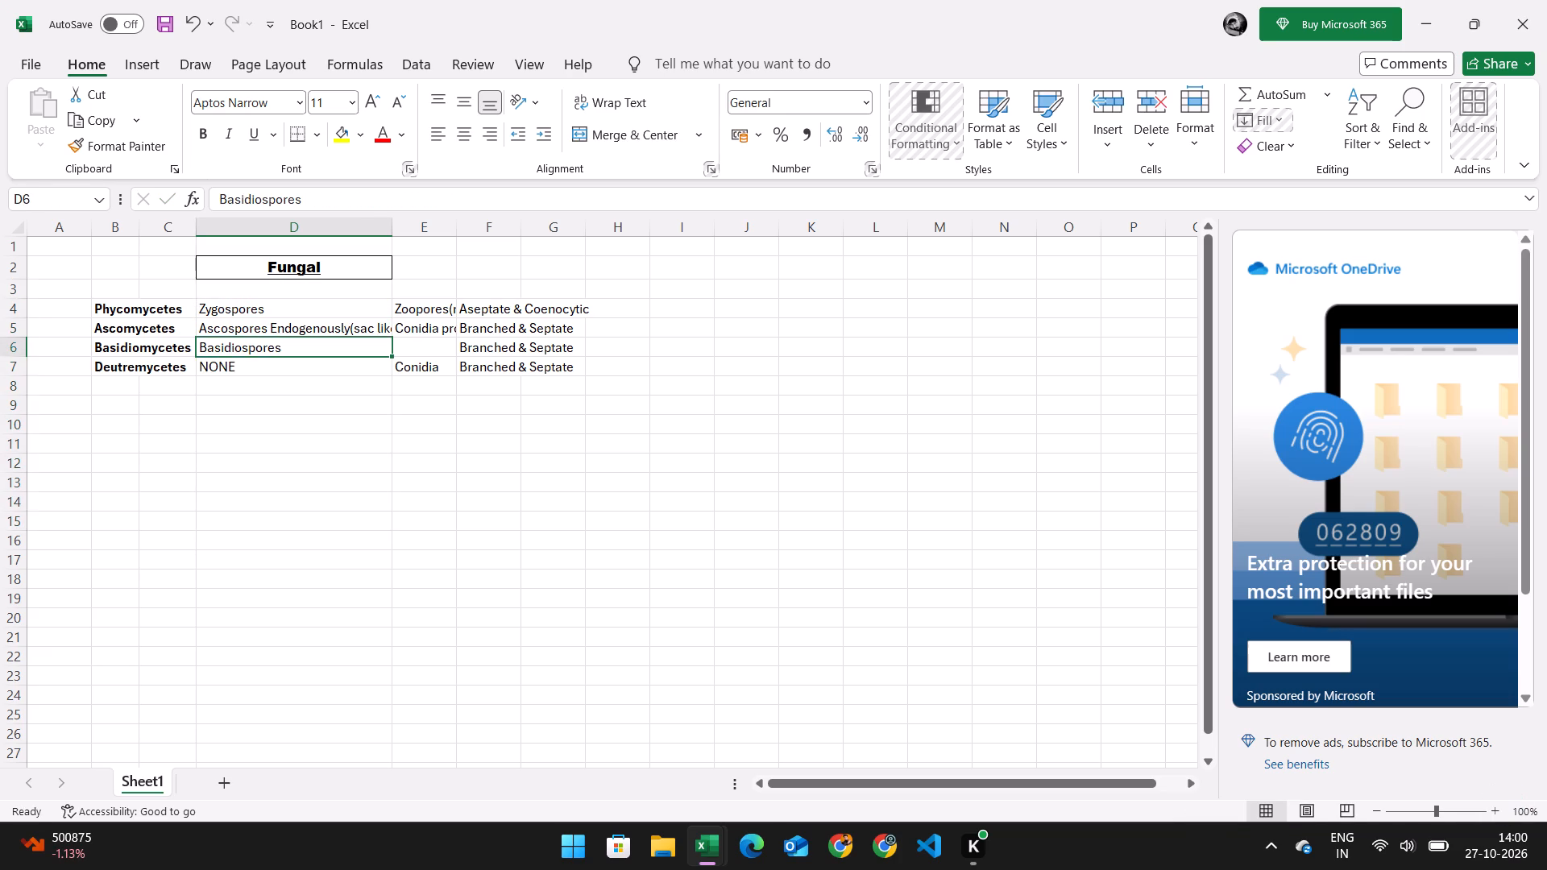
Append "Exogenously (basidium)" after "Basidiospores" in the Basidiomycetes spore entry in cell D6.
{"action": "double_click", "coordinate": [322, 353]}
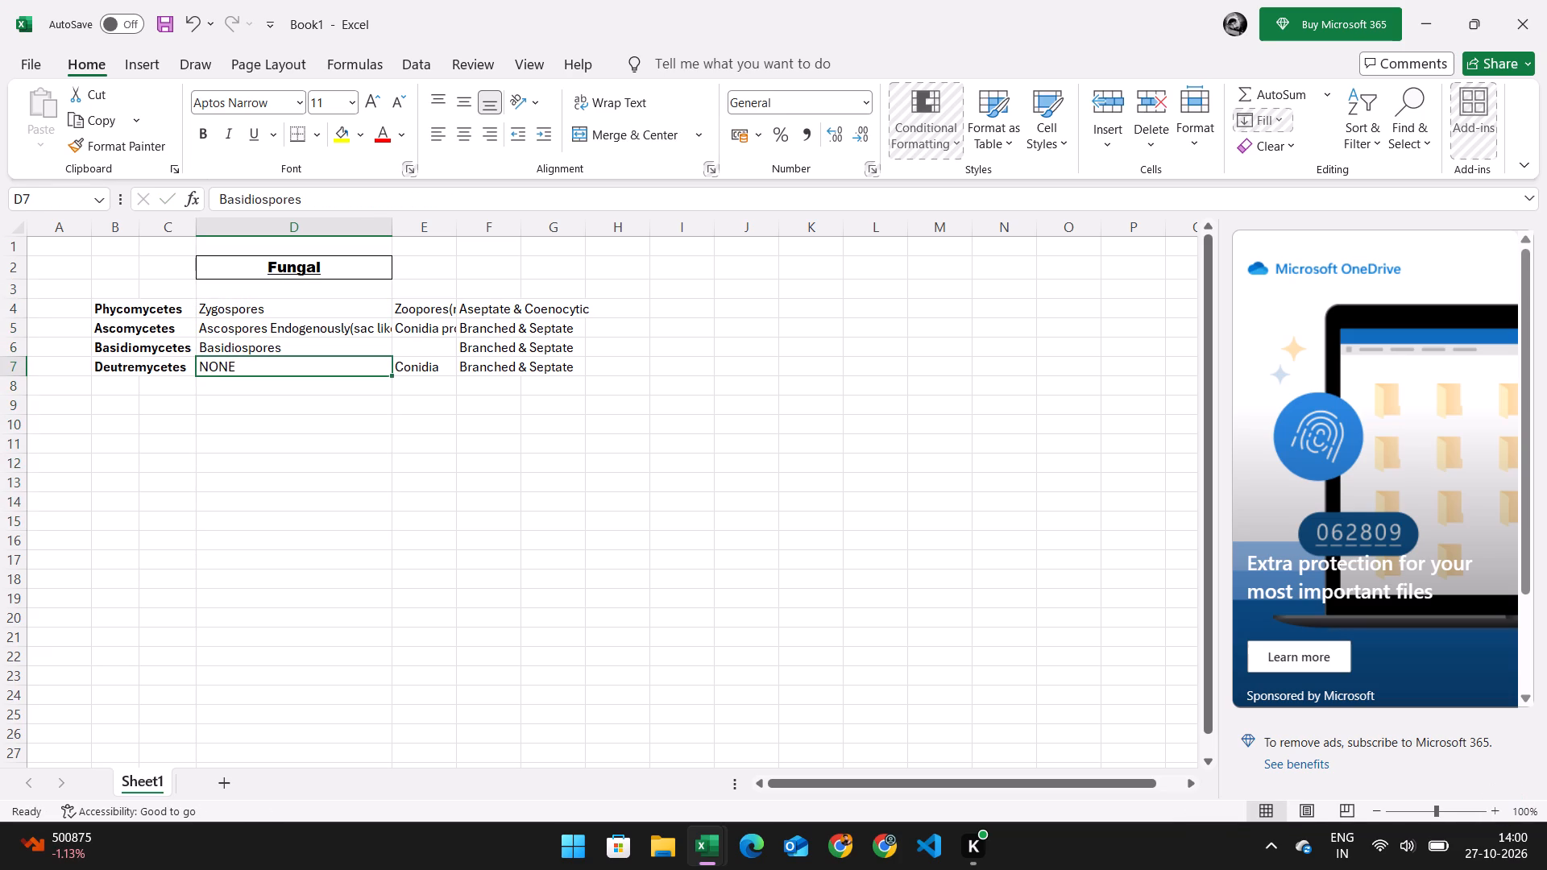
{"action": "double_click", "coordinate": [322, 346]}
{"action": "key", "text": "p"}
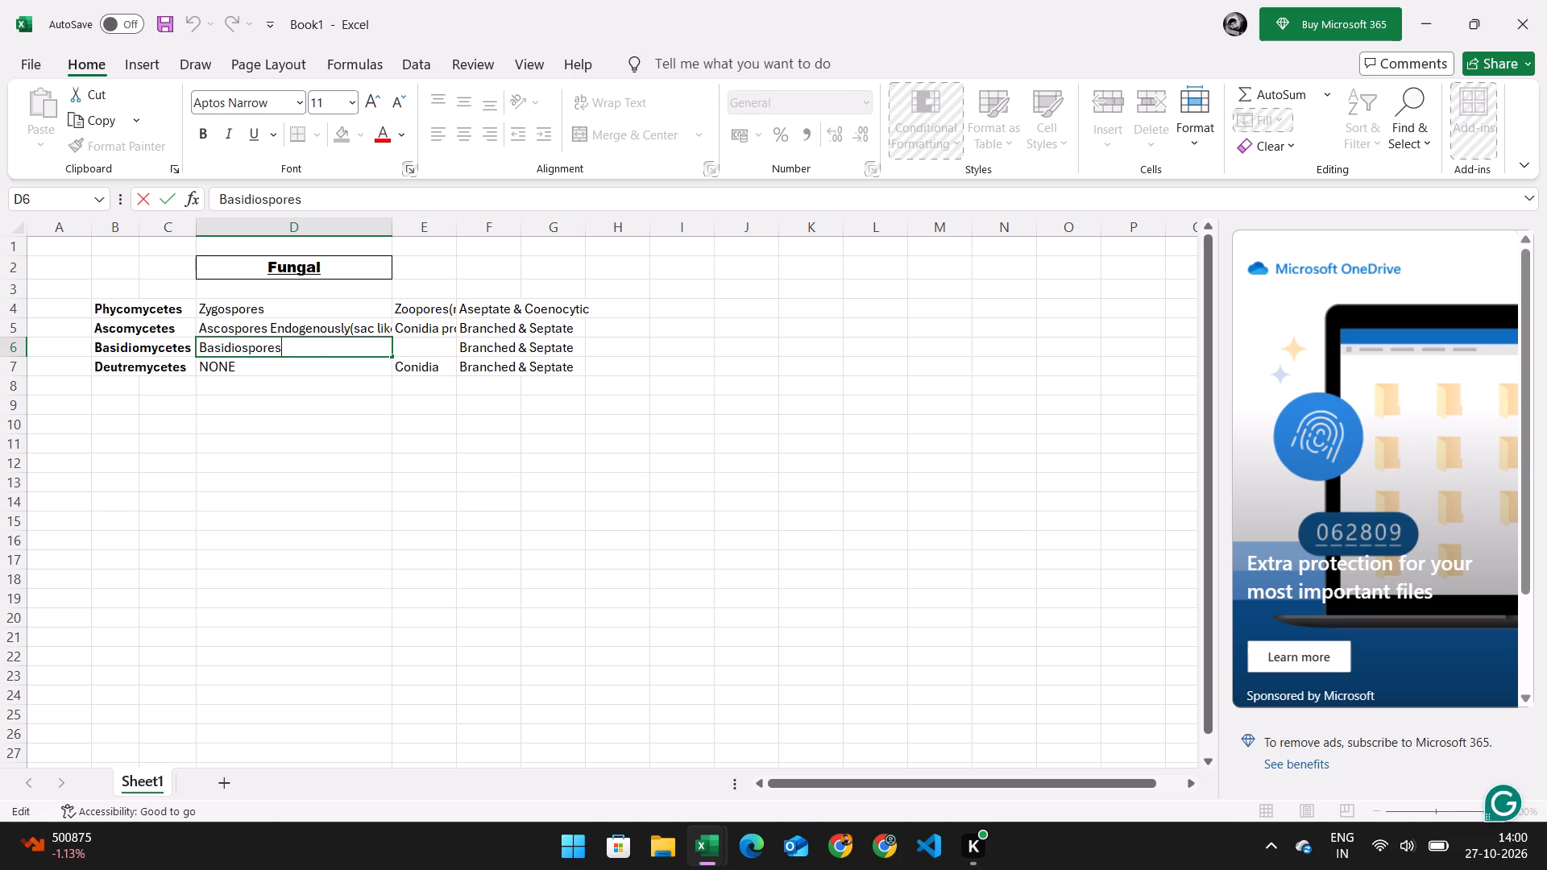
{"action": "key", "text": "BackSpace"}
{"action": "key", "text": "space"}
{"action": "key", "text": "shift+o"}
{"action": "key", "text": "BackSpace"}
{"action": "key", "text": "shift+p"}
{"action": "type", "text": "rodu"}
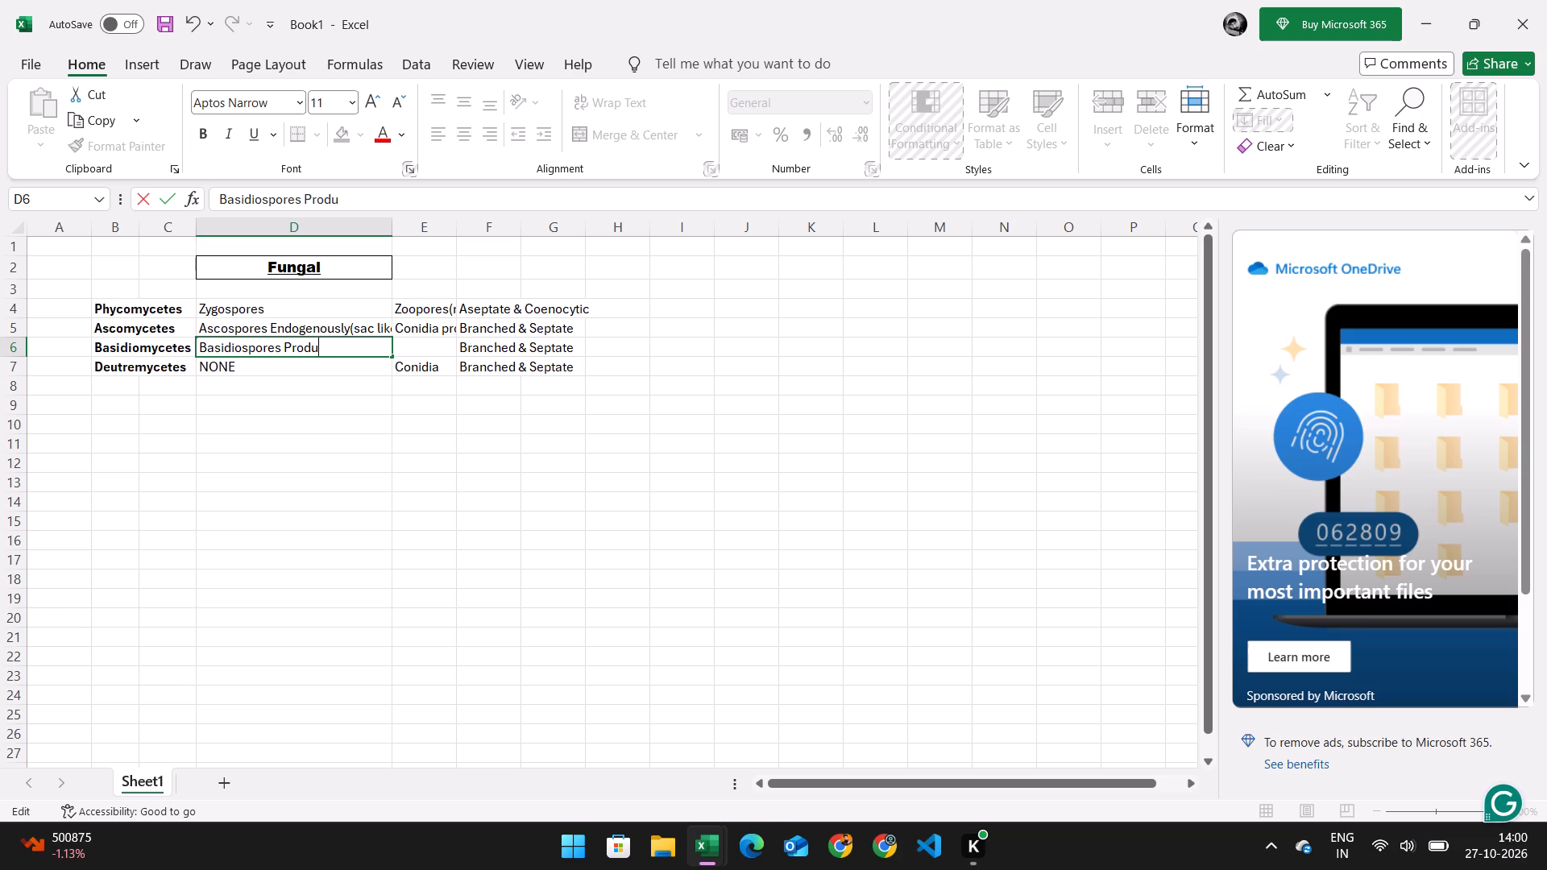
{"action": "type", "text": "ce"}
{"action": "key", "text": "space"}
{"action": "key", "text": "shift+e"}
{"action": "key", "text": "x"}
{"action": "key", "text": "BackSpace"}
{"action": "key", "text": "BackSpace"}
{"action": "key", "text": "BackSpace"}
{"action": "key", "text": "BackSpace"}
{"action": "key", "text": "BackSpace"}
{"action": "key", "text": "BackSpace"}
{"action": "key", "text": "BackSpace"}
{"action": "key", "text": "BackSpace"}
{"action": "key", "text": "BackSpace"}
{"action": "key", "text": "BackSpace"}
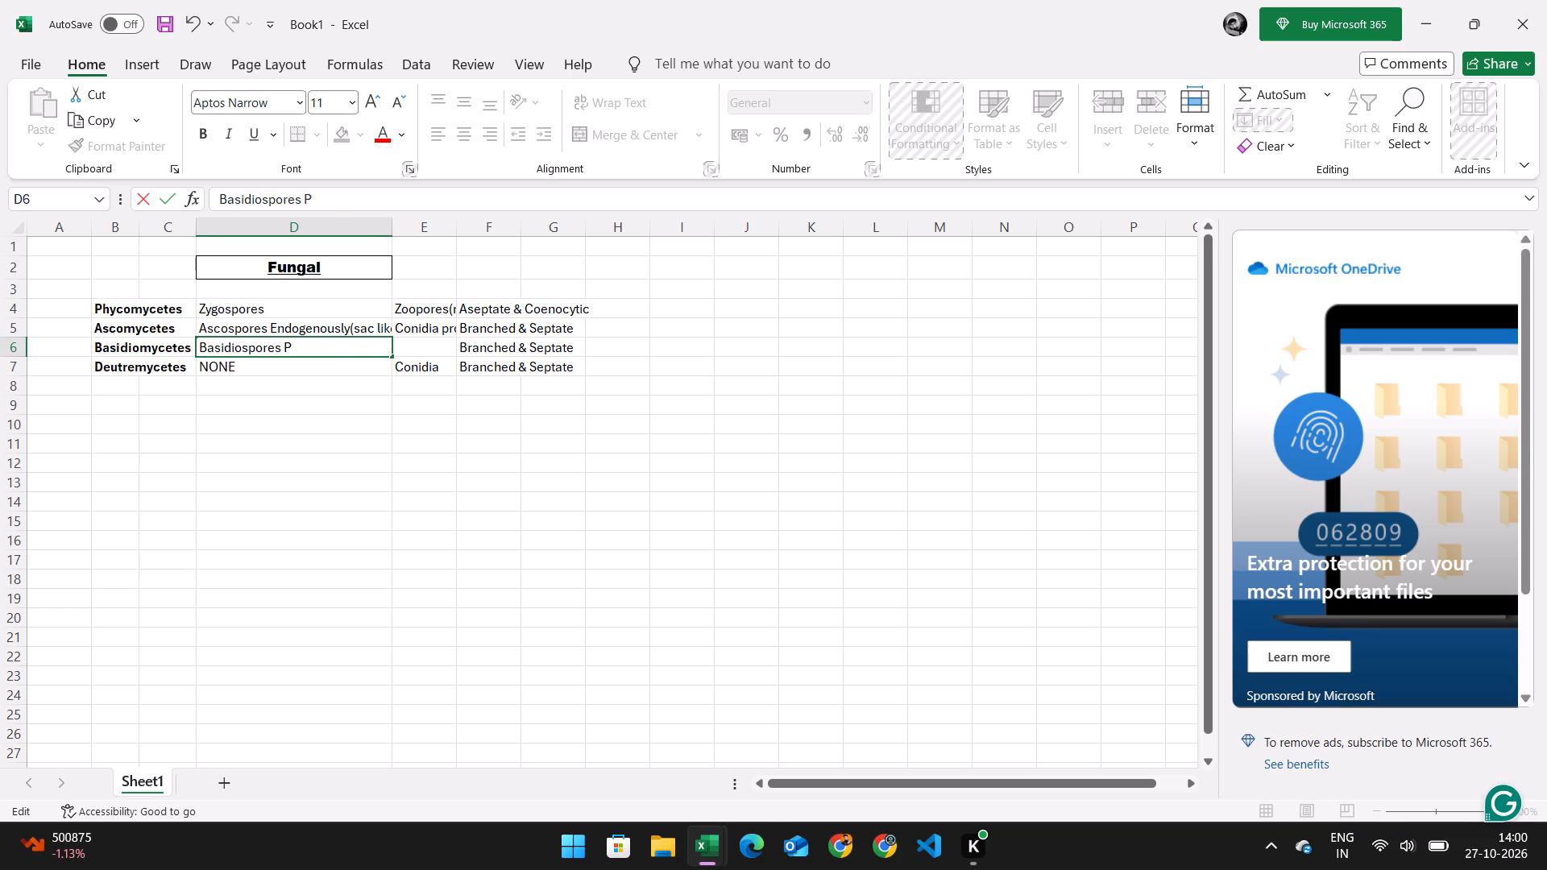
{"action": "type", "text": "Exogenou"}
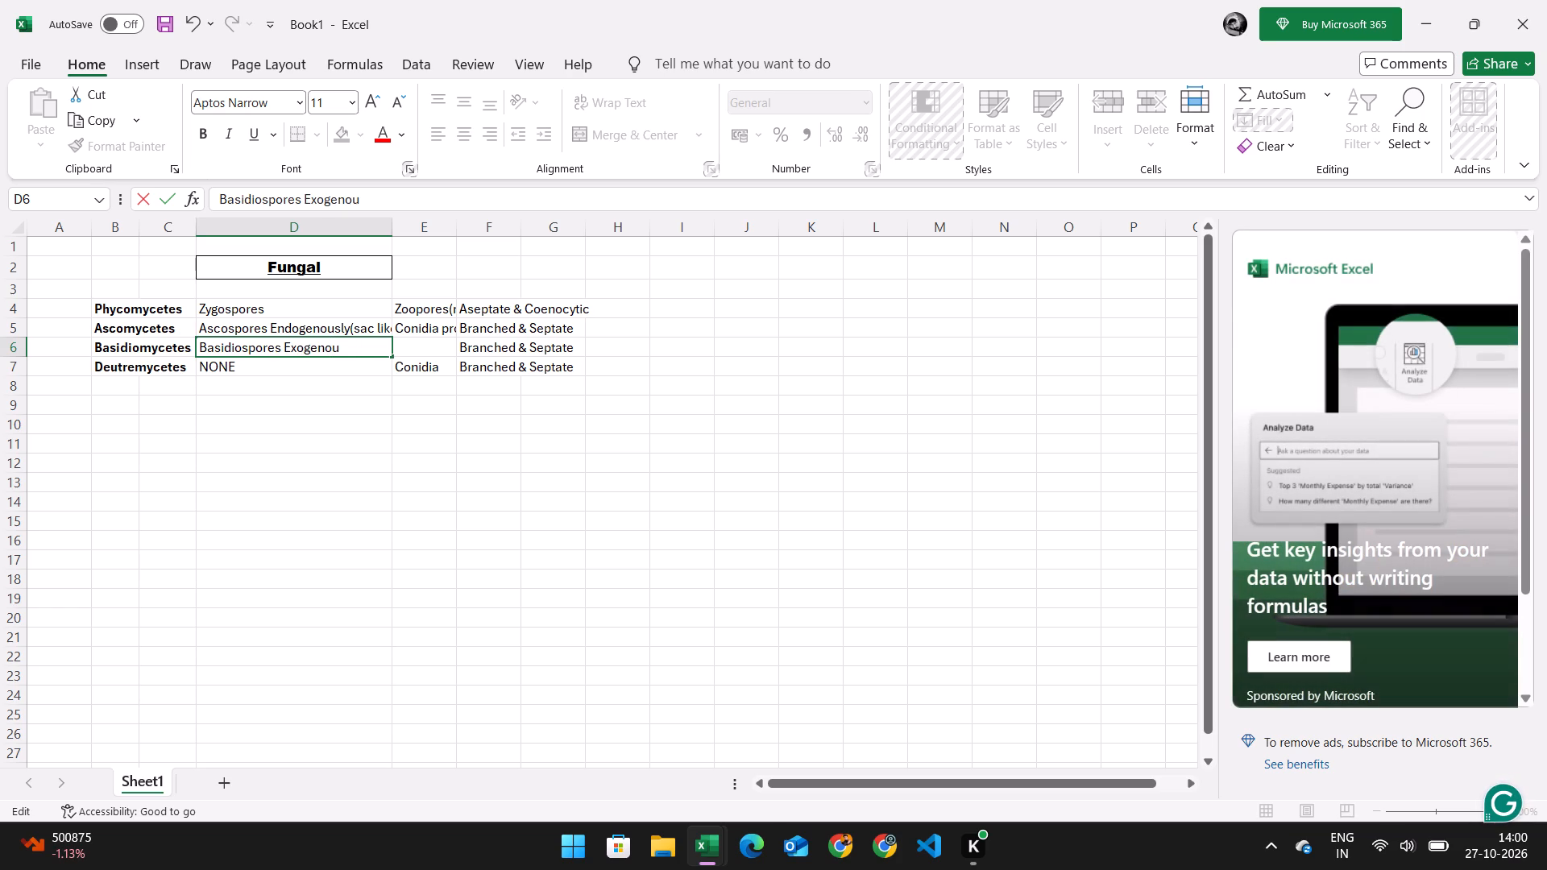
{"action": "type", "text": "sly"}
{"action": "key", "text": "space"}
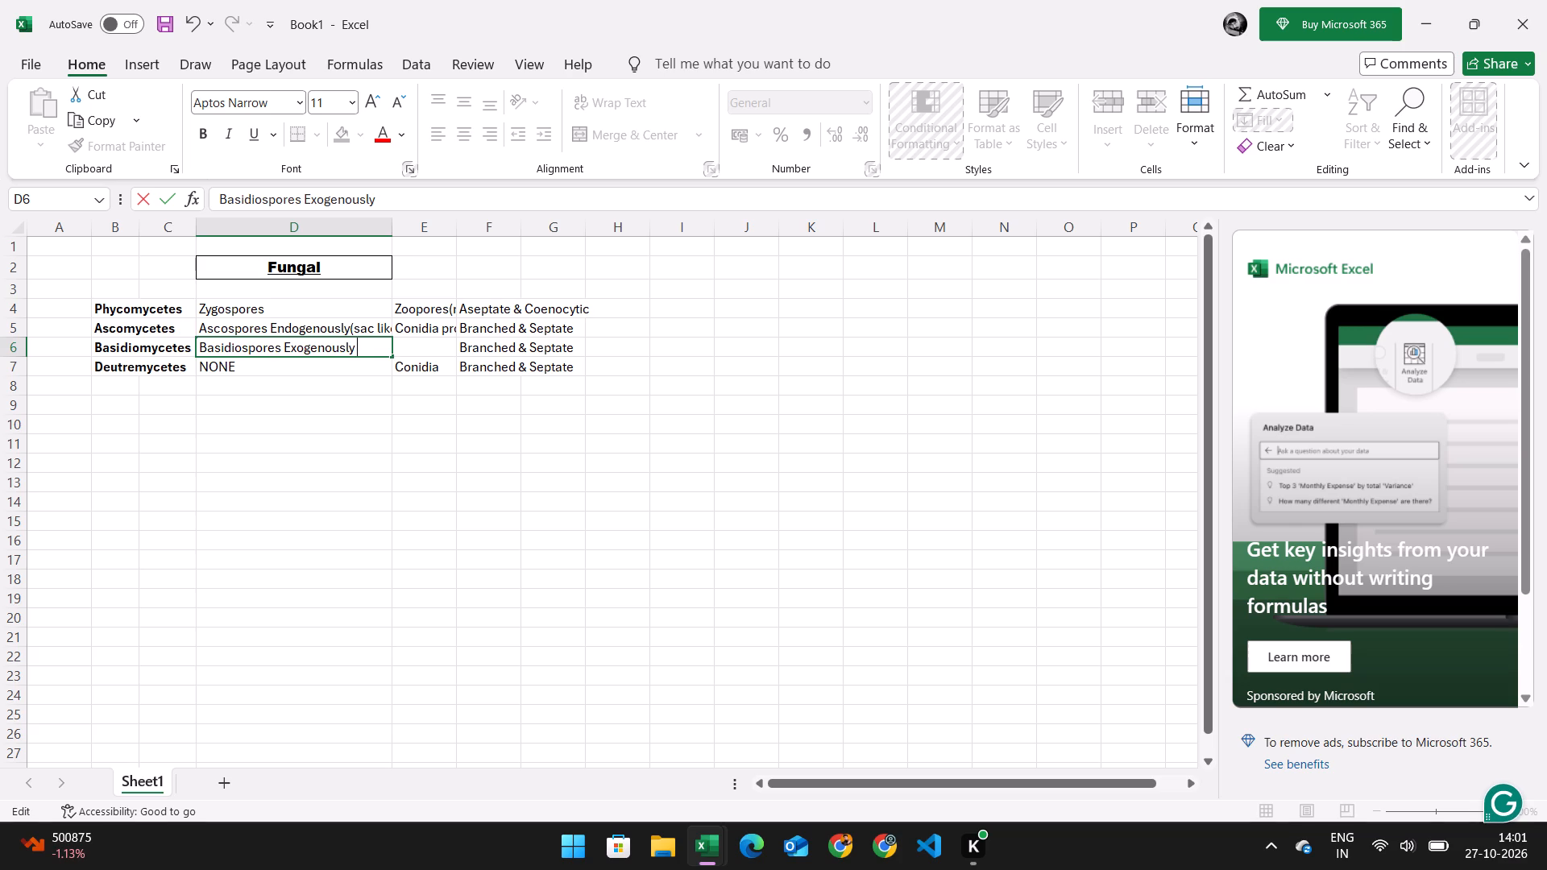
{"action": "key", "text": "shift+parenleft"}
{"action": "type", "text": "basidium"}
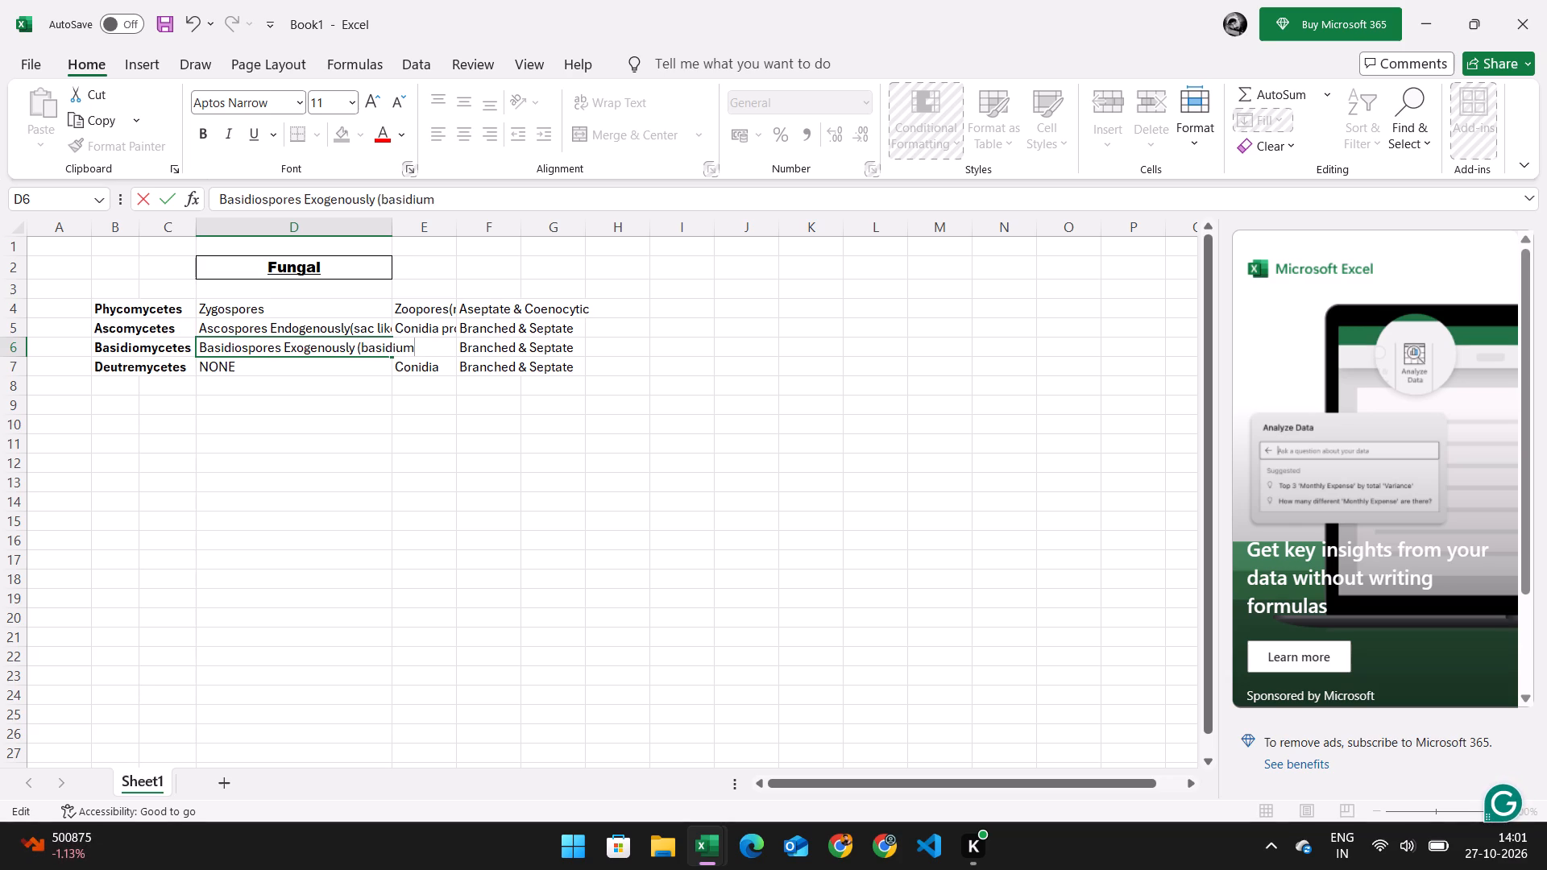
{"action": "key", "text": "shift+parenright"}
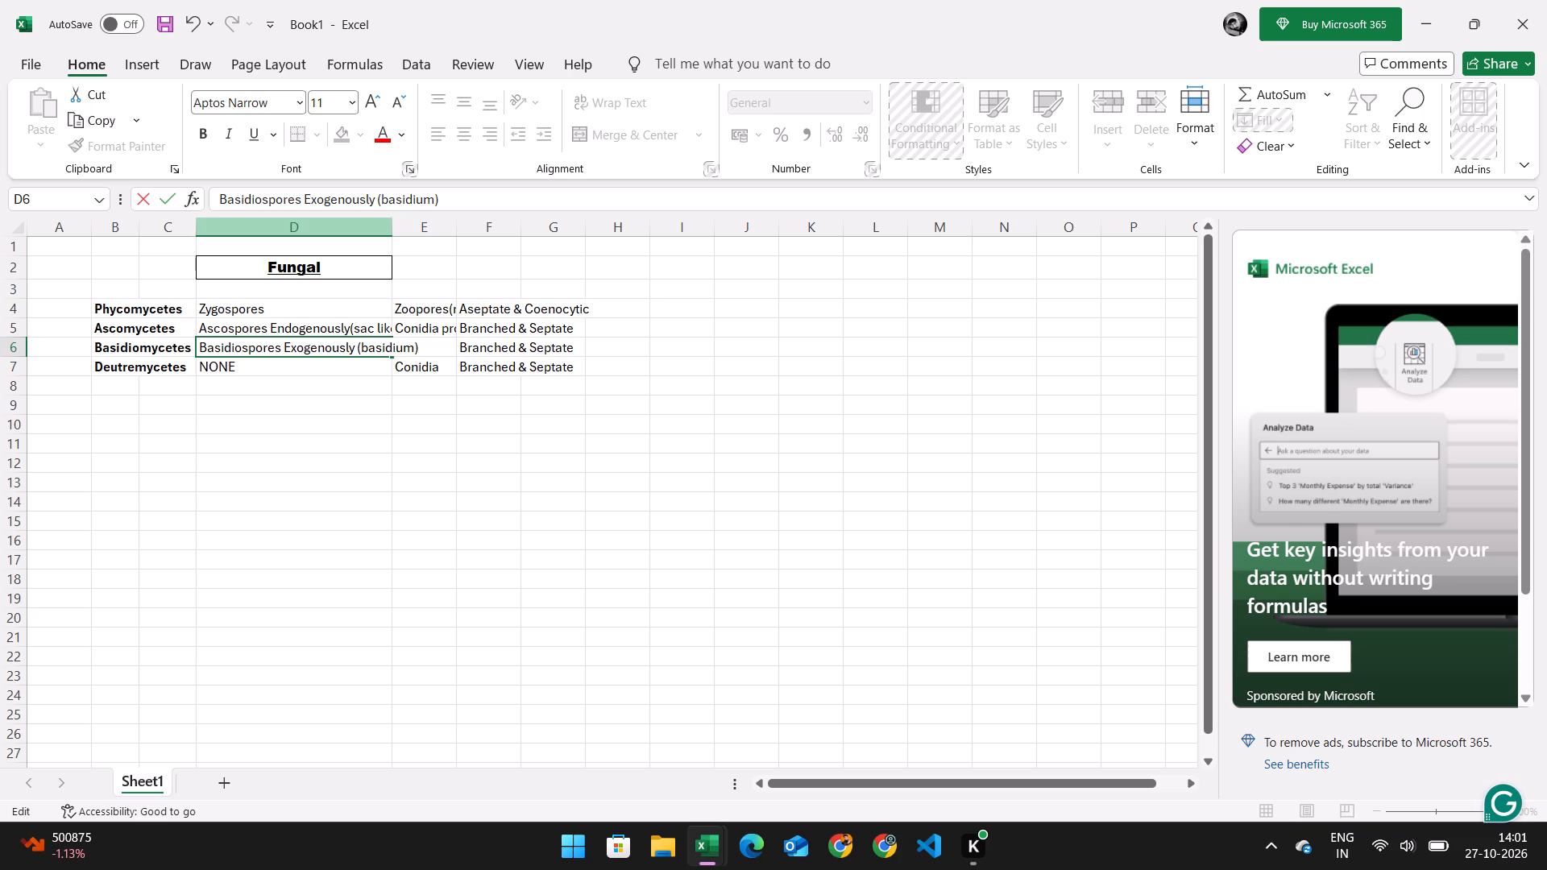
Widen column D so that "Ascospores Endogenously(sac like asci)" just fits in full.
{"action": "left_click_drag", "start_coordinate": [491, 278], "coordinate": [397, 225]}
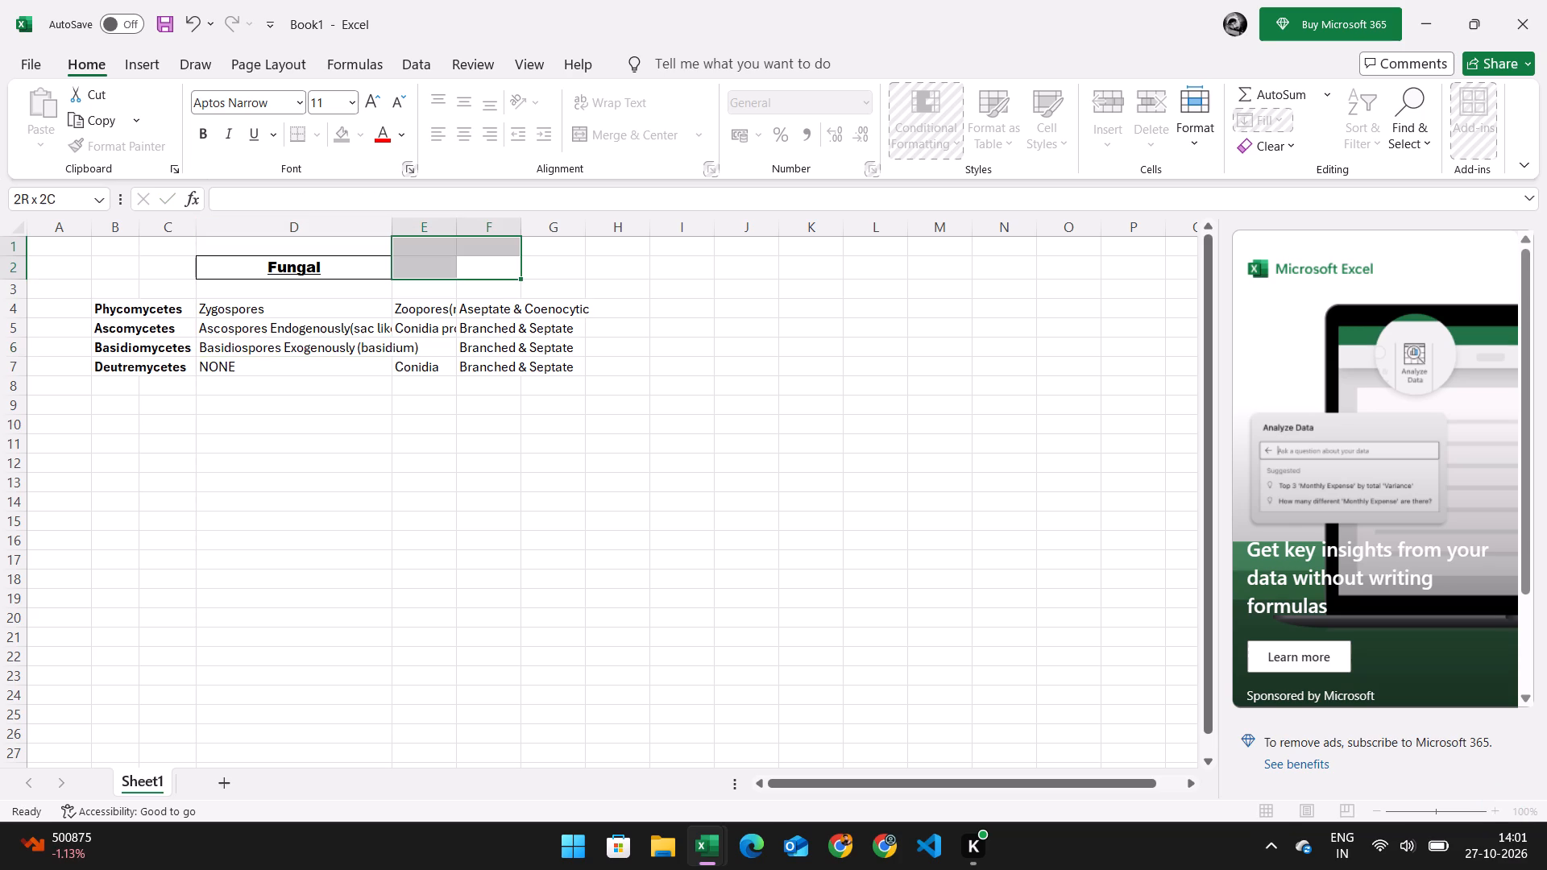
{"action": "left_click_drag", "start_coordinate": [397, 225], "coordinate": [450, 262]}
{"action": "left_click", "coordinate": [450, 262]}
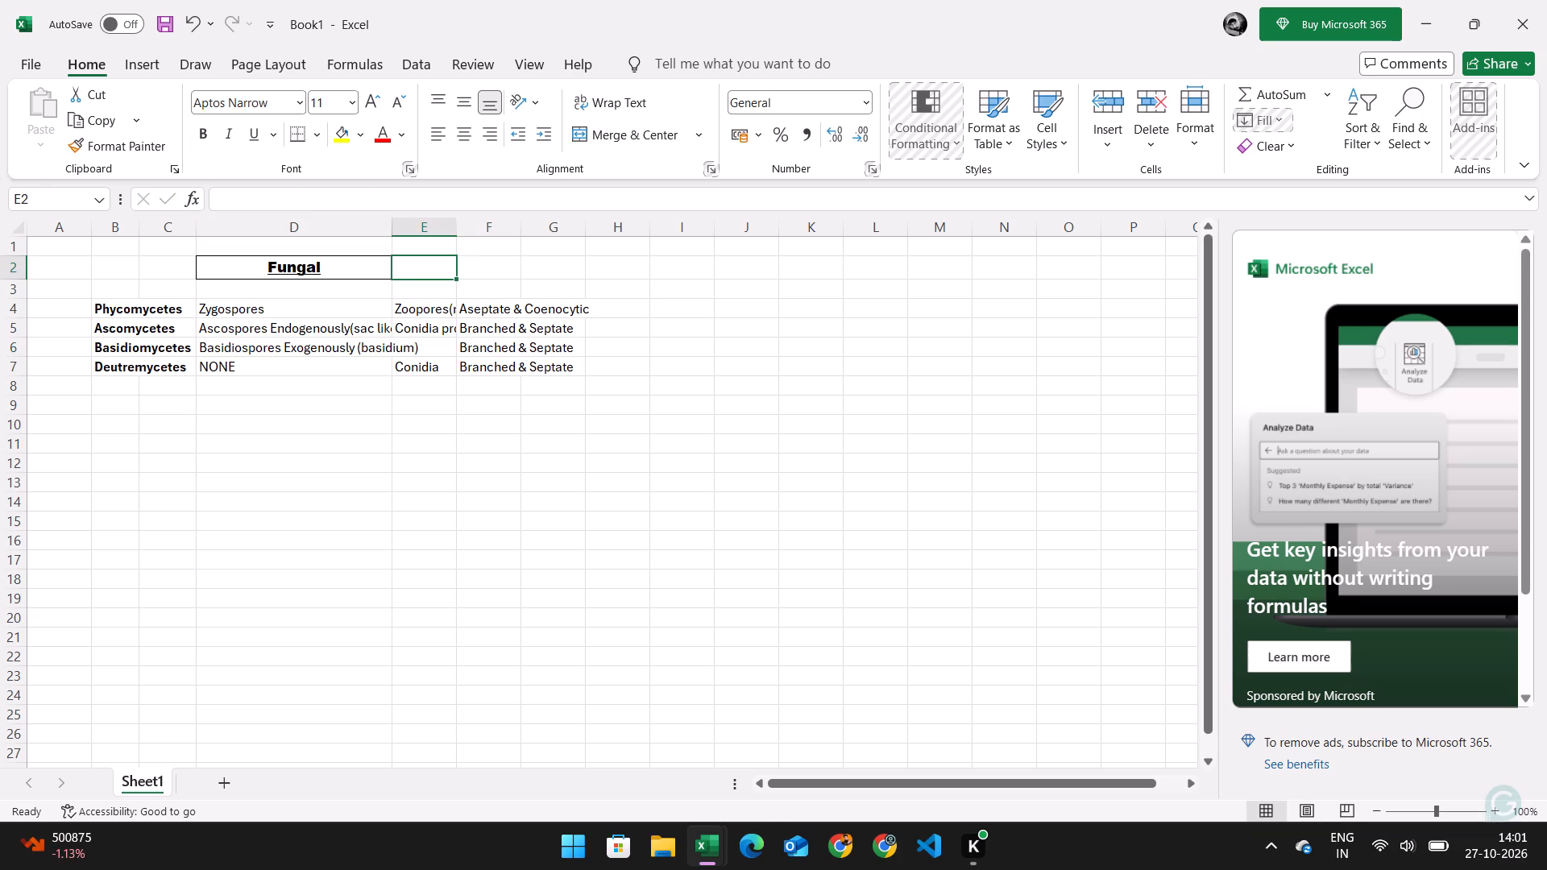
{"action": "left_click_drag", "start_coordinate": [391, 224], "coordinate": [417, 224]}
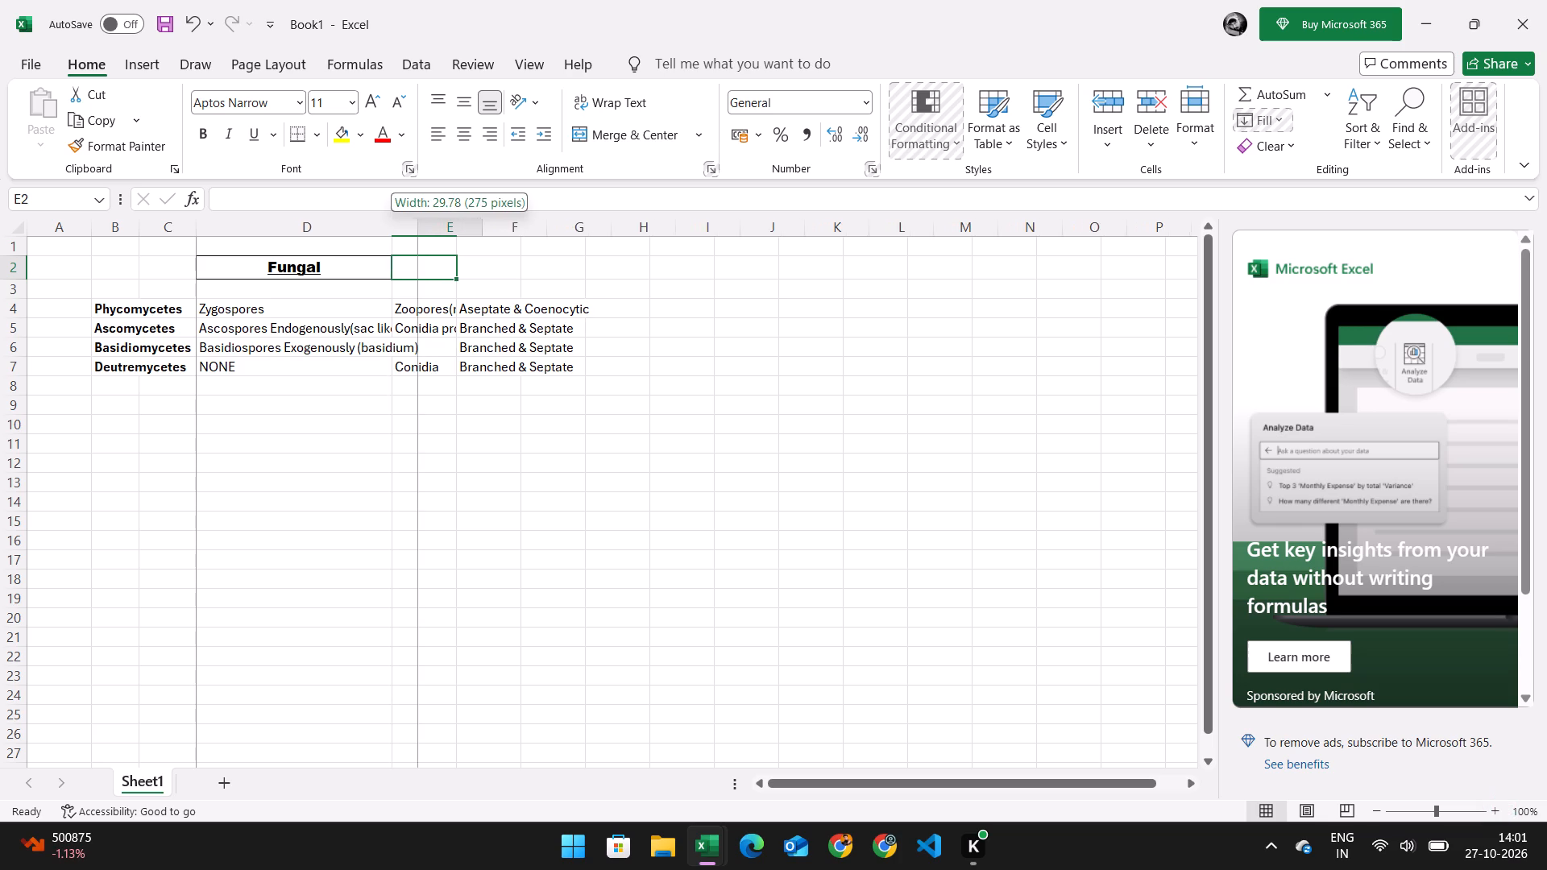
{"action": "left_click_drag", "start_coordinate": [417, 224], "coordinate": [433, 232]}
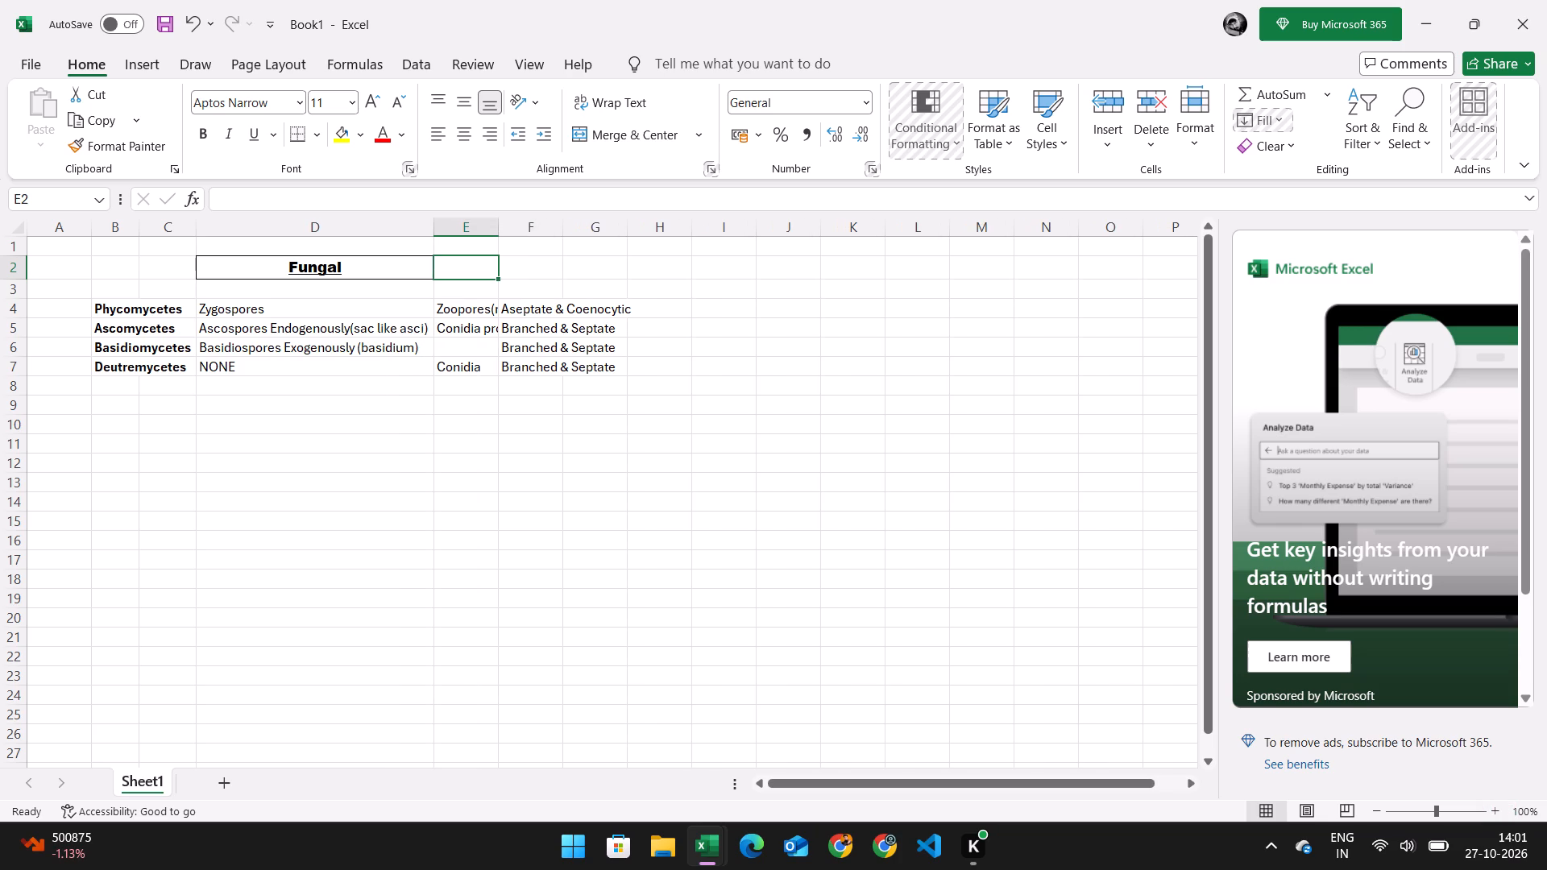
{"action": "left_click", "coordinate": [433, 232]}
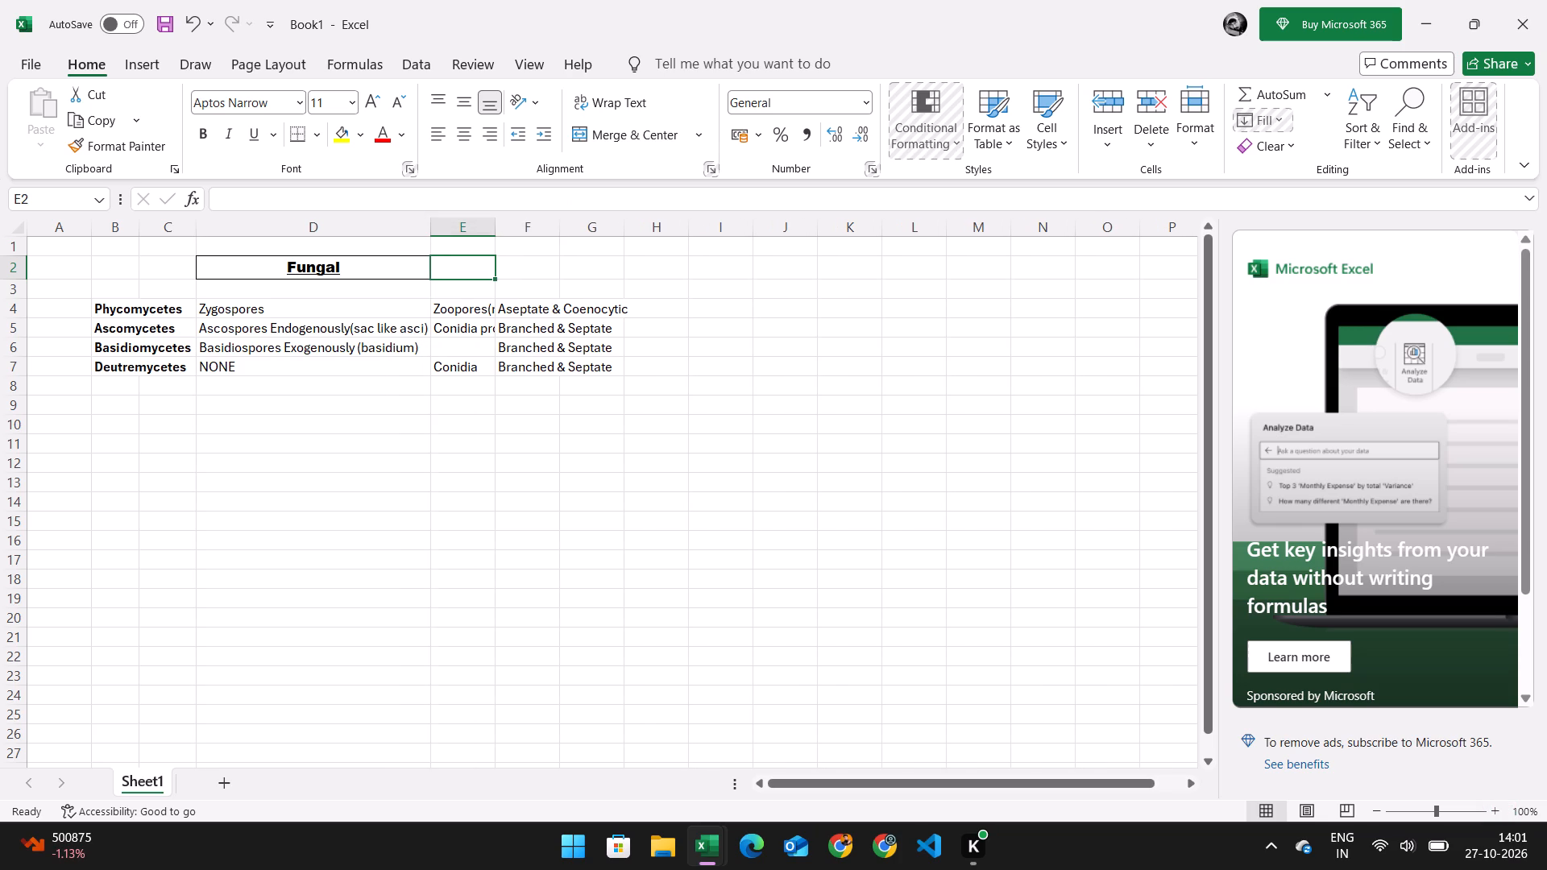
Center the entries "NONE" in cell D7 and "Zygospores" in cell D4 horizontally.
{"action": "left_click", "coordinate": [268, 368]}
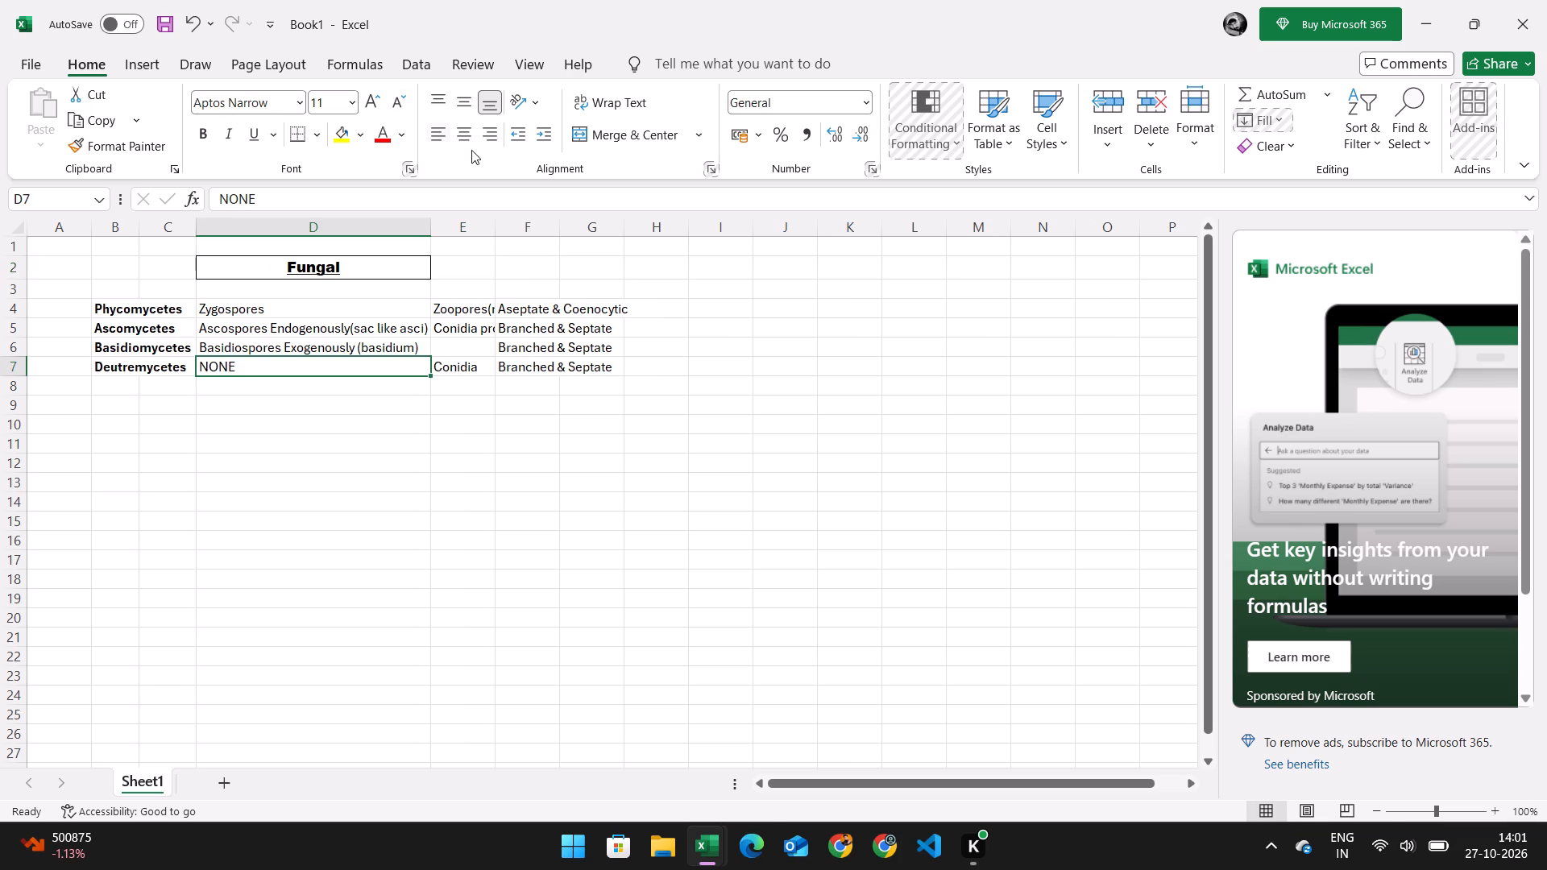
{"action": "left_click", "coordinate": [460, 131]}
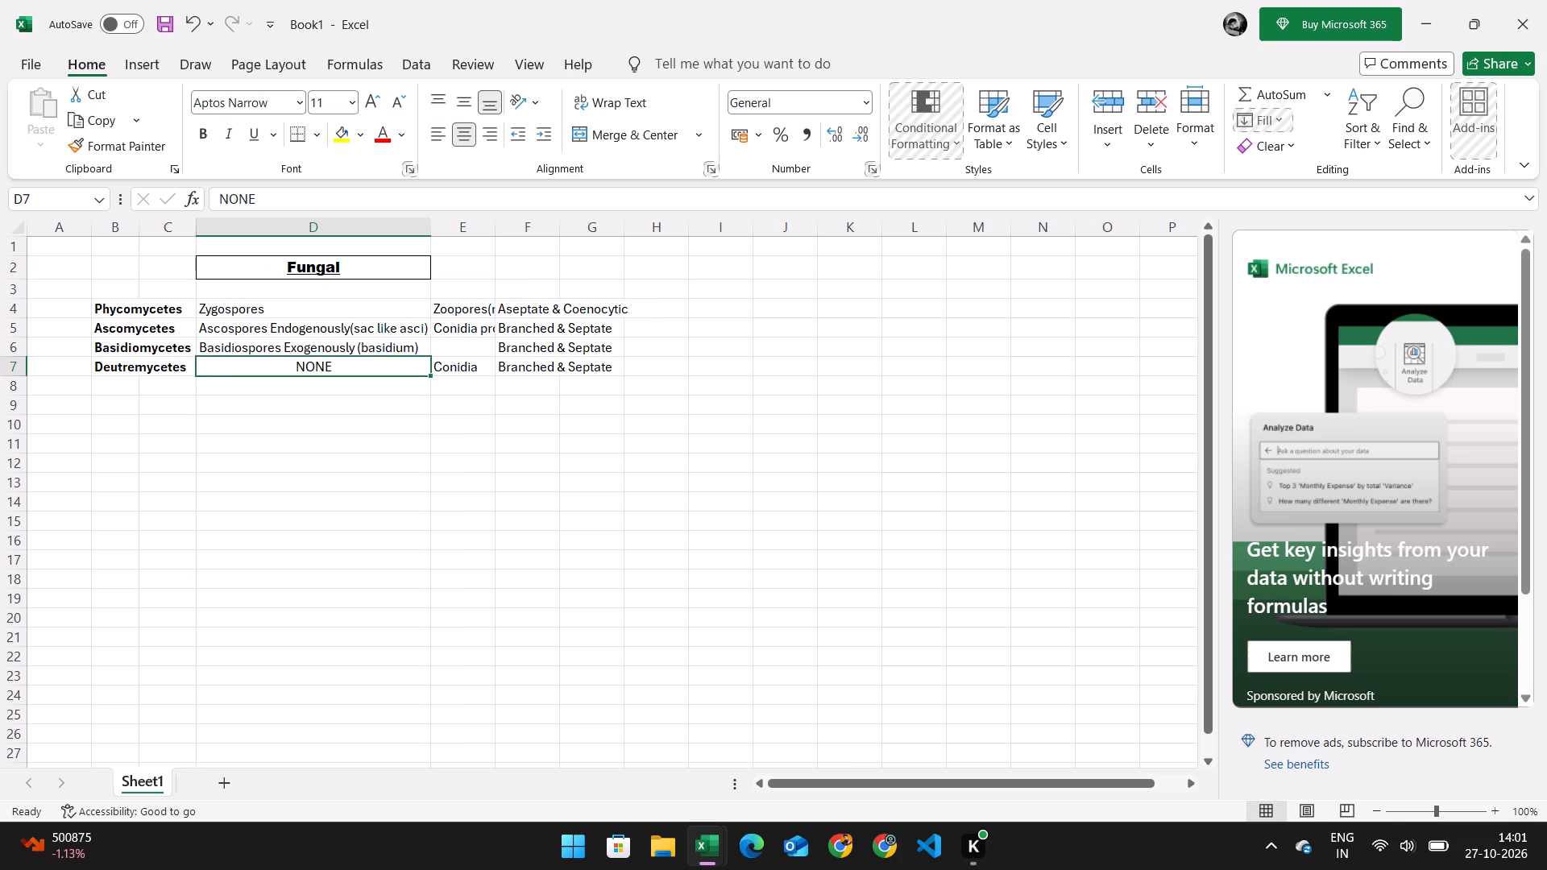
{"action": "left_click", "coordinate": [355, 316]}
{"action": "left_click", "coordinate": [471, 143]}
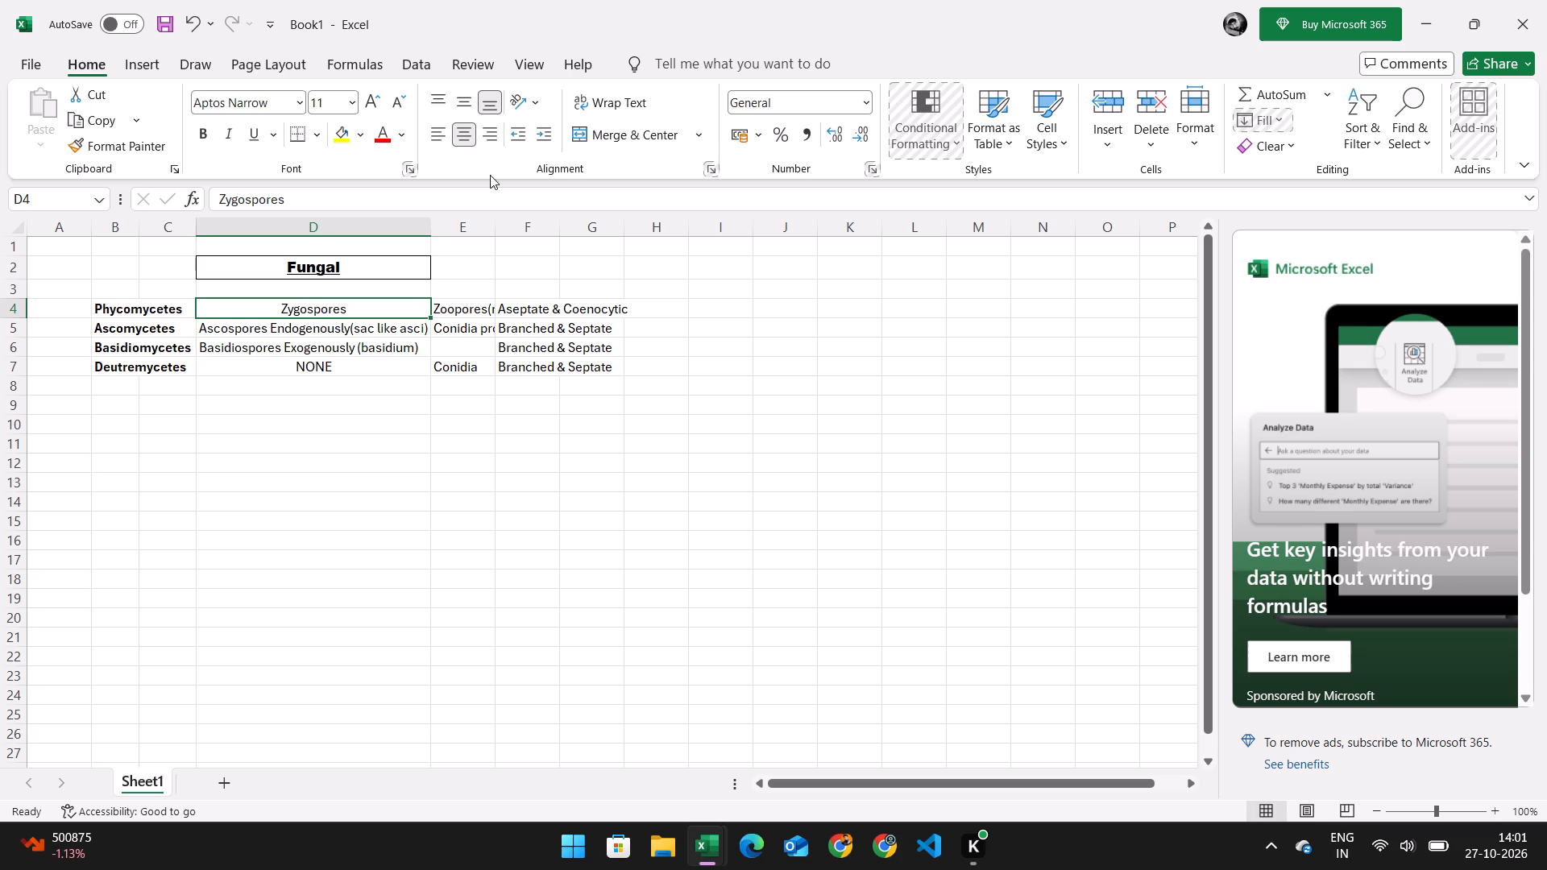
Widen column E so its entries fit in full, with ample spare room after "Zoopores(motile), Aplanospores(non-motile)".
{"action": "left_click", "coordinate": [474, 306]}
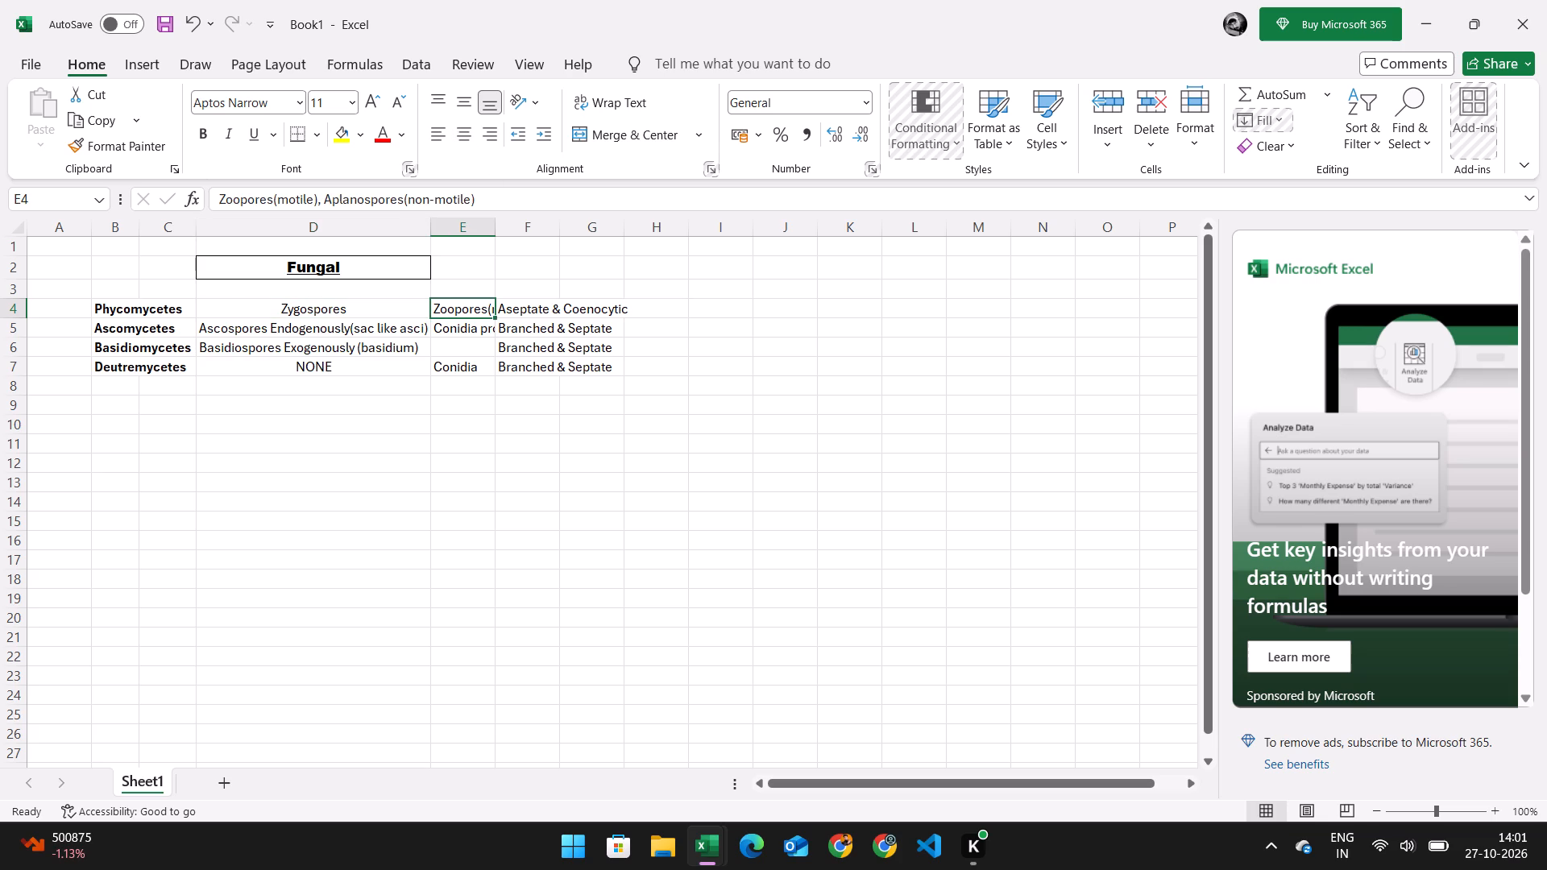
{"action": "left_click_drag", "start_coordinate": [494, 227], "coordinate": [566, 197]}
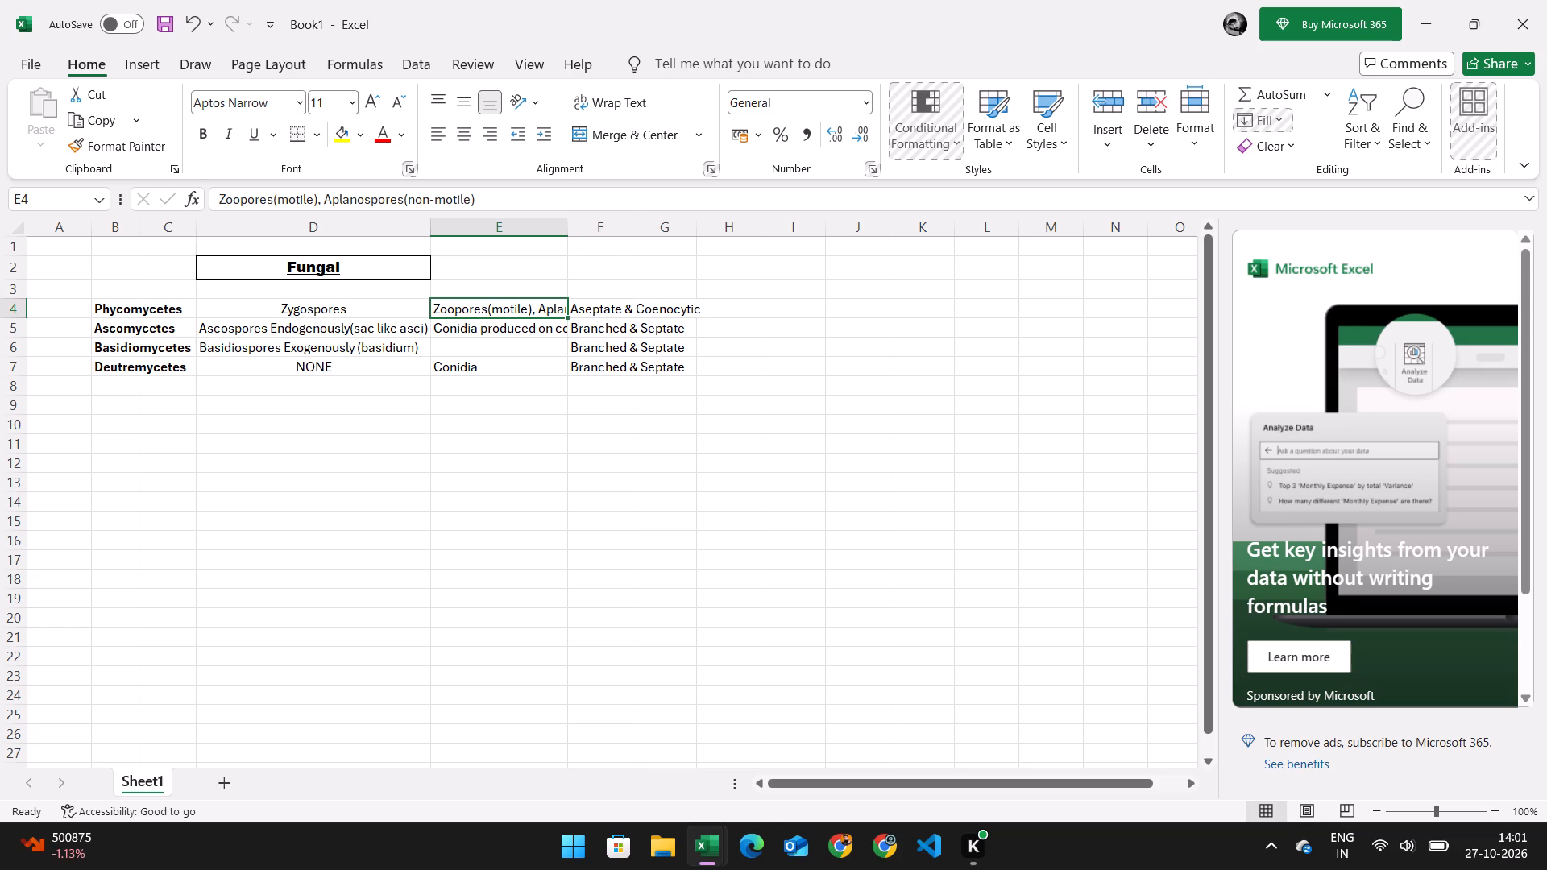
{"action": "left_click_drag", "start_coordinate": [562, 231], "coordinate": [597, 227]}
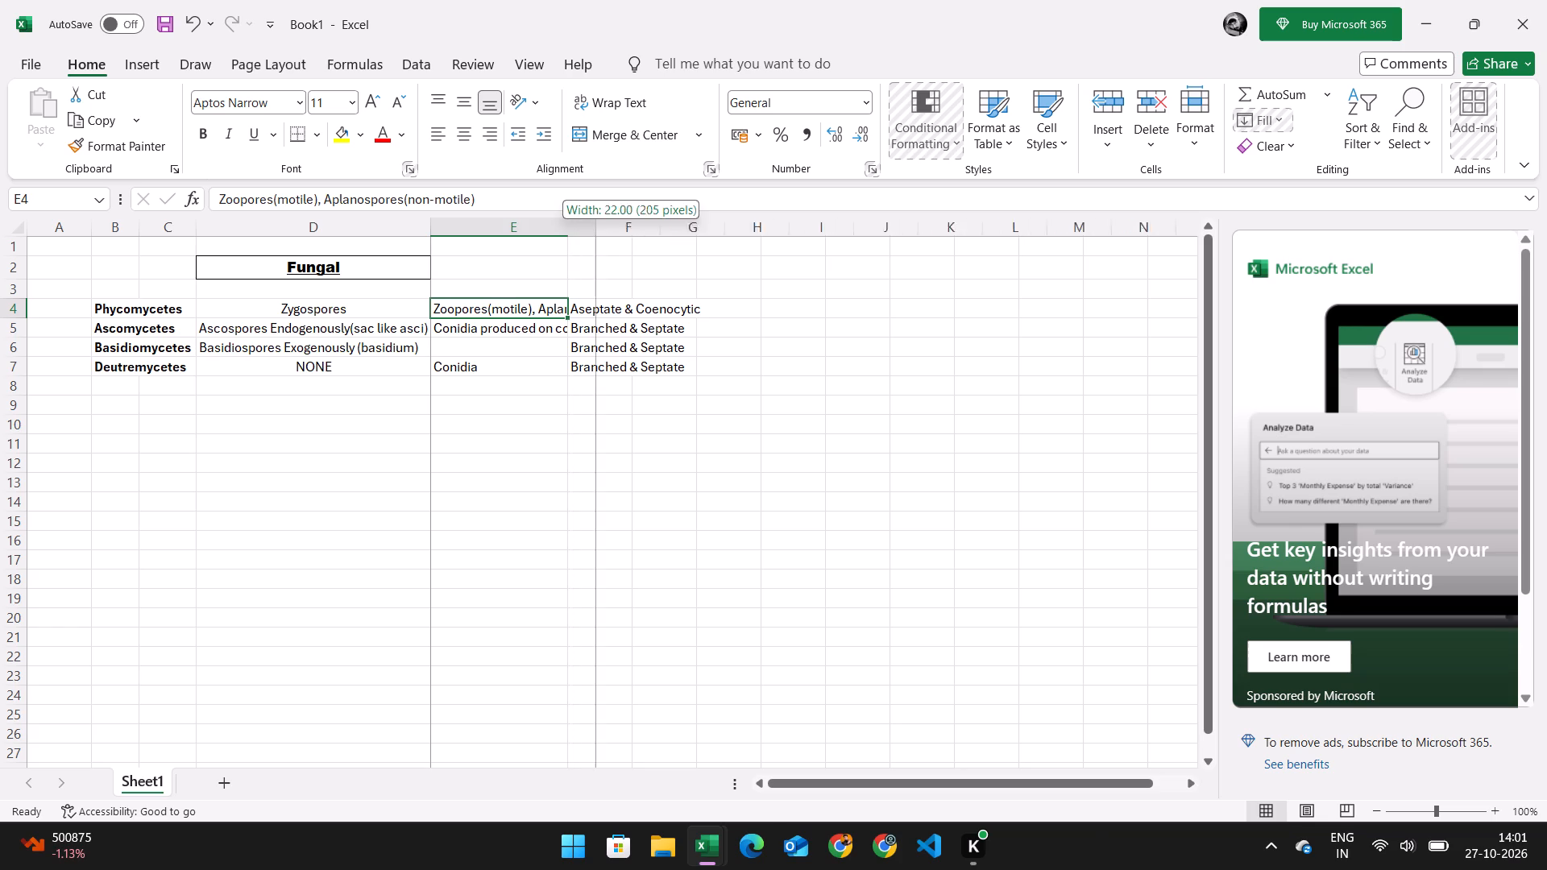
{"action": "left_click_drag", "start_coordinate": [597, 227], "coordinate": [610, 223]}
{"action": "left_click_drag", "start_coordinate": [610, 223], "coordinate": [678, 220]}
{"action": "left_click_drag", "start_coordinate": [678, 220], "coordinate": [778, 196]}
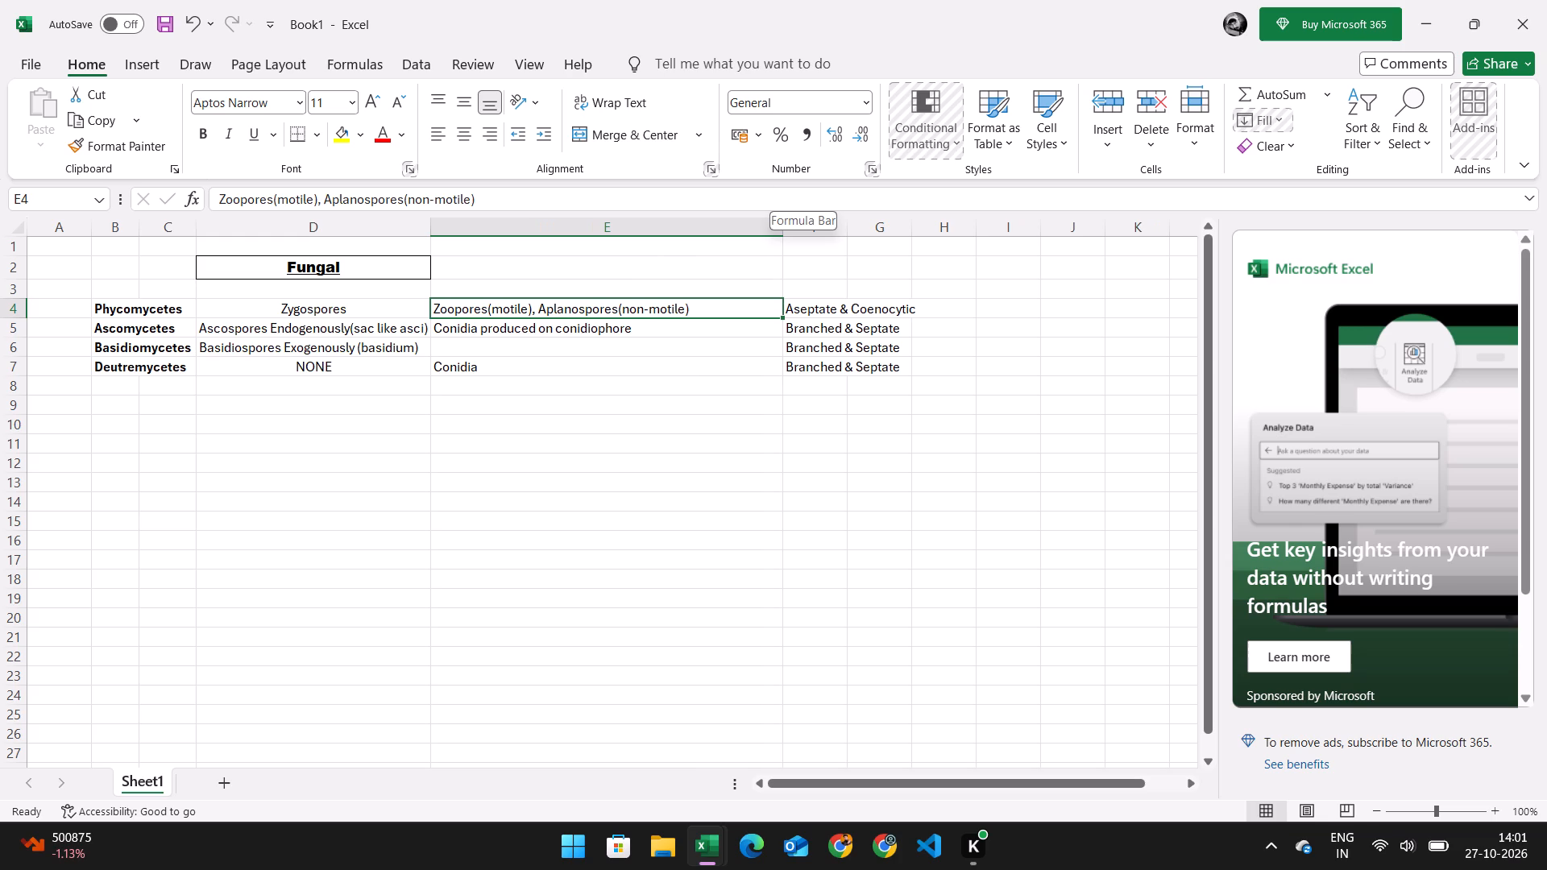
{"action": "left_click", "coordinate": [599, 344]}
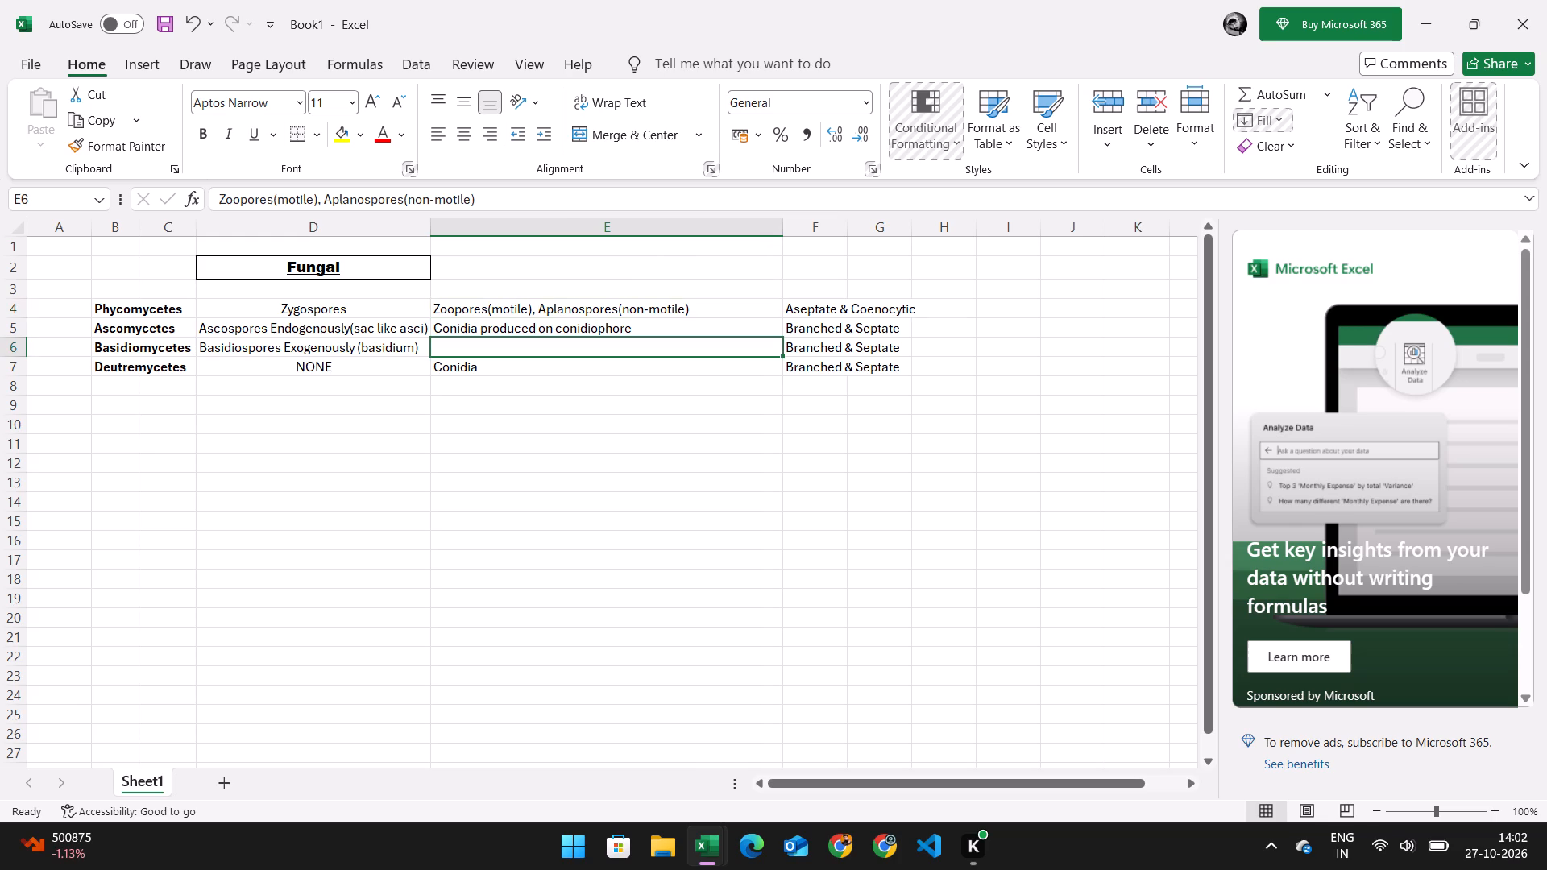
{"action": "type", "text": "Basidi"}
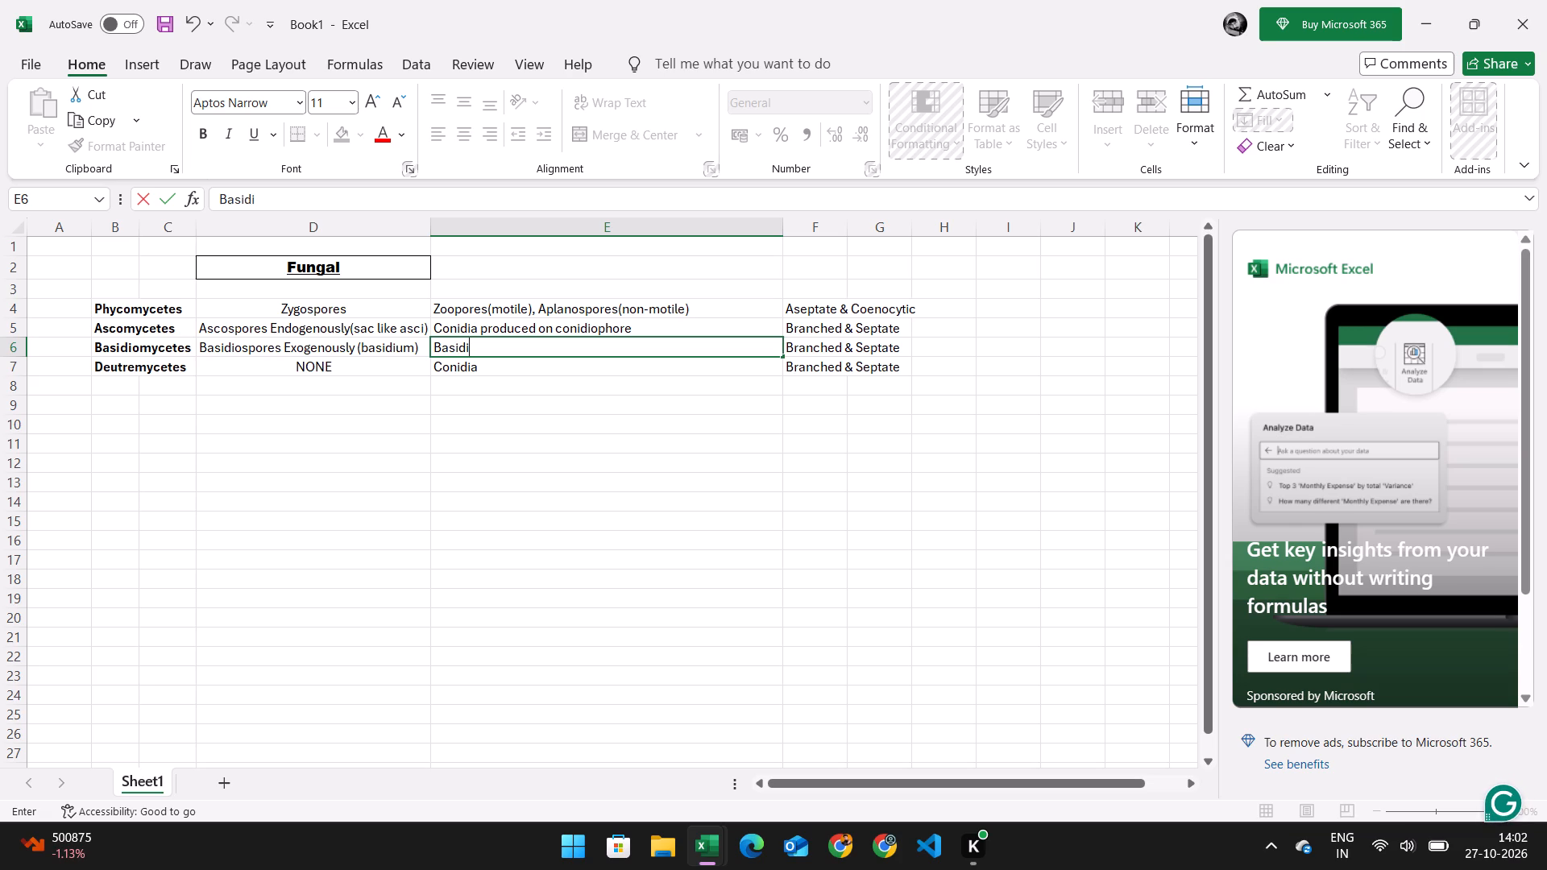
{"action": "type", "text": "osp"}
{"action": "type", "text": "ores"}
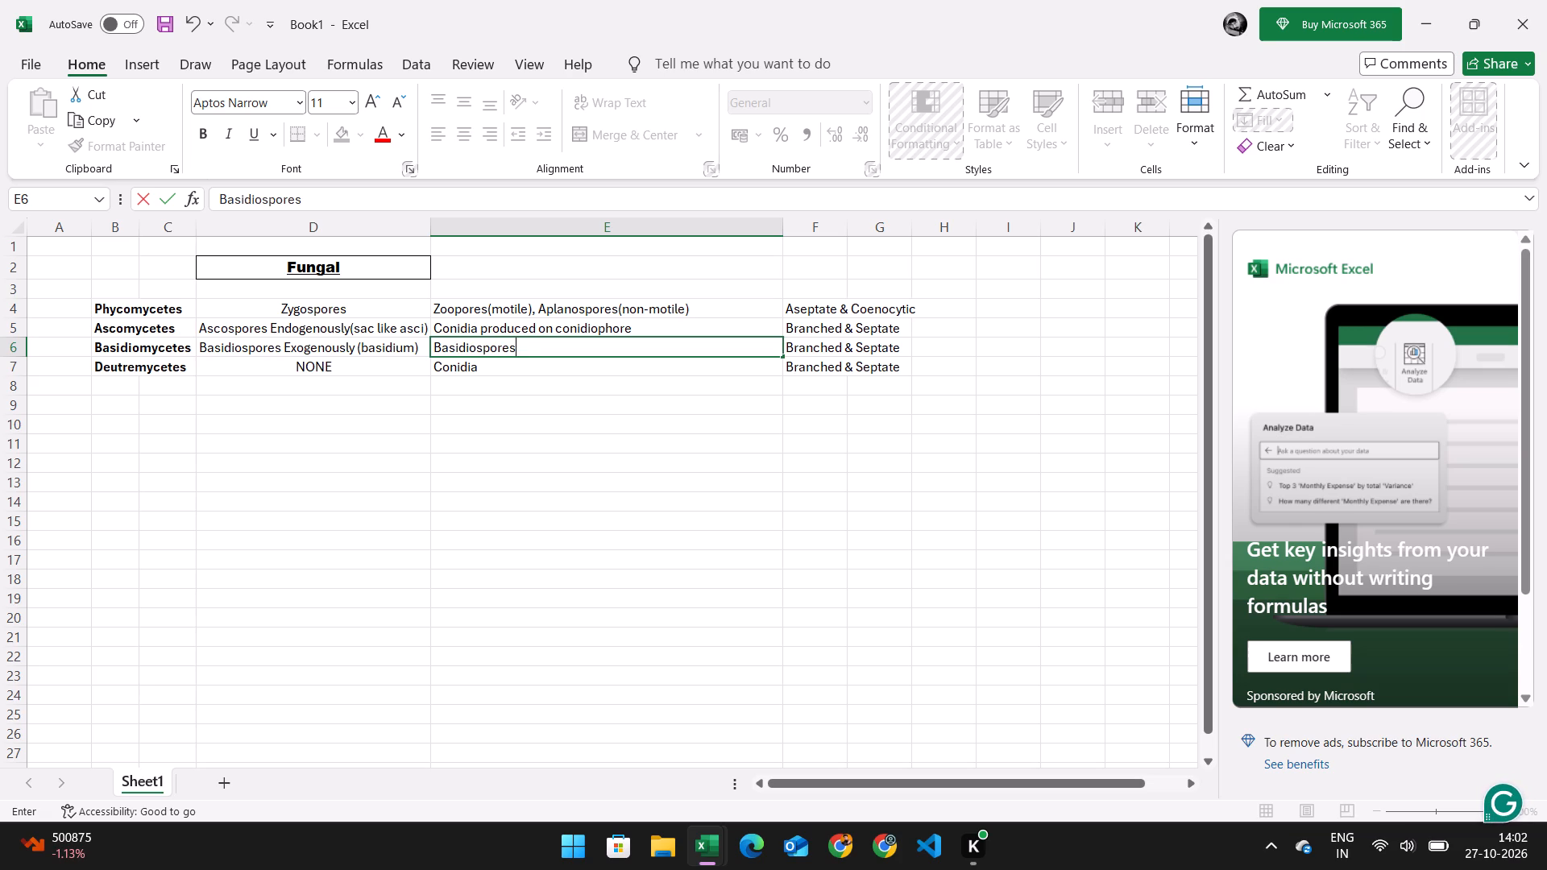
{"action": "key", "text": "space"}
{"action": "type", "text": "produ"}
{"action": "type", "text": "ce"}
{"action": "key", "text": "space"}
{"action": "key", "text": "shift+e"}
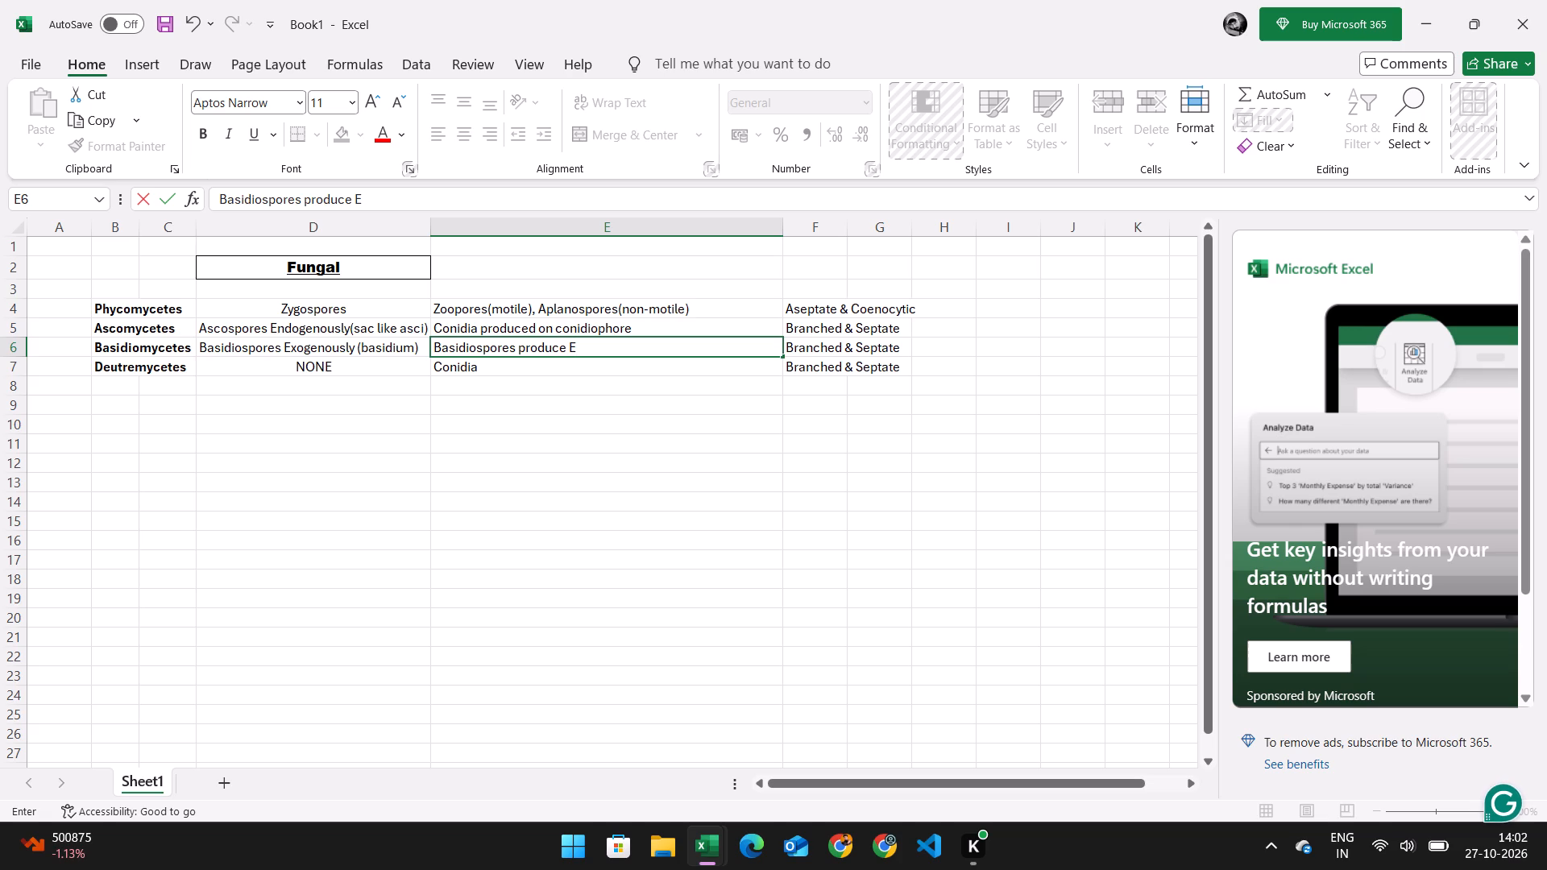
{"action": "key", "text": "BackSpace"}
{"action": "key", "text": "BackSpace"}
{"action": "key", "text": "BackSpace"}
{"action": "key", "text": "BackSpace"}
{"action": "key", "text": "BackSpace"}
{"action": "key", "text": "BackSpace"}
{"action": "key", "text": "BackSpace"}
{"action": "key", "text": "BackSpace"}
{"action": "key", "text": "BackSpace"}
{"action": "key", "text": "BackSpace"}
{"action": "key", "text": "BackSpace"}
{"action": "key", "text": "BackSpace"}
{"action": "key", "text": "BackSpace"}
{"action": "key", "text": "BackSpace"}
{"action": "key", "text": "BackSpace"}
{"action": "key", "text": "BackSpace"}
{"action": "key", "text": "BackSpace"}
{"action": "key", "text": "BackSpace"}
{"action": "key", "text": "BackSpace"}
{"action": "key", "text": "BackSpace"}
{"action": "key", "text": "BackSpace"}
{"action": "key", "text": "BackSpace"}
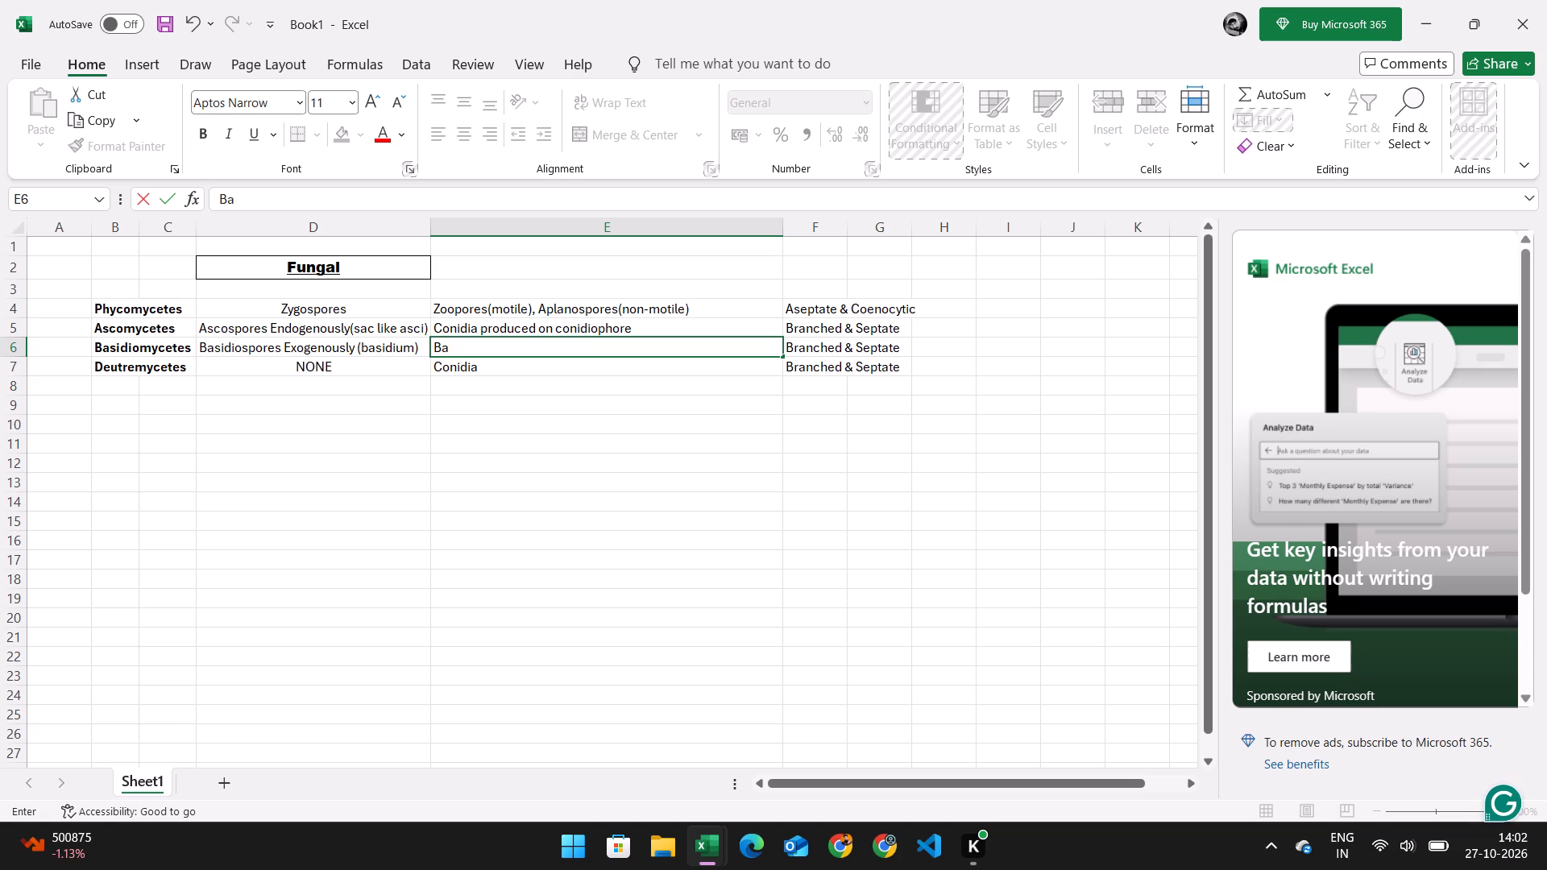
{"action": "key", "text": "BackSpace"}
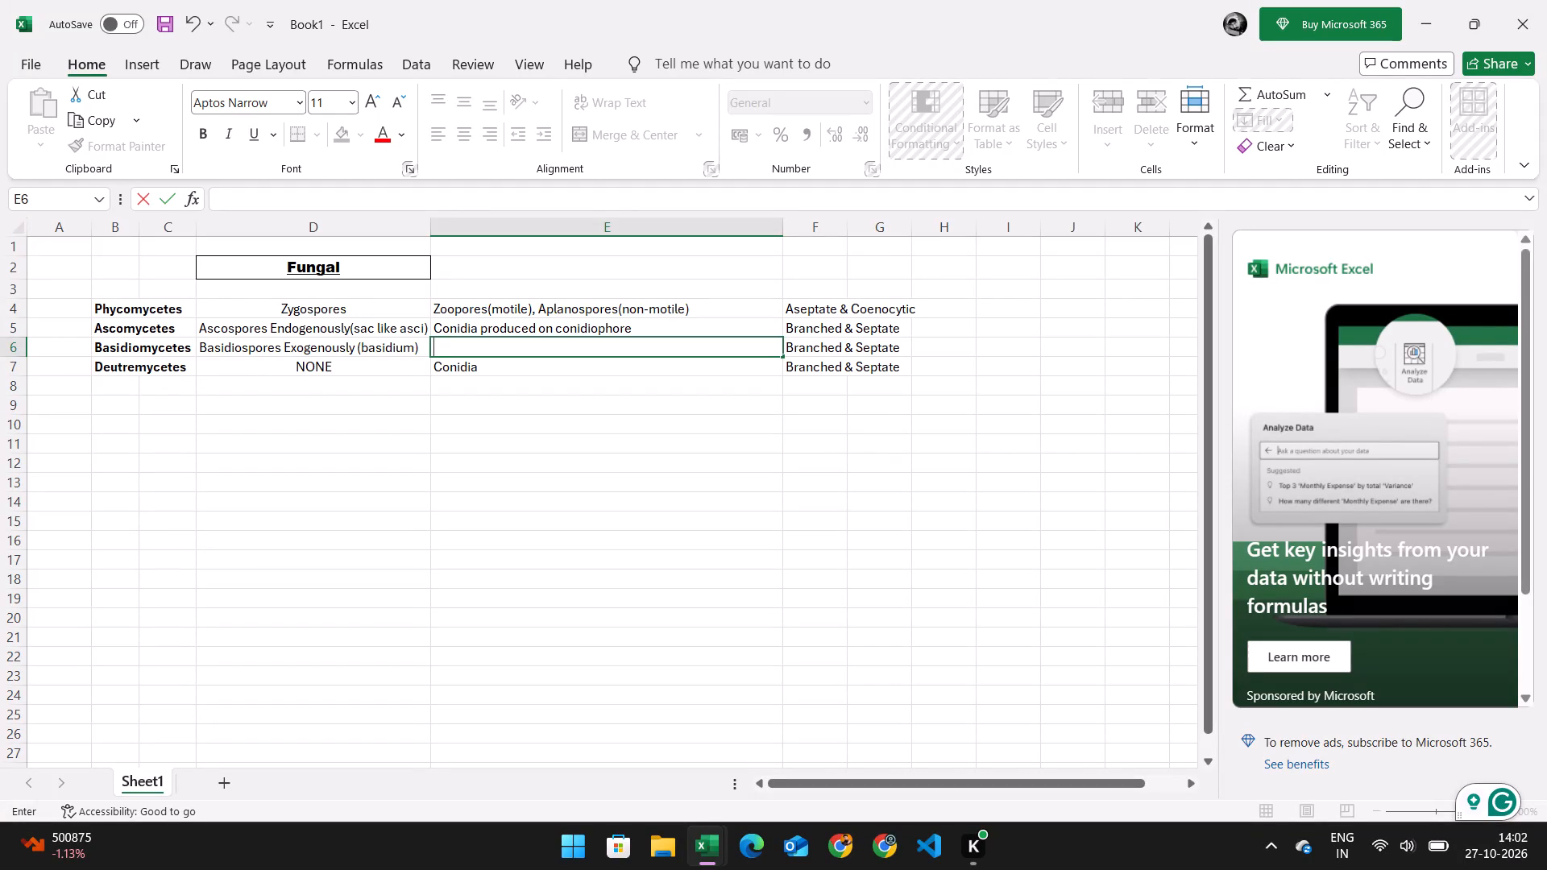
Enter "Gen Asexual spores no but repro vegitatively by fragmentation" as the Basidiomycetes asexual spore entry in cell E6.
{"action": "type", "text": "gen"}
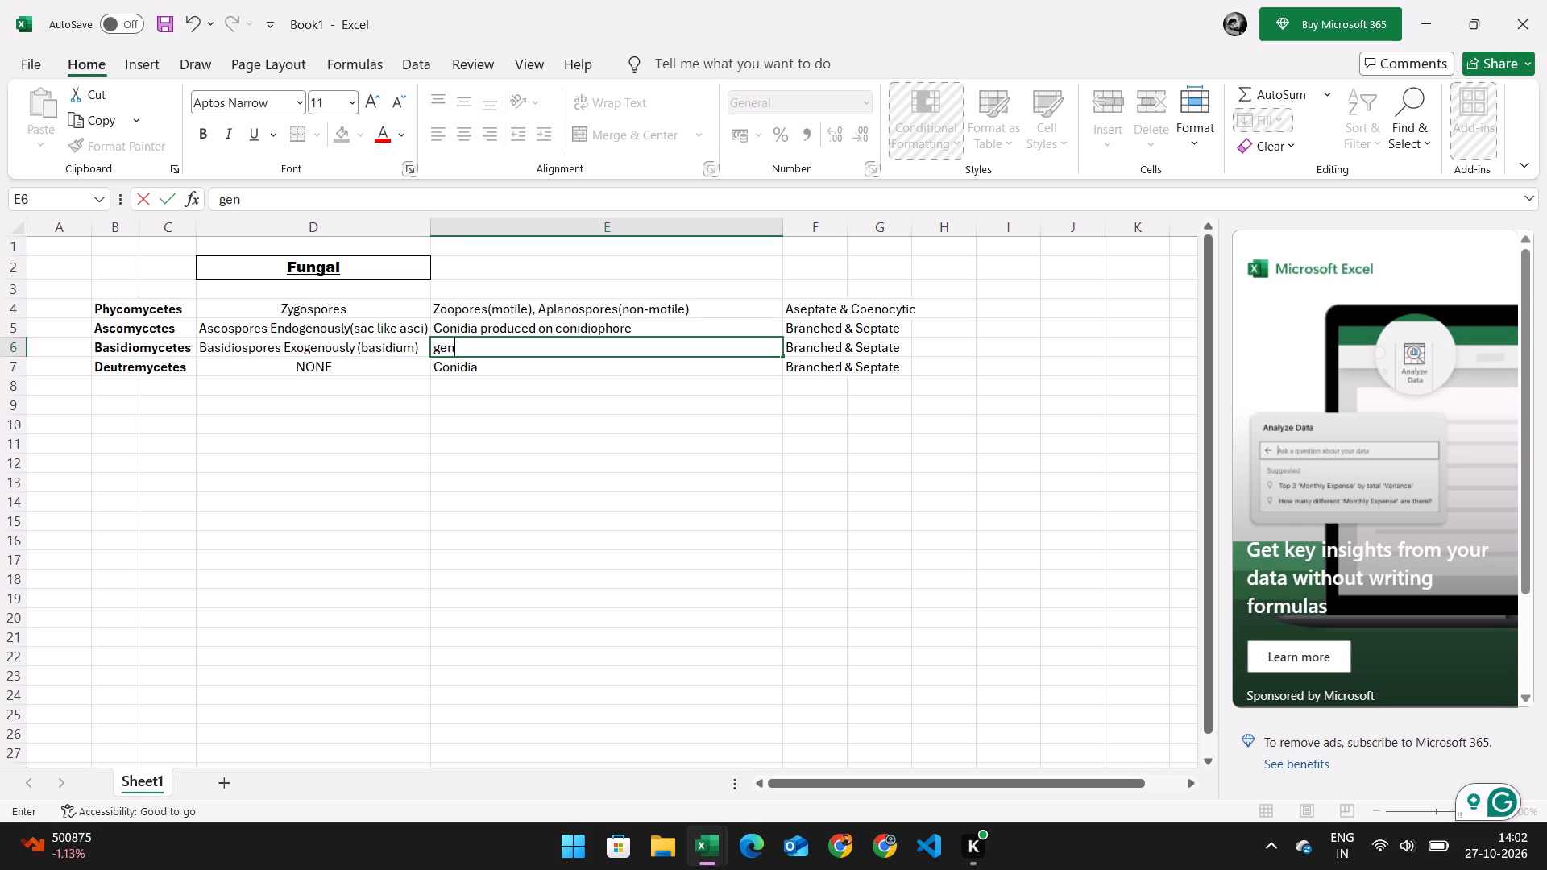
{"action": "key", "text": "BackSpace"}
{"action": "key", "text": "BackSpace"}
{"action": "key", "text": "BackSpace"}
{"action": "key", "text": "shift+g"}
{"action": "type", "text": "en"}
{"action": "key", "text": "space"}
{"action": "key", "text": "a"}
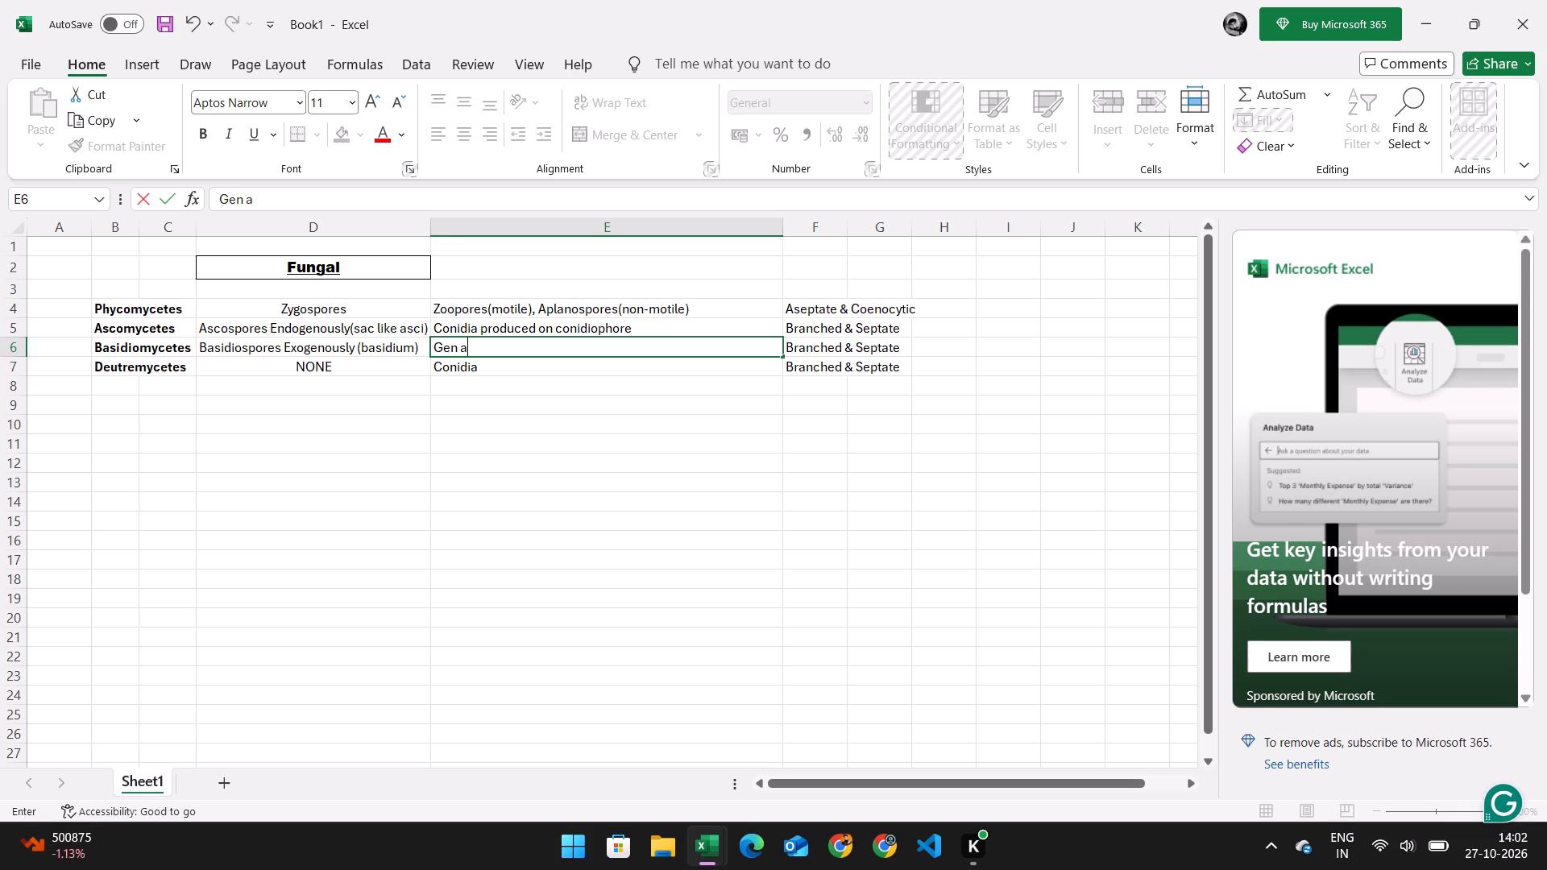
{"action": "key", "text": "BackSpace"}
{"action": "type", "text": "Asexual spores"}
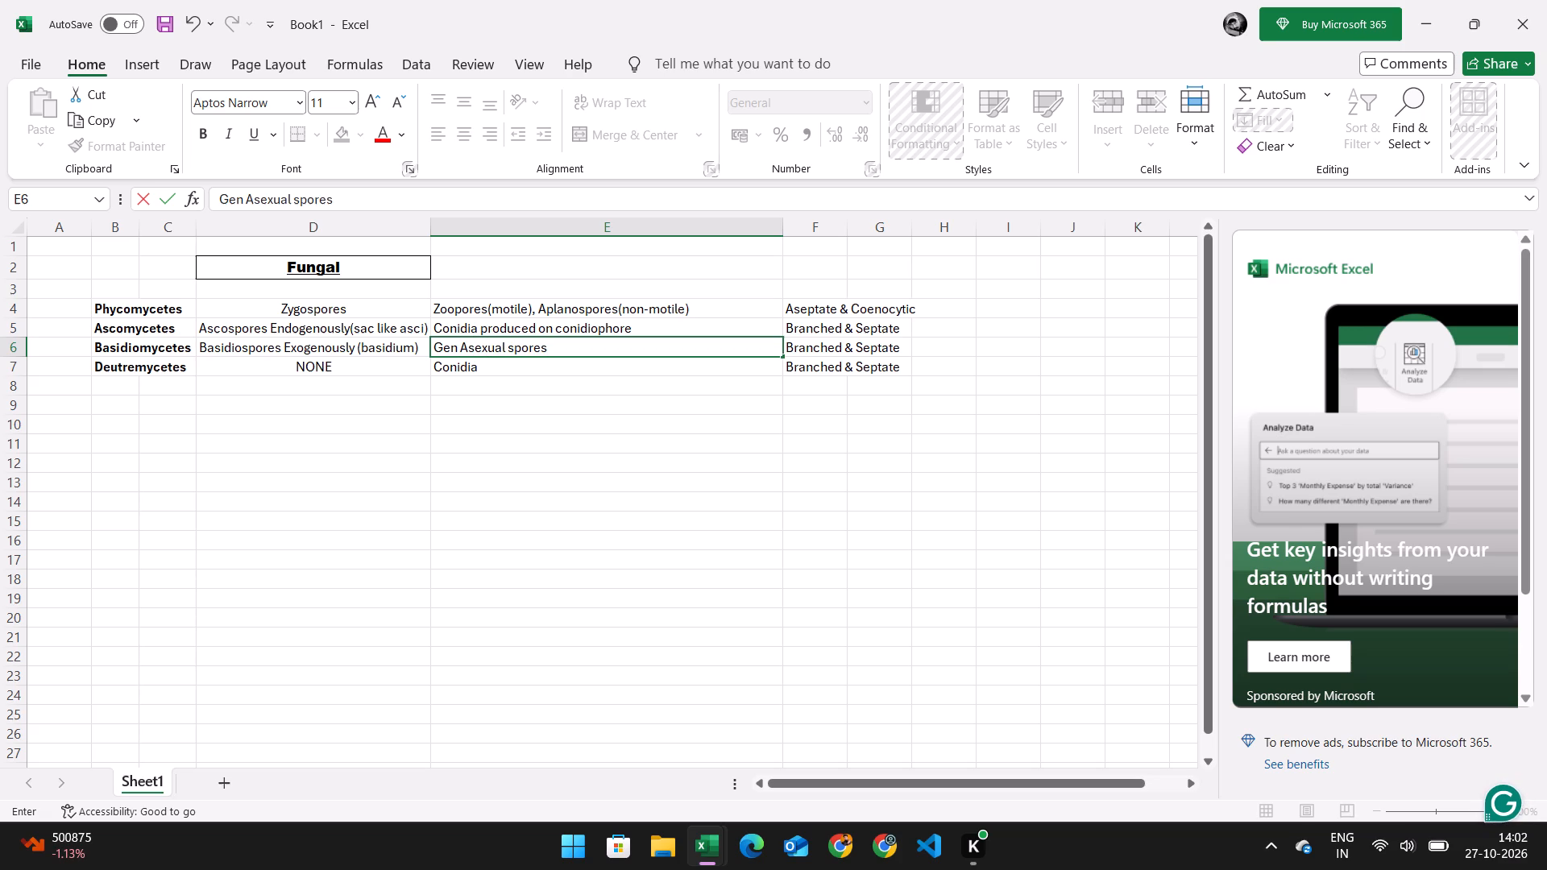
{"action": "key", "text": "space"}
{"action": "type", "text": "no"}
{"action": "key", "text": "space"}
{"action": "type", "text": "but re"}
{"action": "type", "text": "pro"}
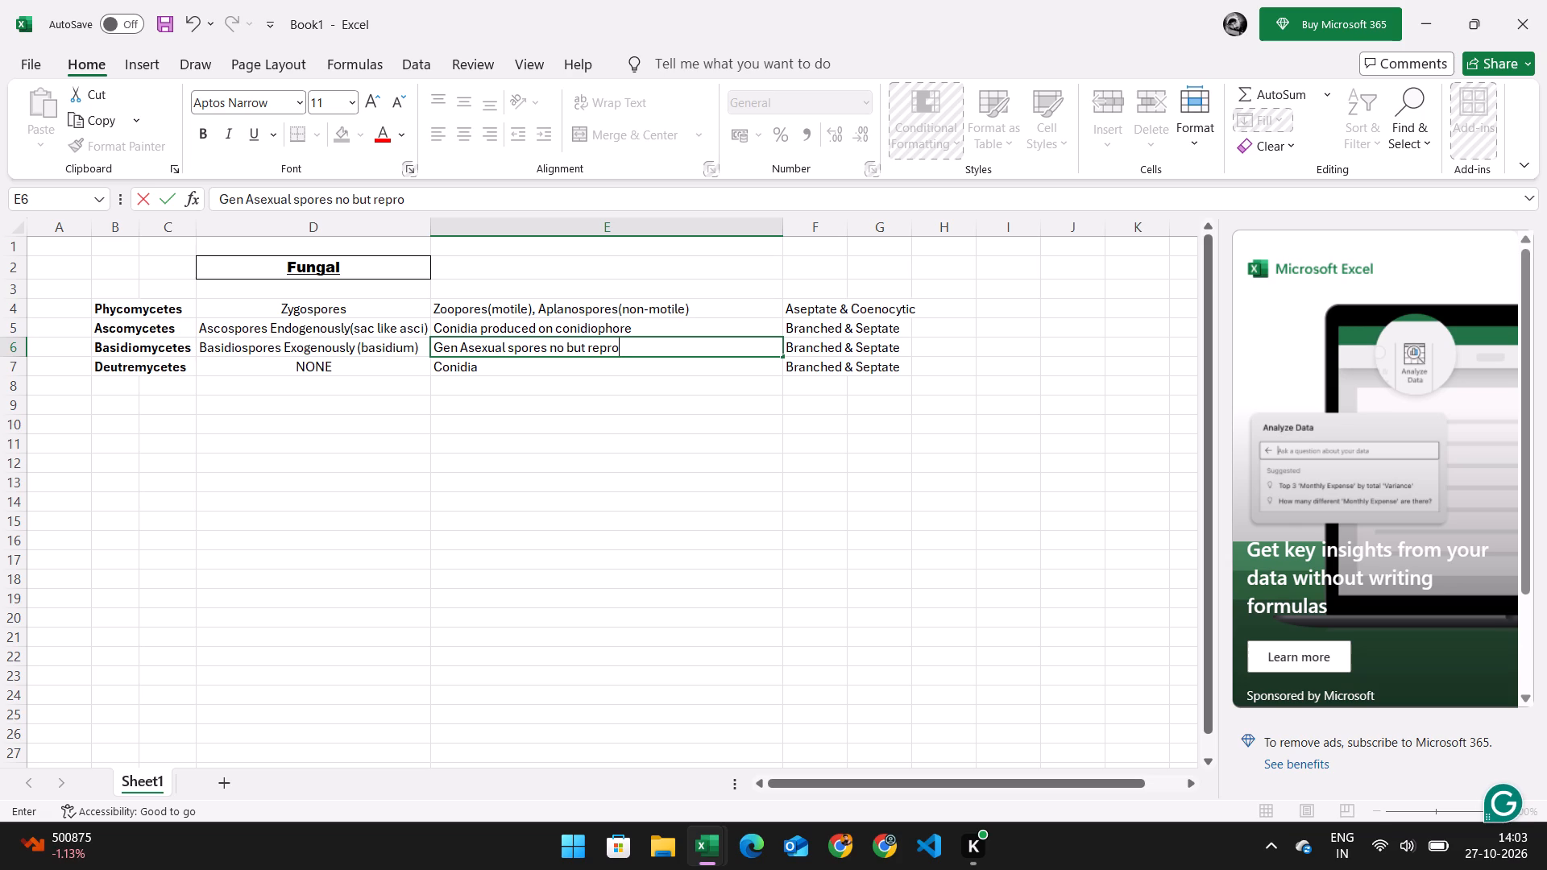
{"action": "key", "text": "space"}
{"action": "type", "text": "vegitatively"}
{"action": "key", "text": "space"}
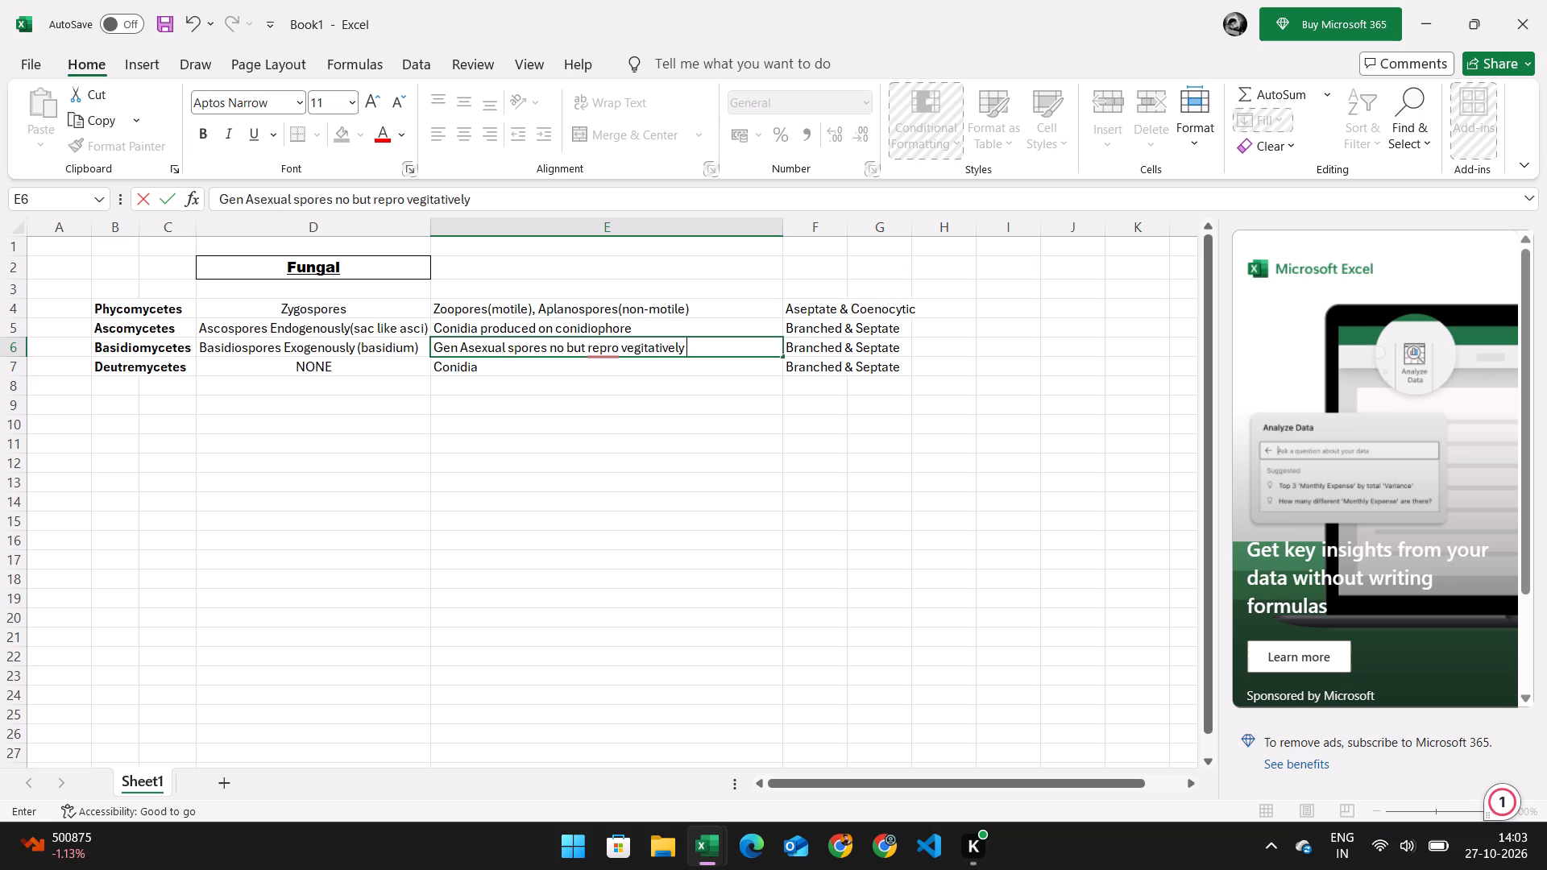
{"action": "type", "text": "by"}
{"action": "key", "text": "space"}
{"action": "type", "text": "frag"}
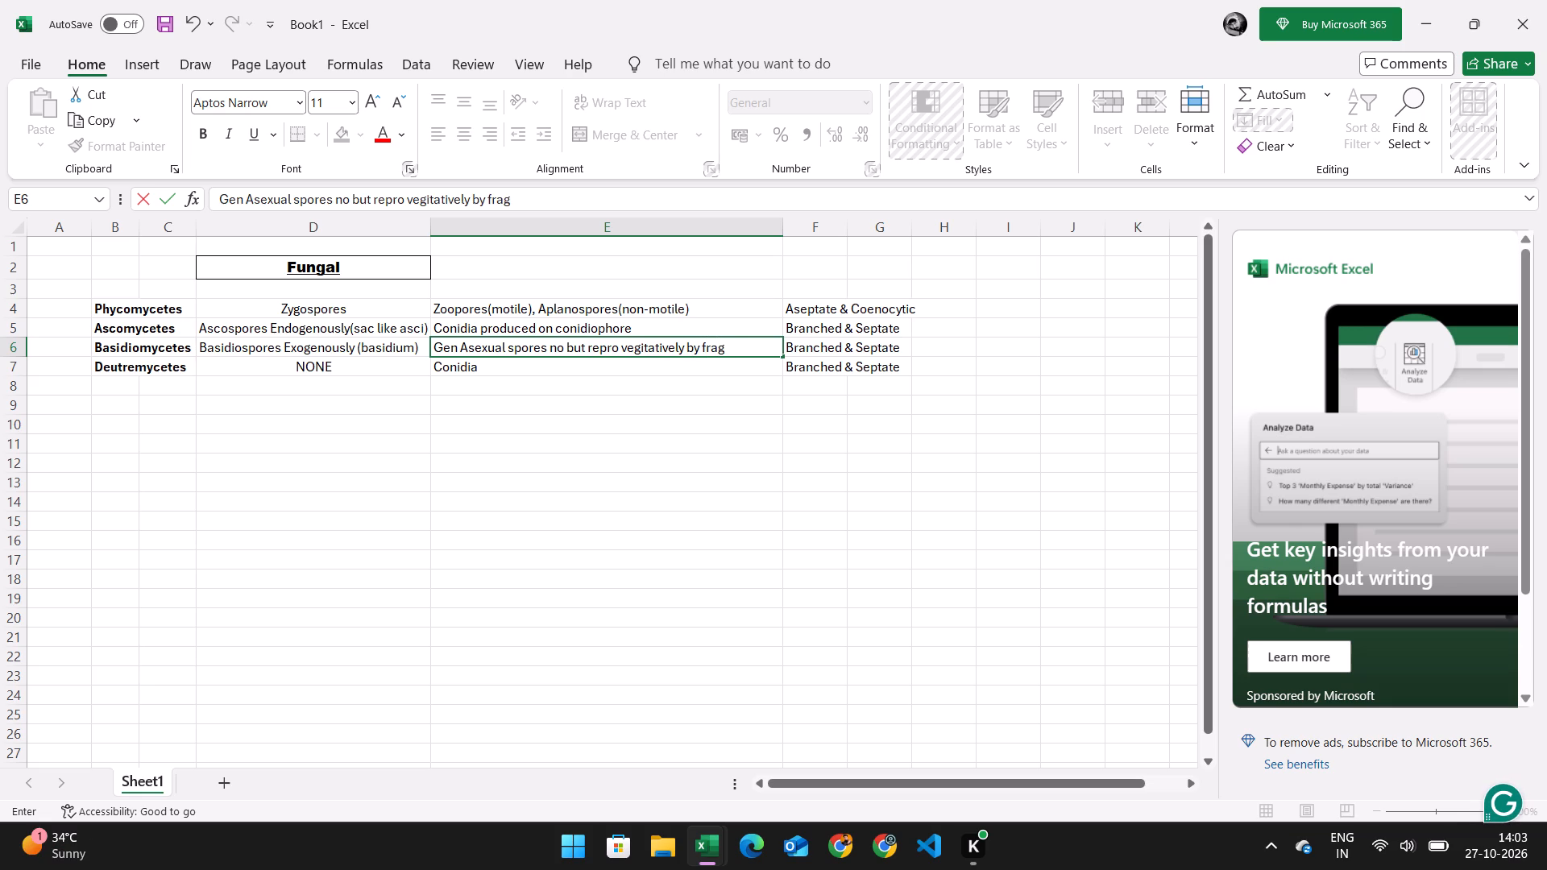
{"action": "key", "text": "m"}
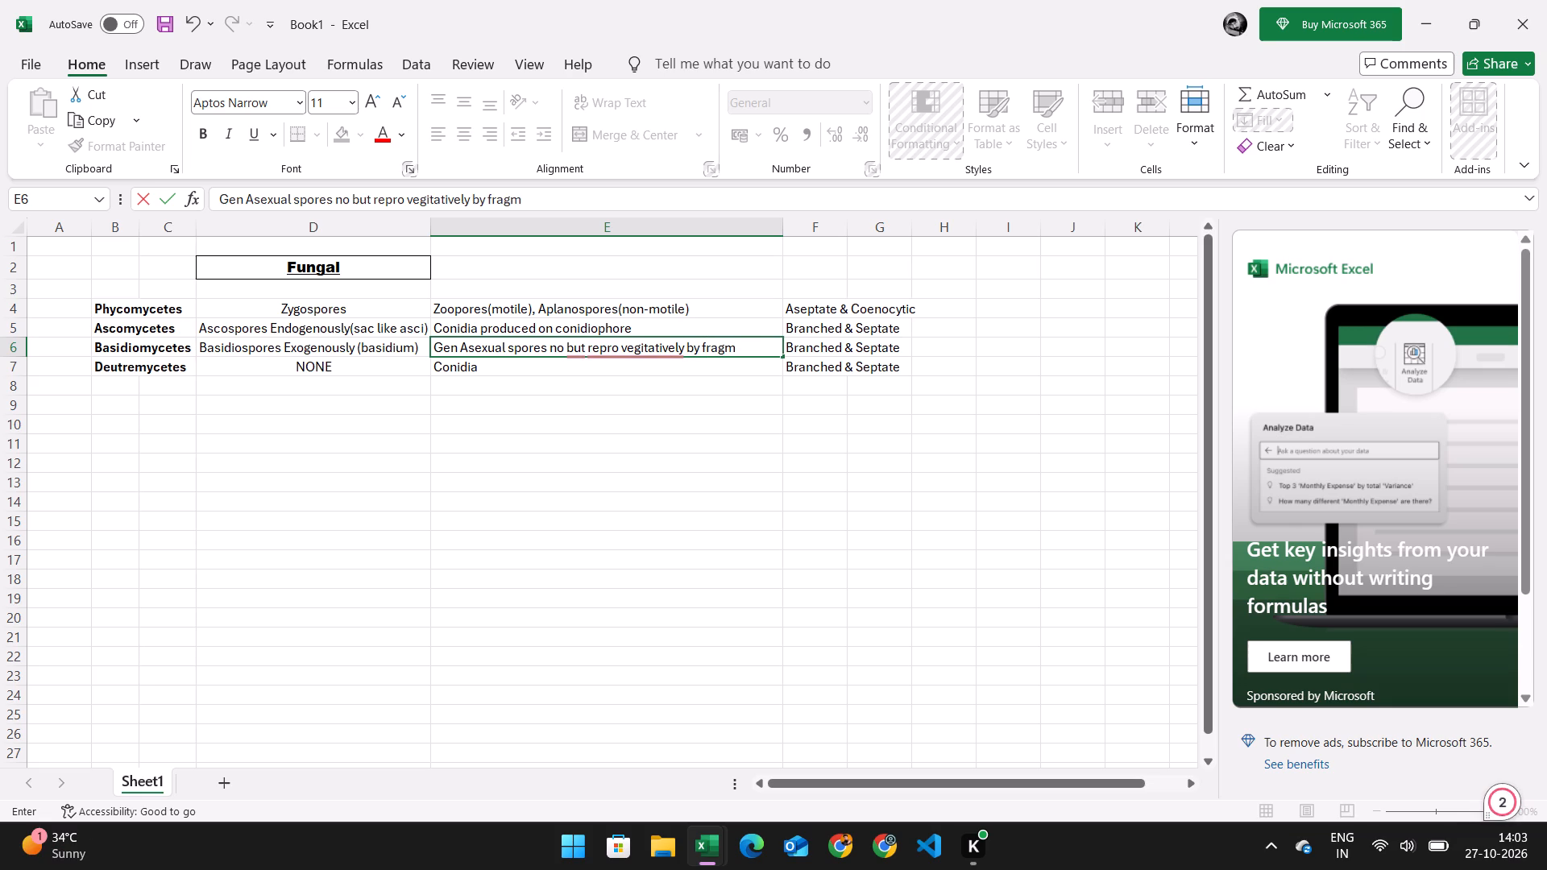
{"action": "type", "text": "entation"}
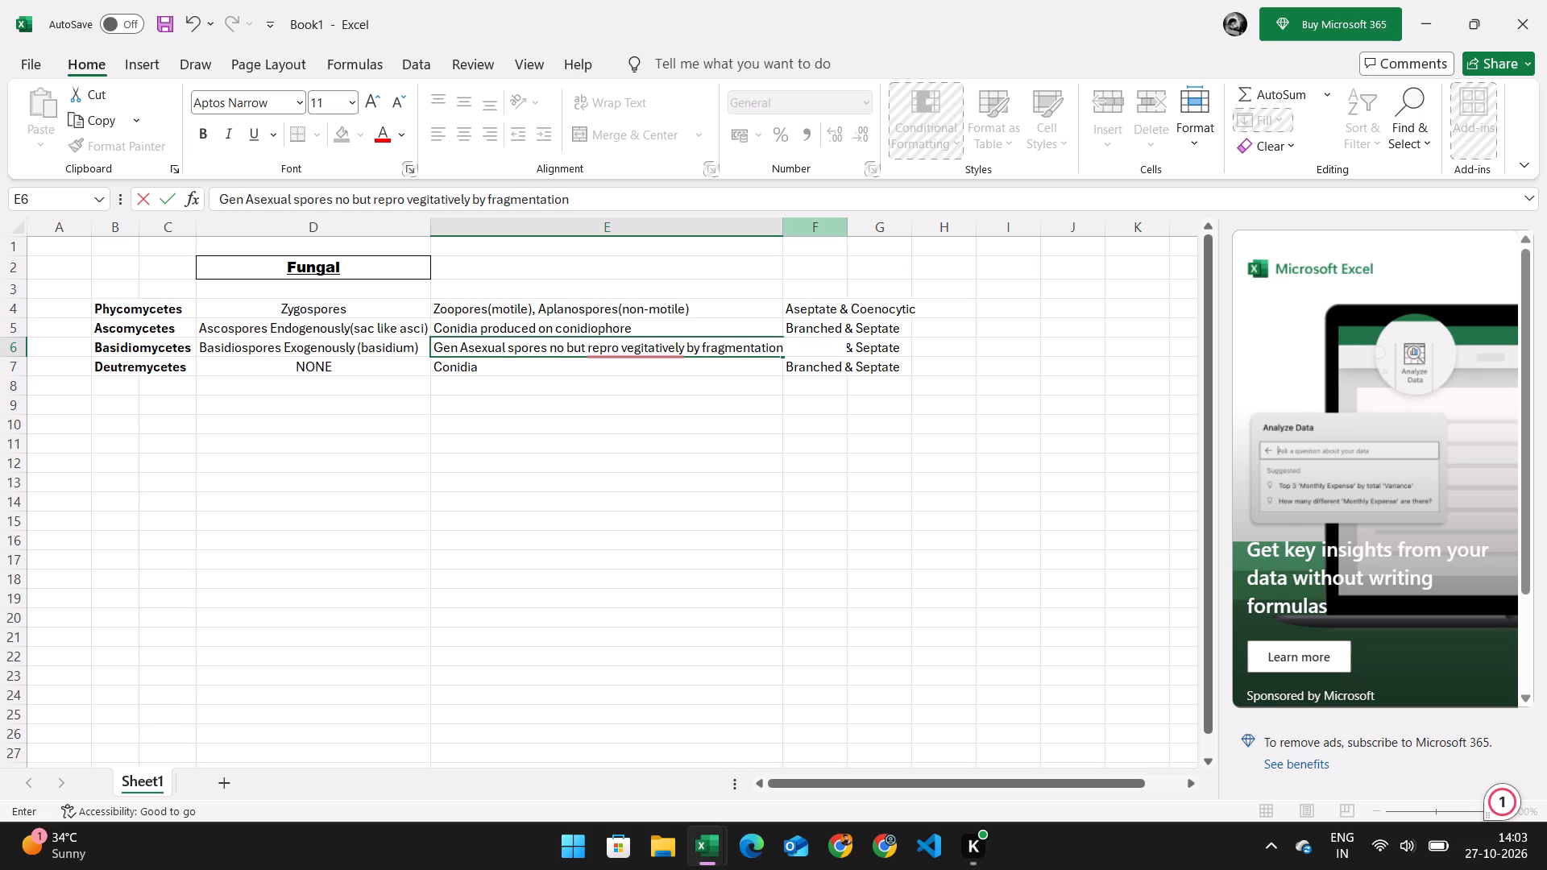
{"action": "left_click", "coordinate": [764, 263]}
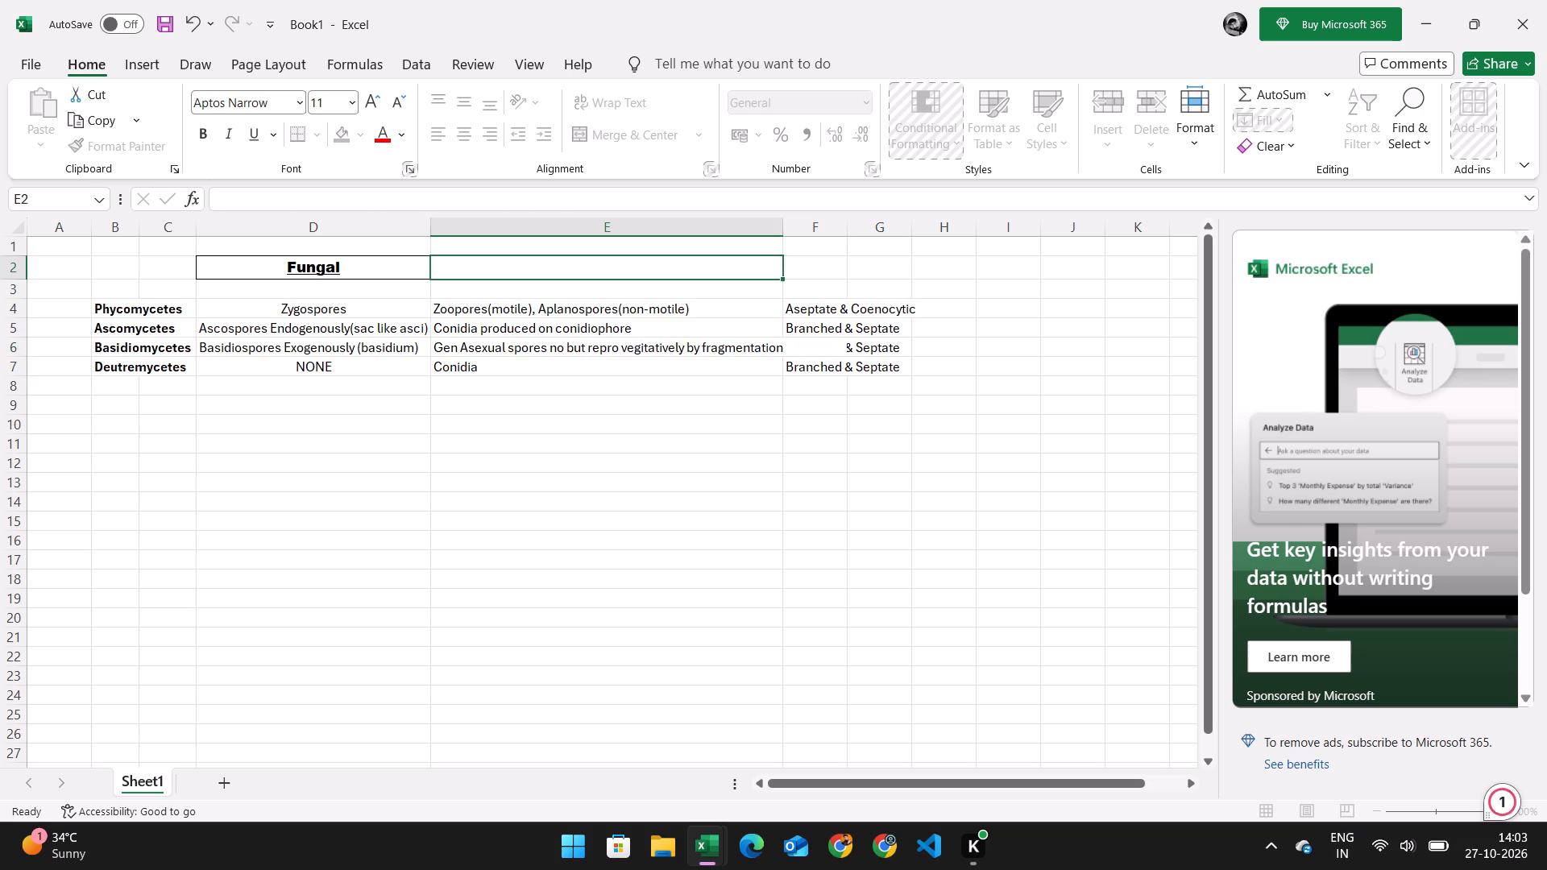
Widen column E slightly so the Basidiomycetes entry ending in "fragmentation" fits in full with a small margin.
{"action": "left_click", "coordinate": [766, 257]}
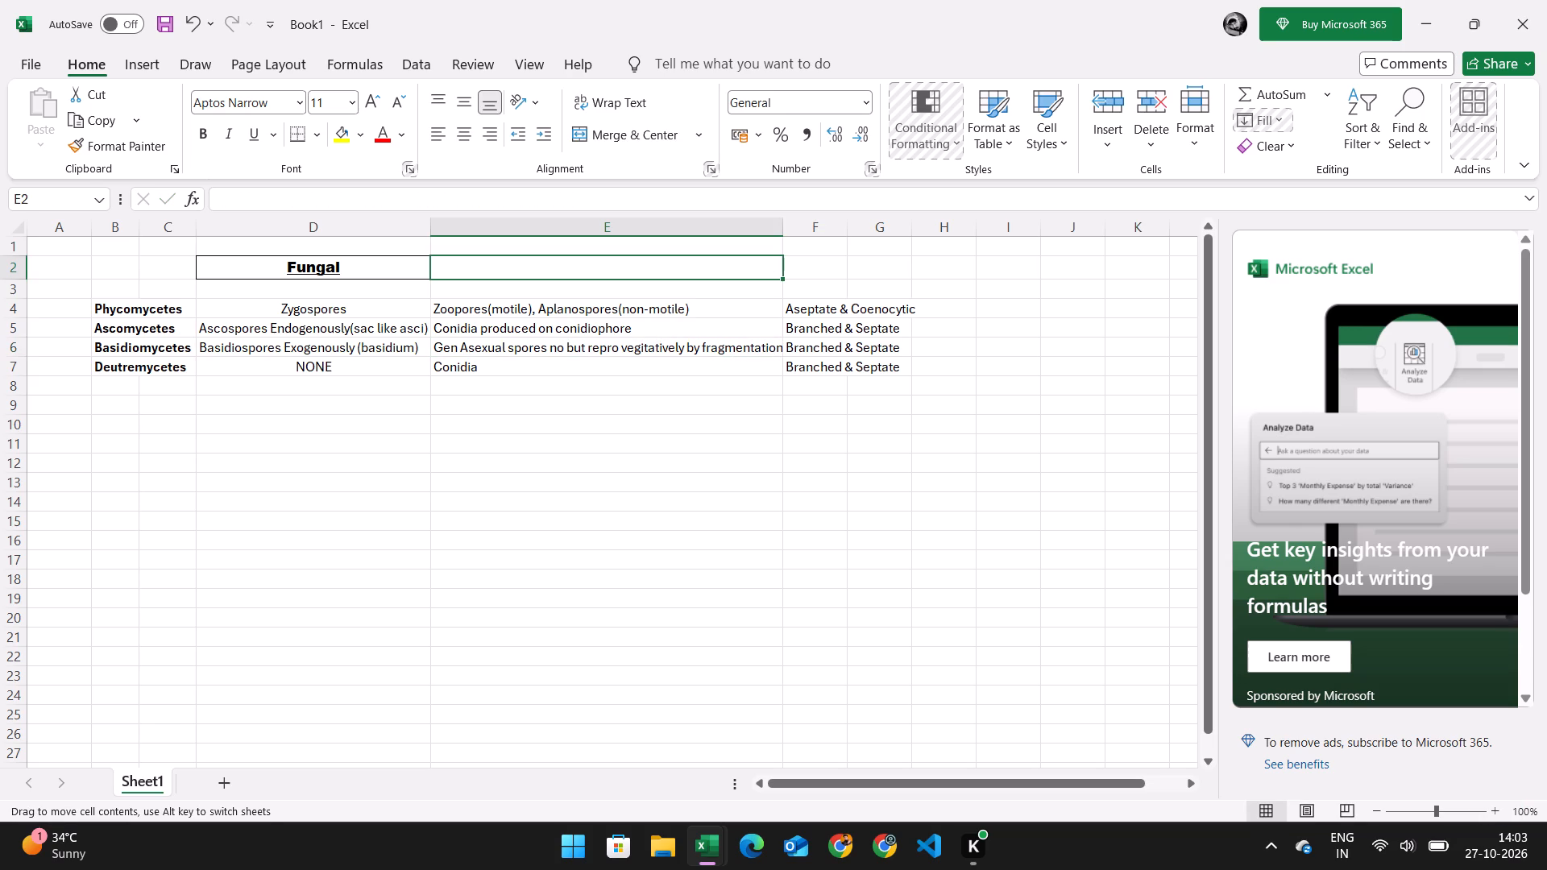
{"action": "left_click", "coordinate": [781, 225]}
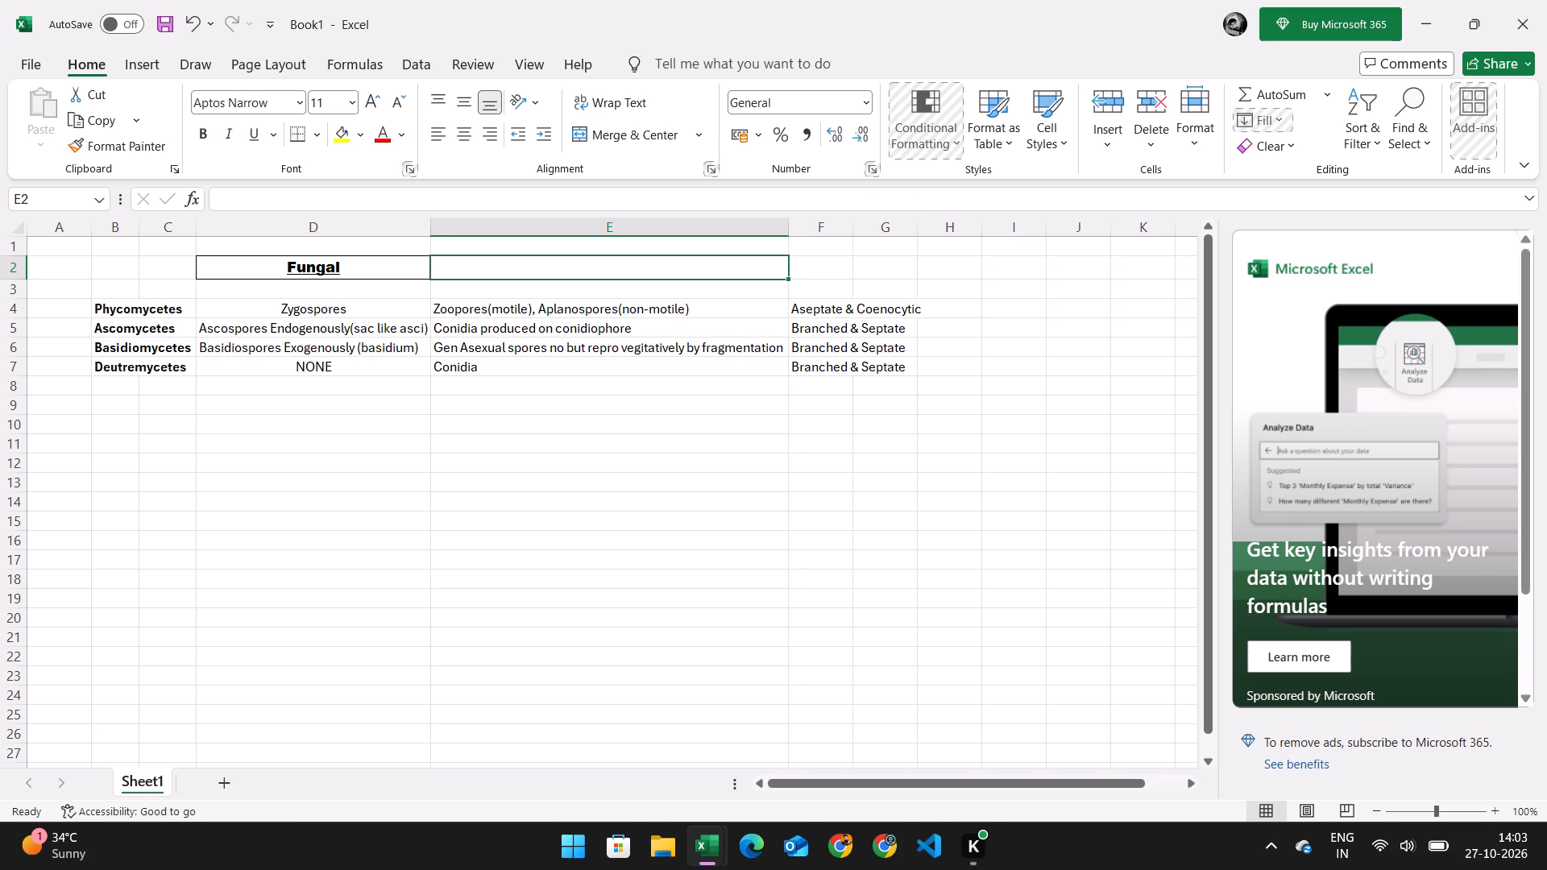
Widen column F slightly and narrow column G to about 7.11, so "Aseptate & Coenocytic" just fits across both columns.
{"action": "left_click_drag", "start_coordinate": [856, 228], "coordinate": [867, 234]}
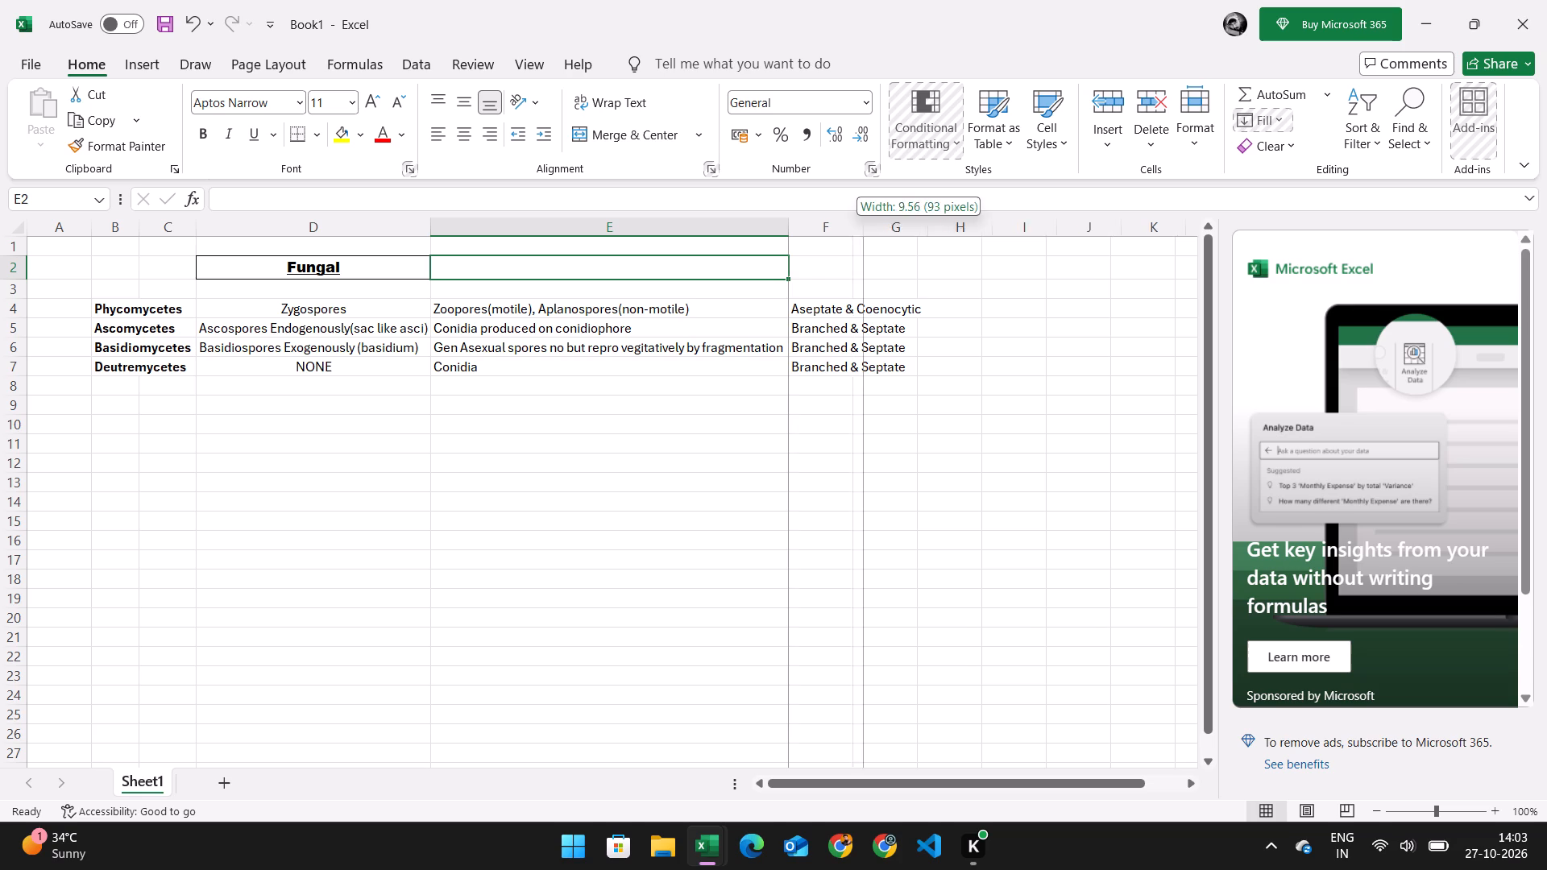
{"action": "left_click_drag", "start_coordinate": [867, 234], "coordinate": [877, 235]}
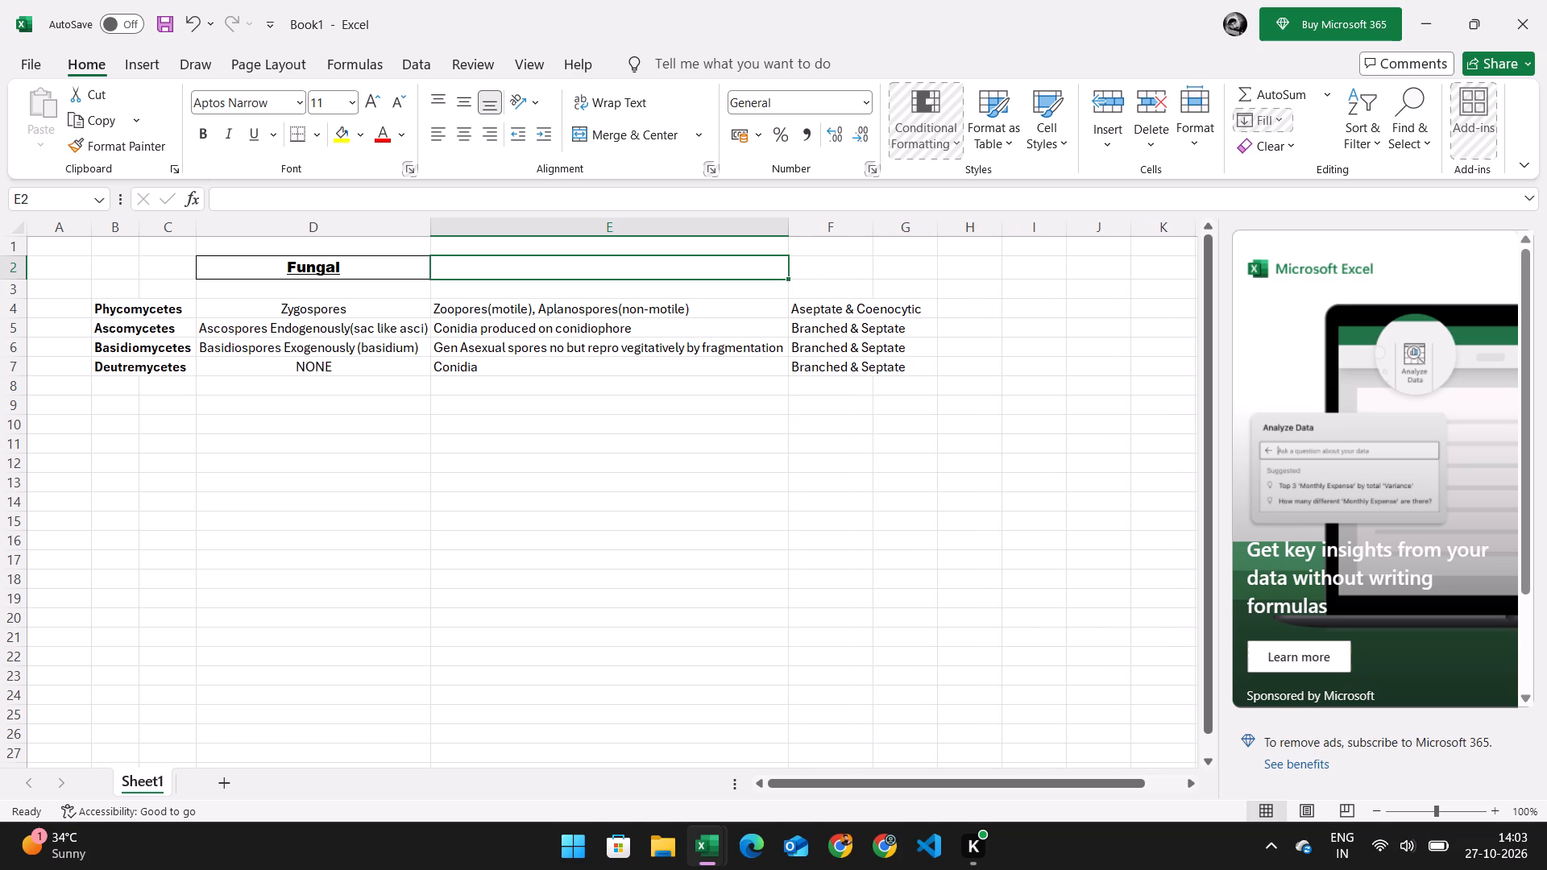
{"action": "left_click", "coordinate": [938, 232]}
{"action": "left_click_drag", "start_coordinate": [938, 232], "coordinate": [931, 234]}
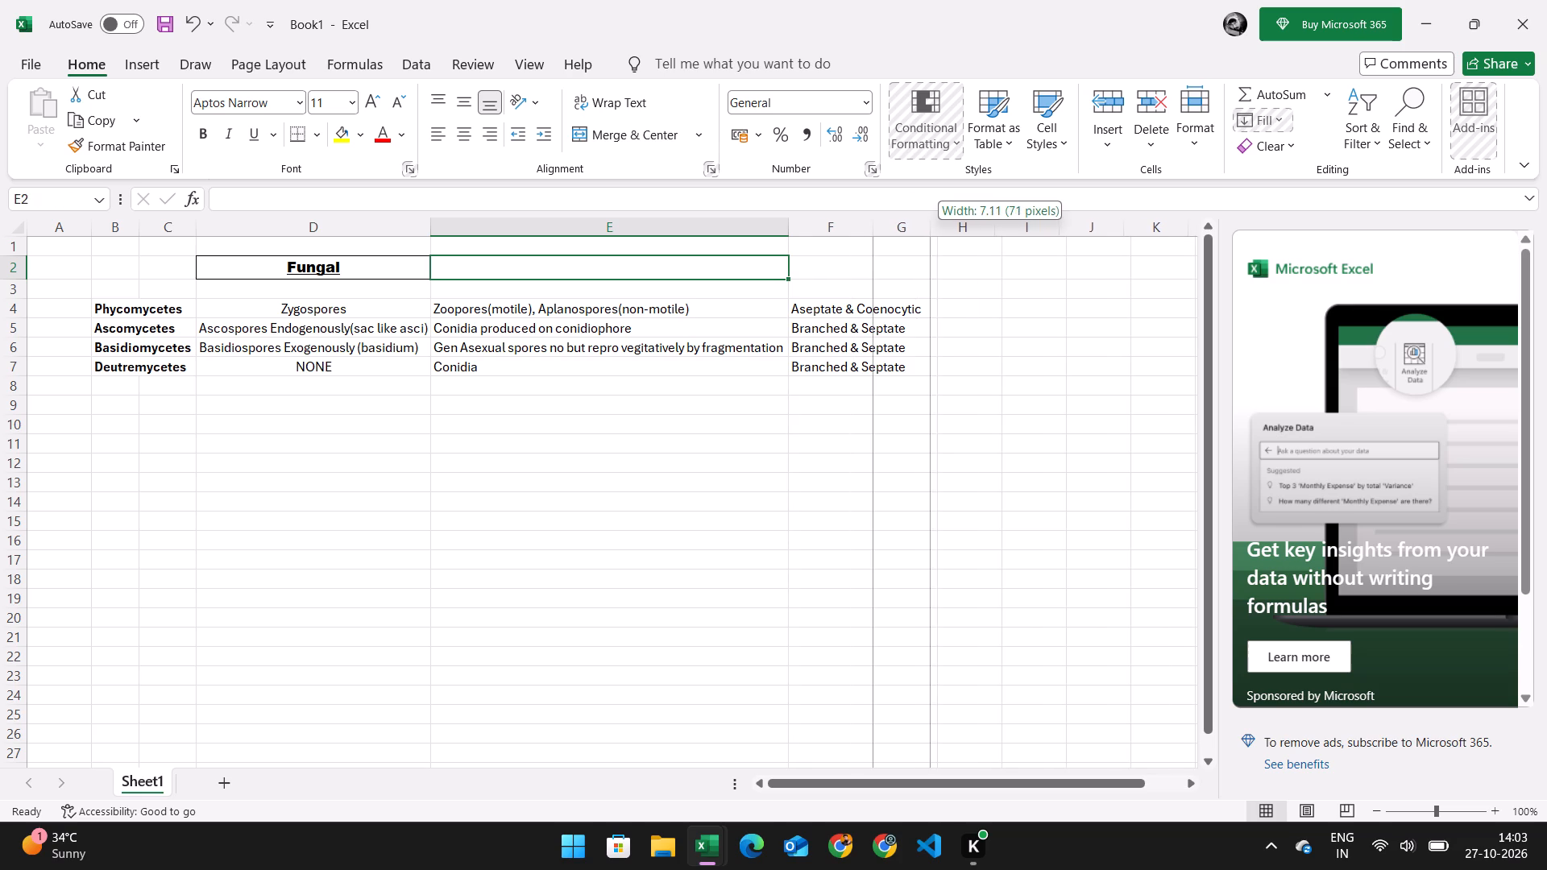
{"action": "left_click_drag", "start_coordinate": [931, 234], "coordinate": [934, 234]}
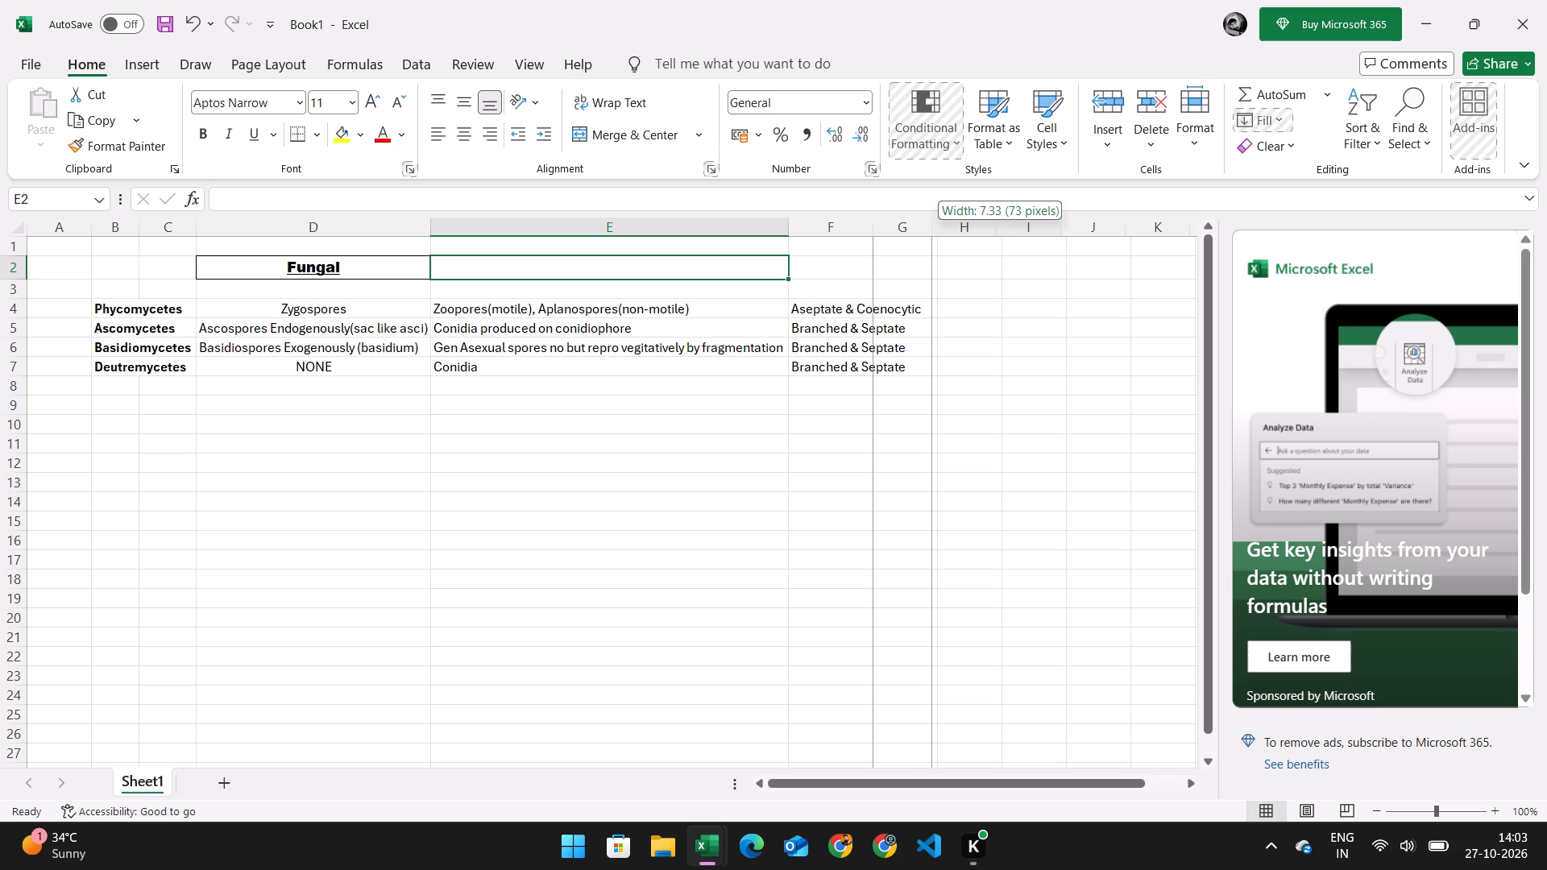
{"action": "left_click_drag", "start_coordinate": [934, 234], "coordinate": [931, 235]}
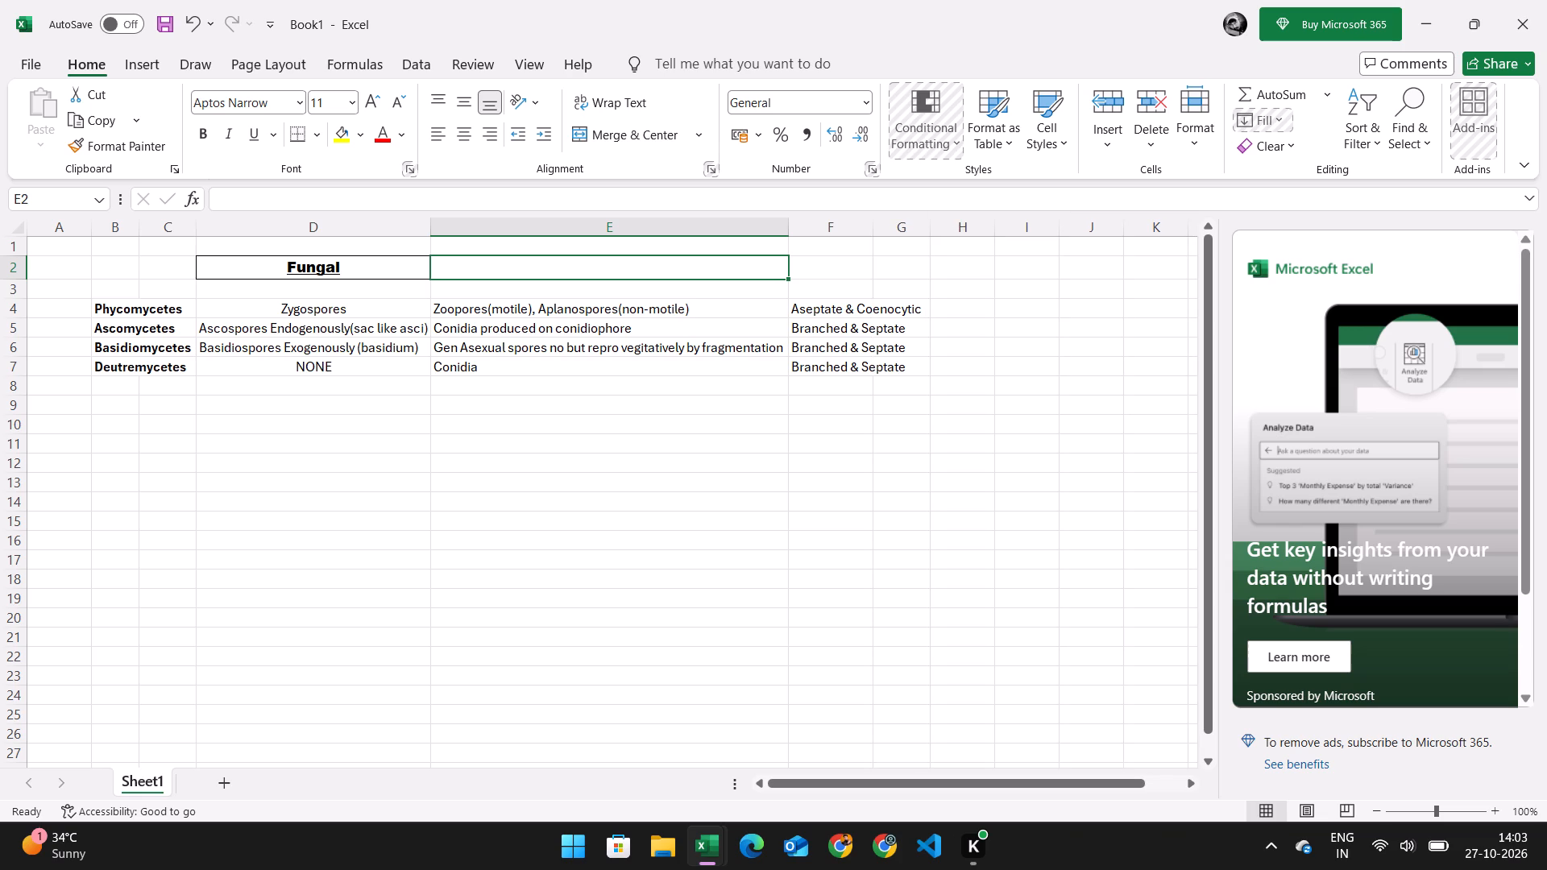
{"action": "left_click", "coordinate": [877, 230]}
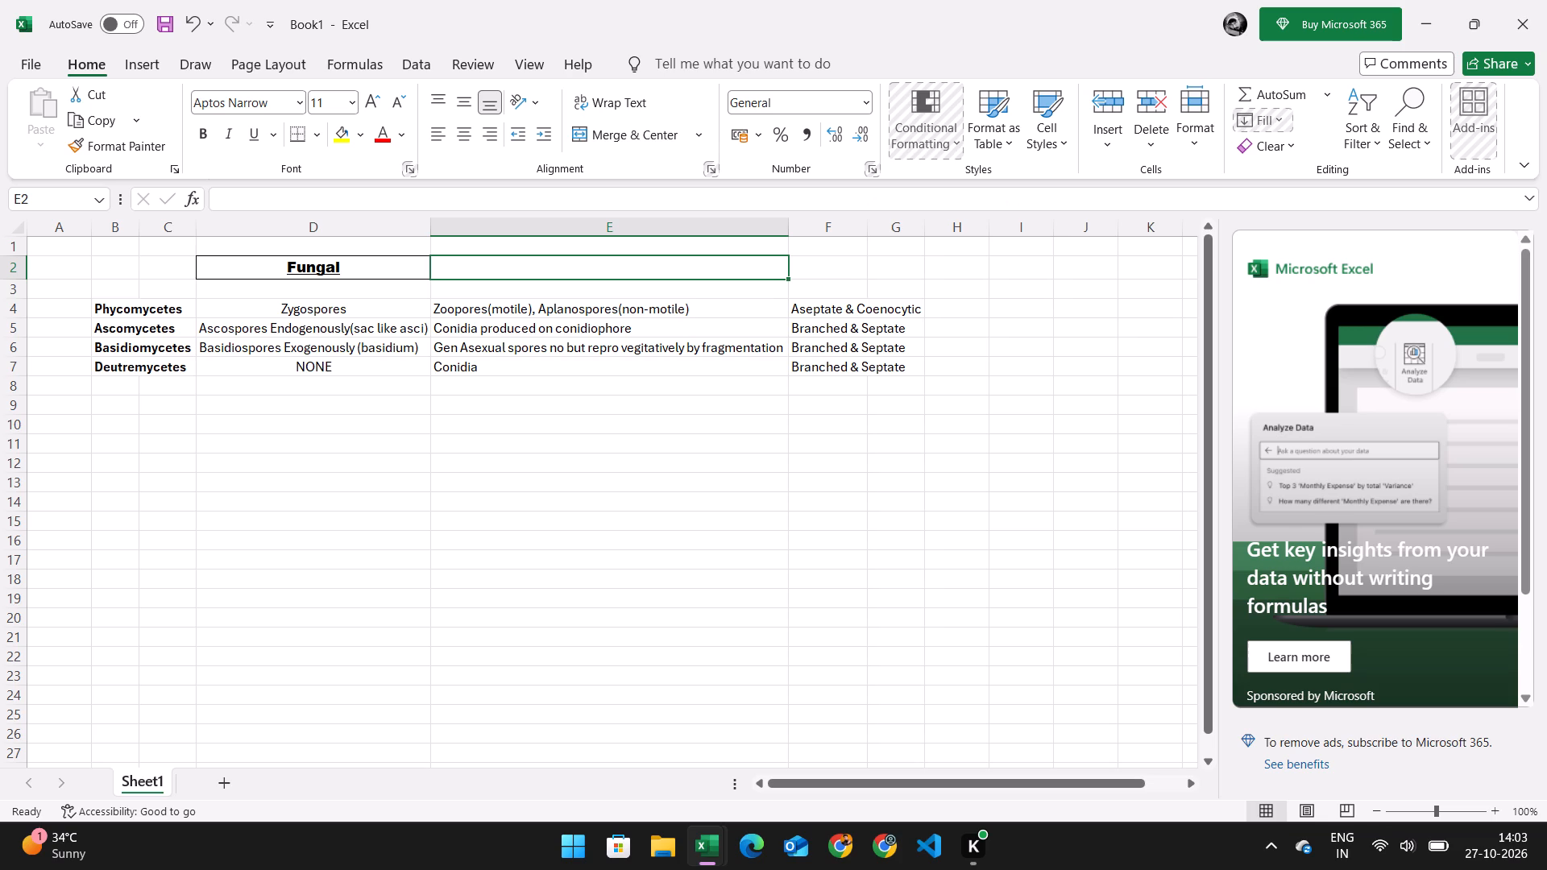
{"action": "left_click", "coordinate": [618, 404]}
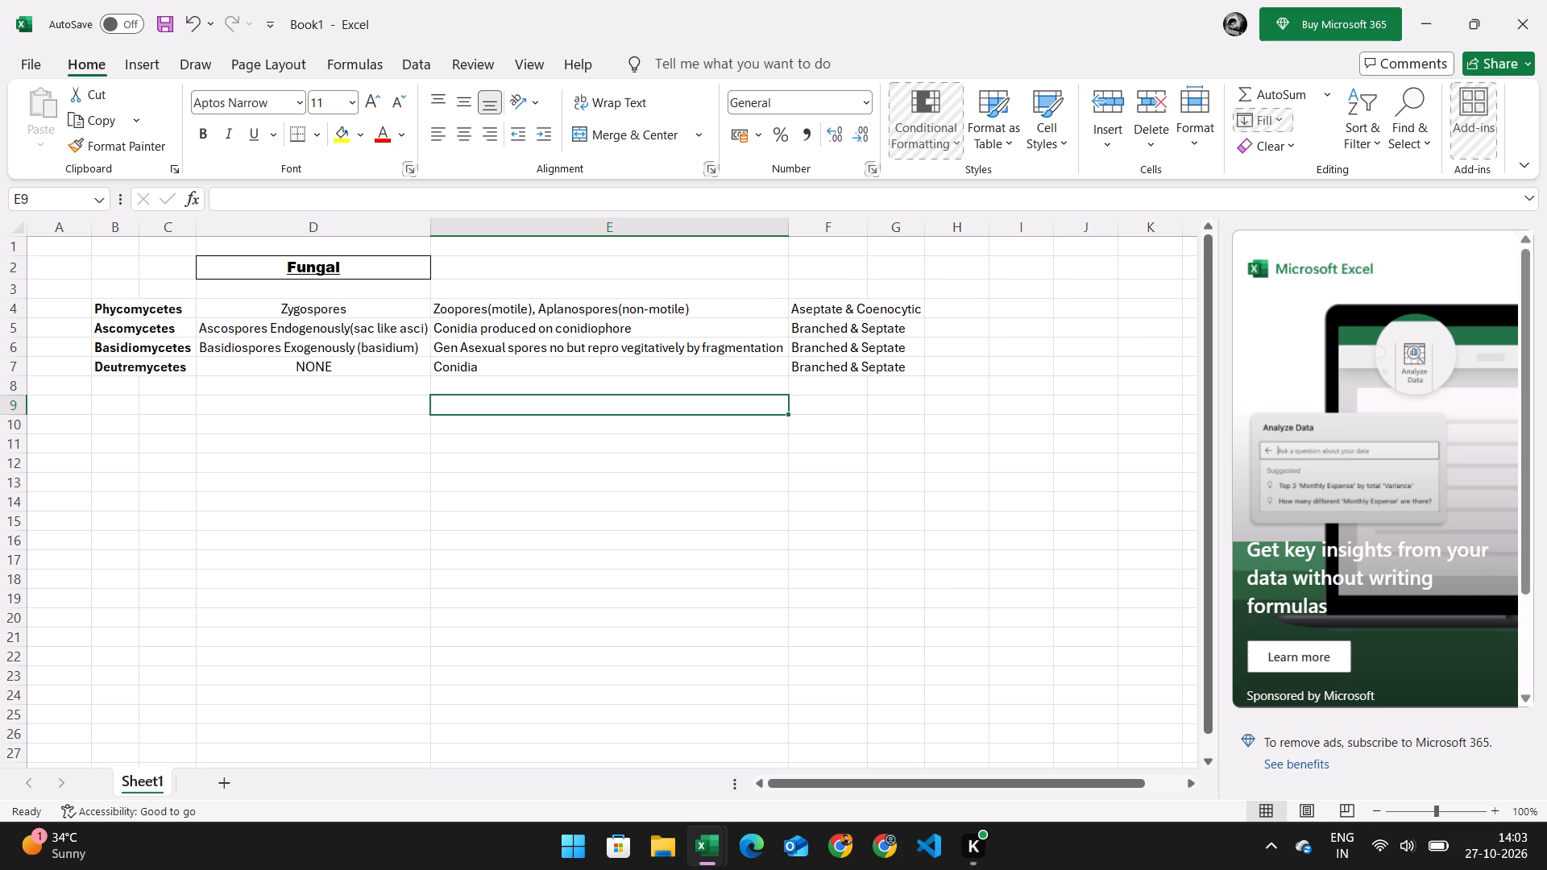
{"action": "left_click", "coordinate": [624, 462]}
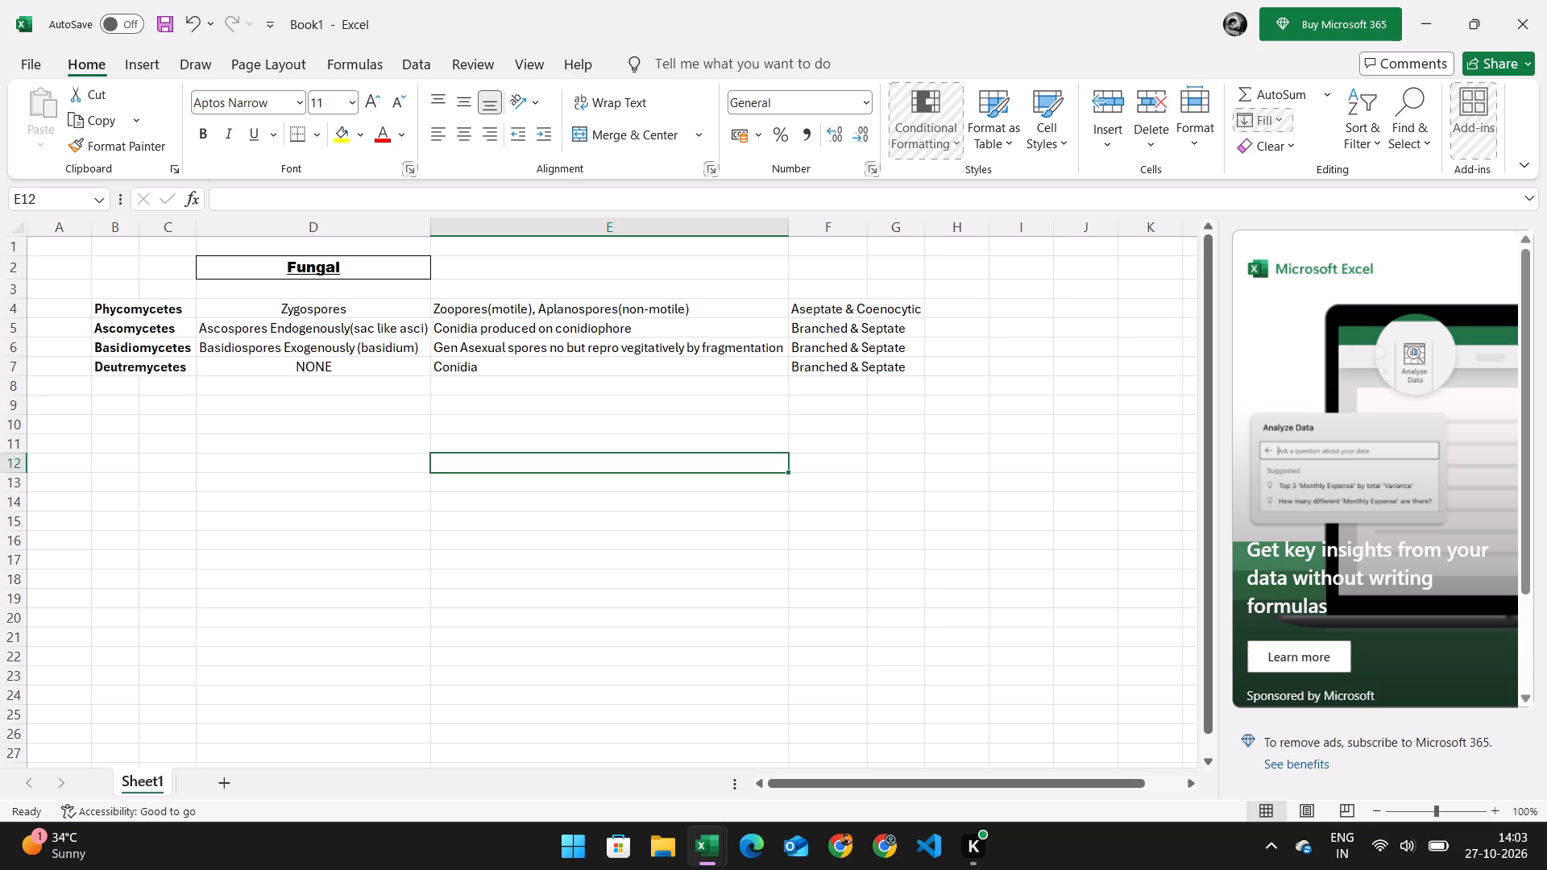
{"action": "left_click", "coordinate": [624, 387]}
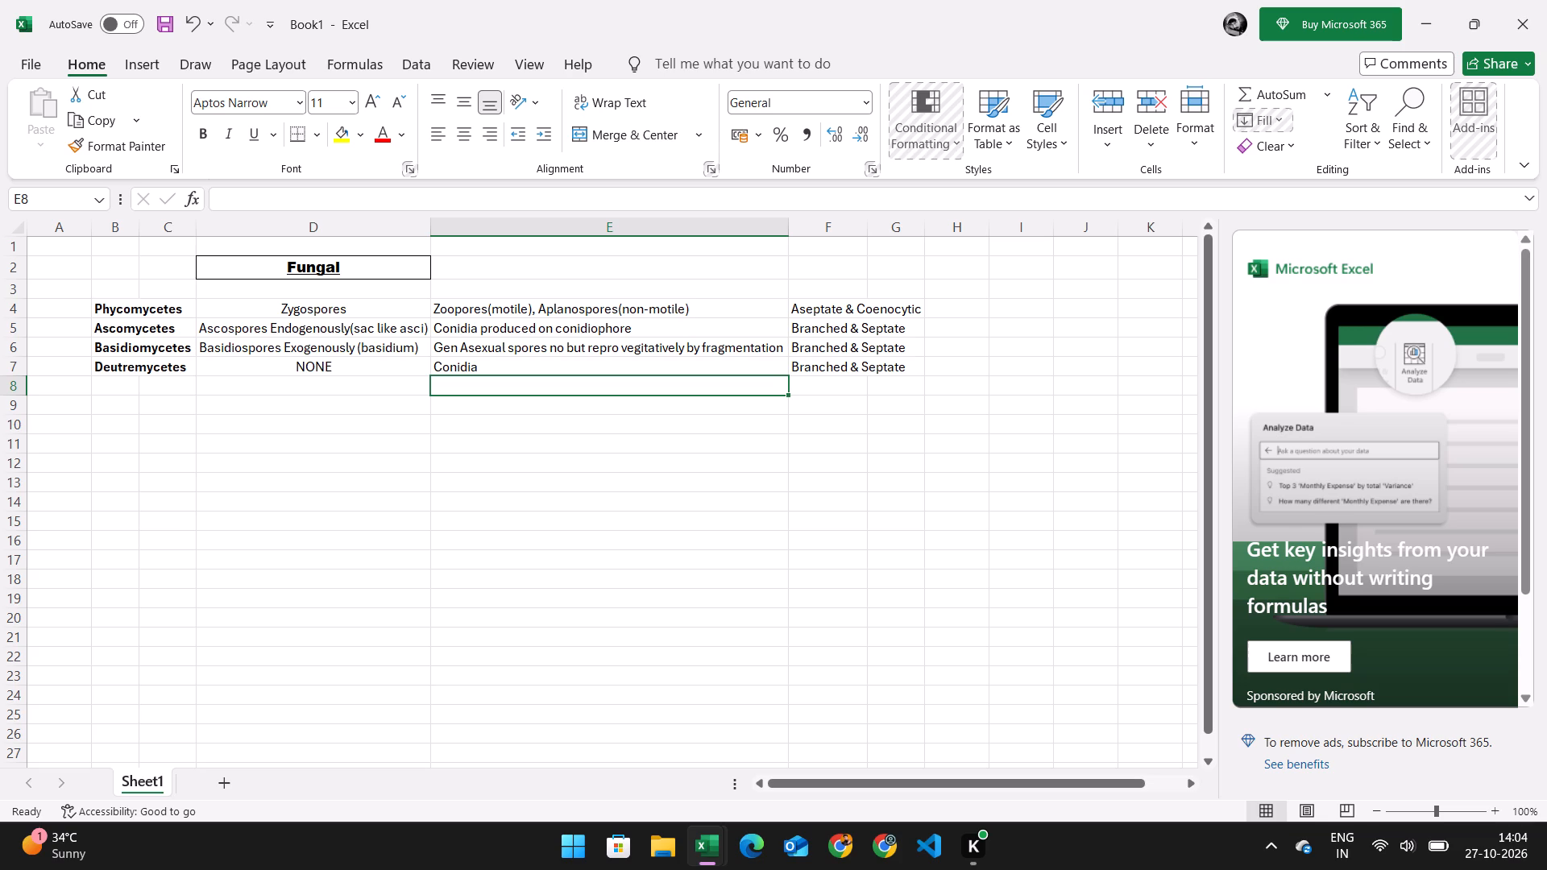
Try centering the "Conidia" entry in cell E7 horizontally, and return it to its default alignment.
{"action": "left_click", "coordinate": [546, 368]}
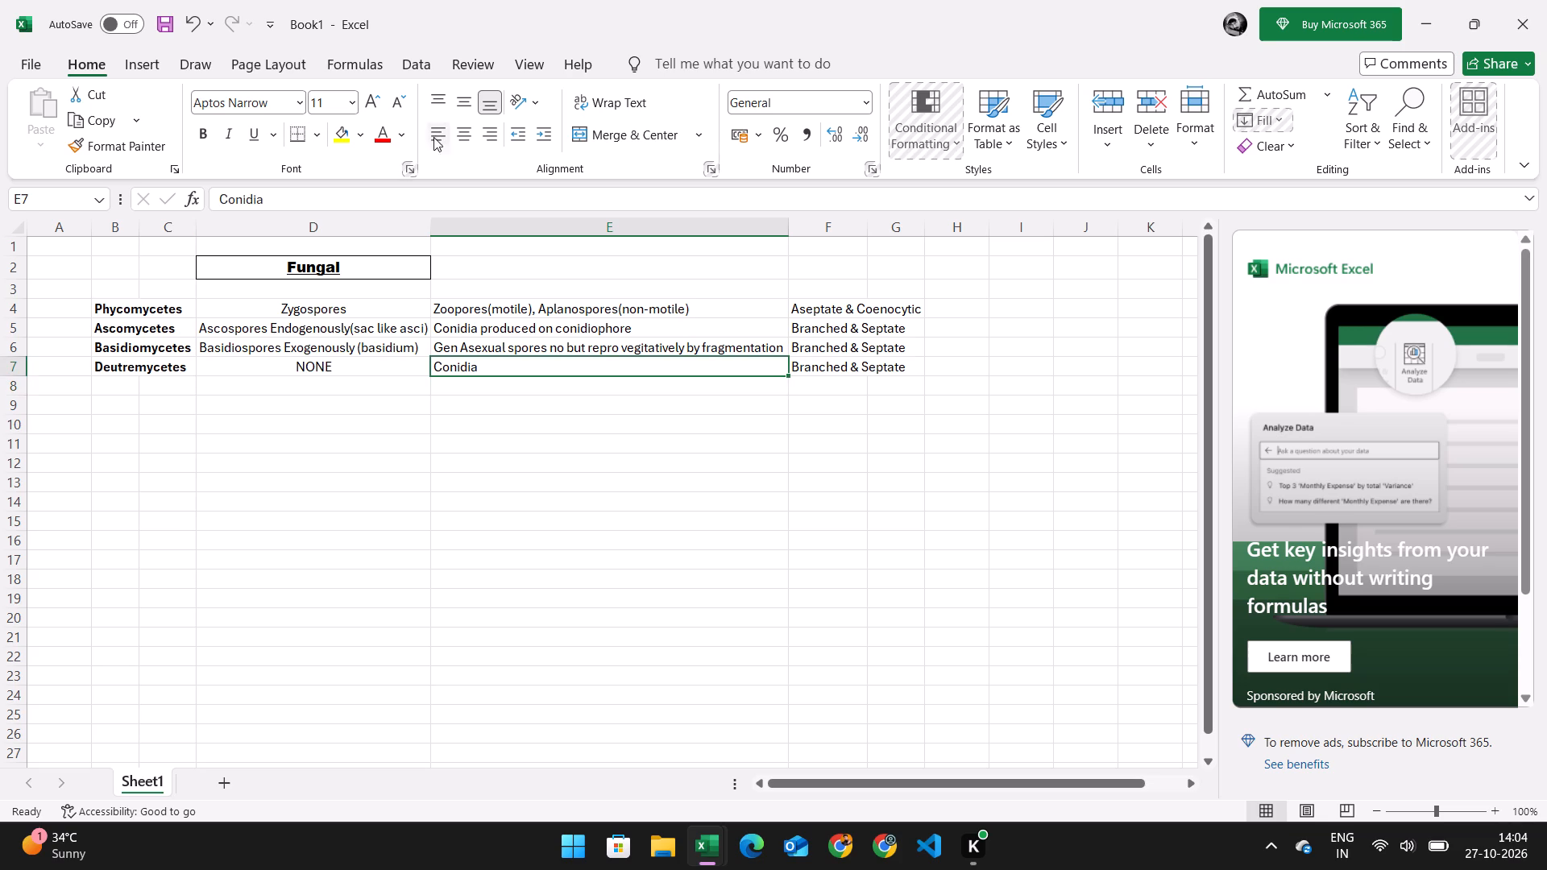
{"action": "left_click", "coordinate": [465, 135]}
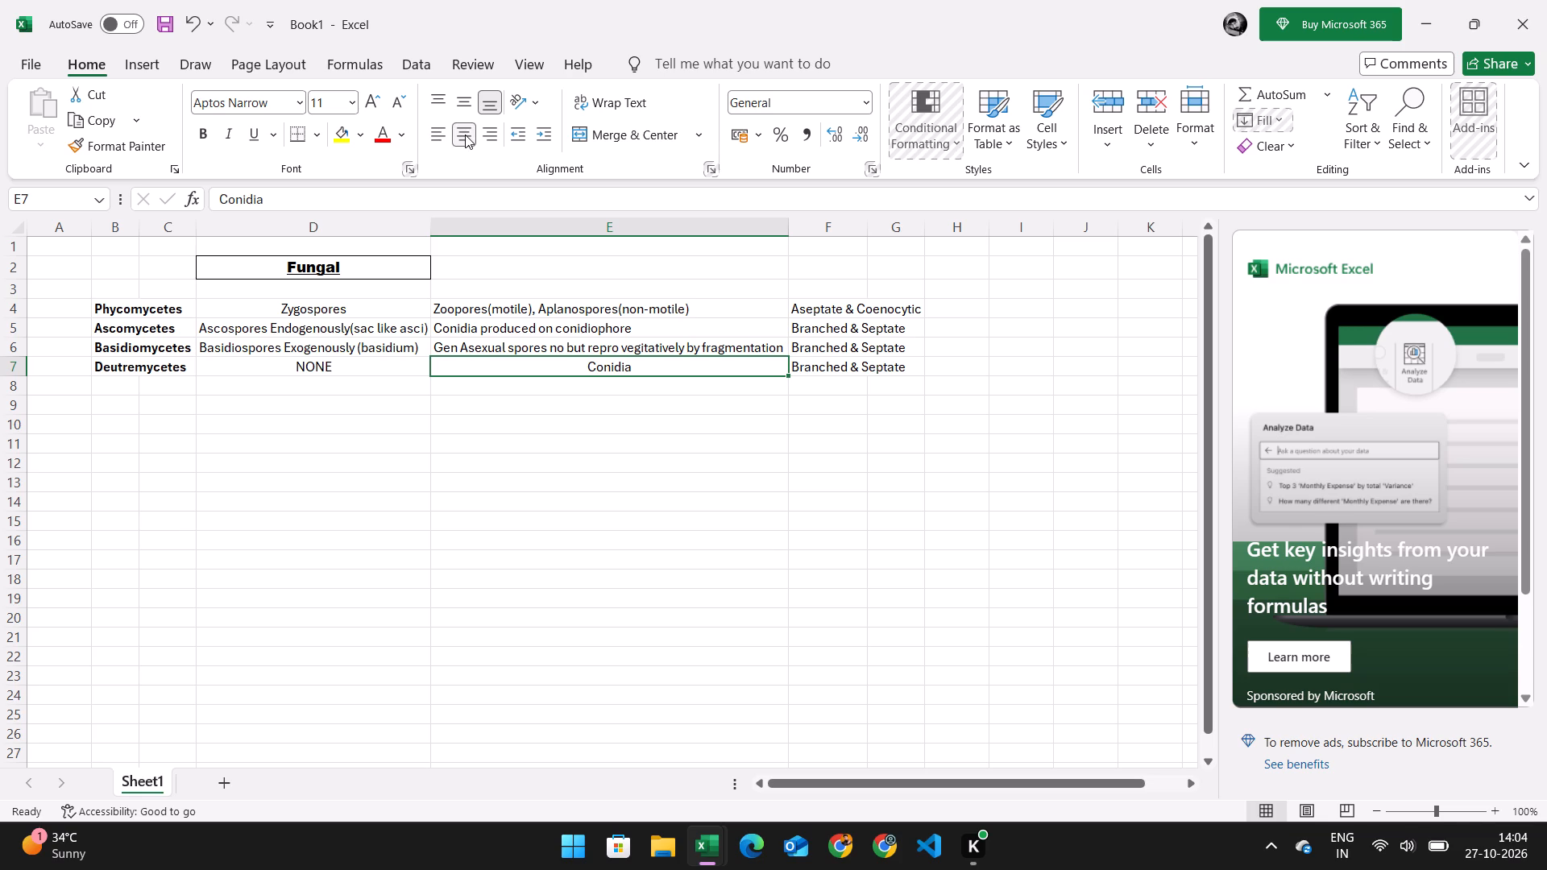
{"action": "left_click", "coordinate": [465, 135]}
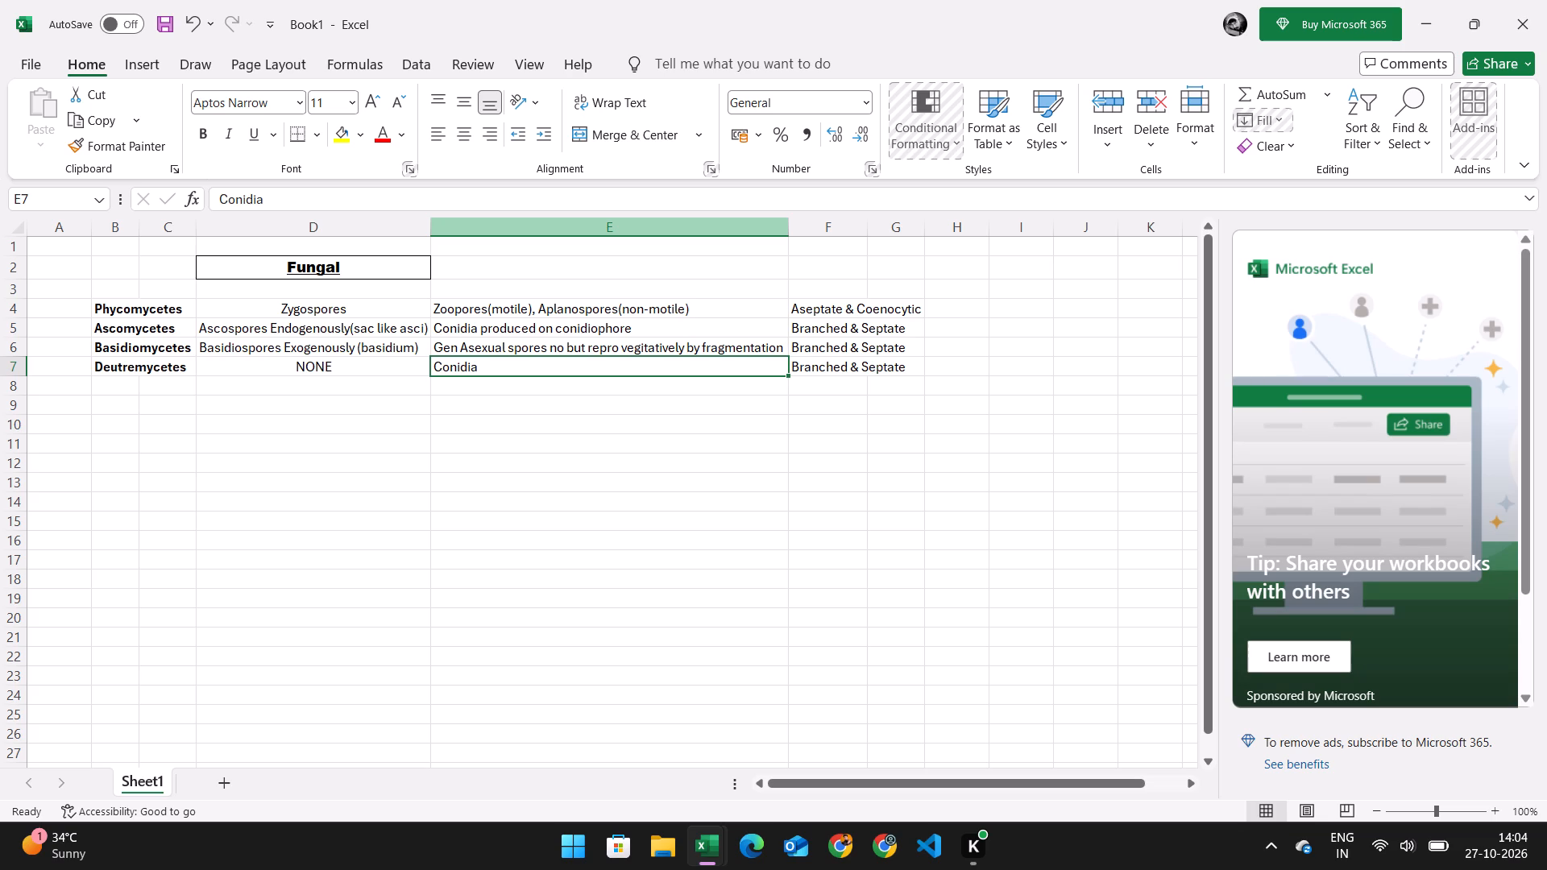
Enter "Rhizopus, Albugo, Mucor" as the Phycomycetes examples in cell H4.
{"action": "left_click", "coordinate": [964, 313]}
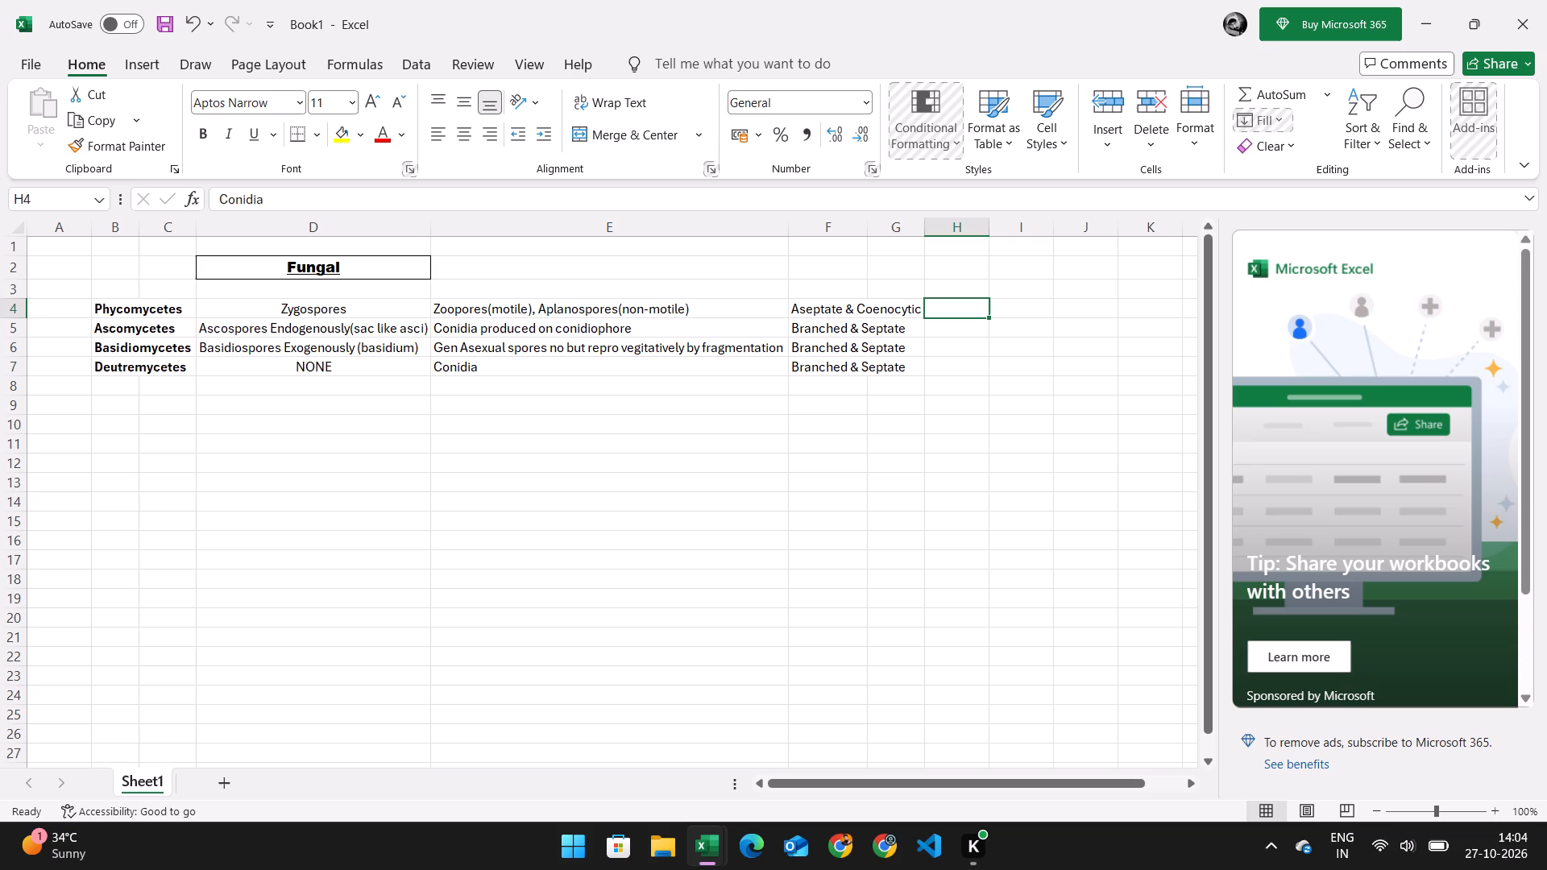
{"action": "key", "text": "shift+r"}
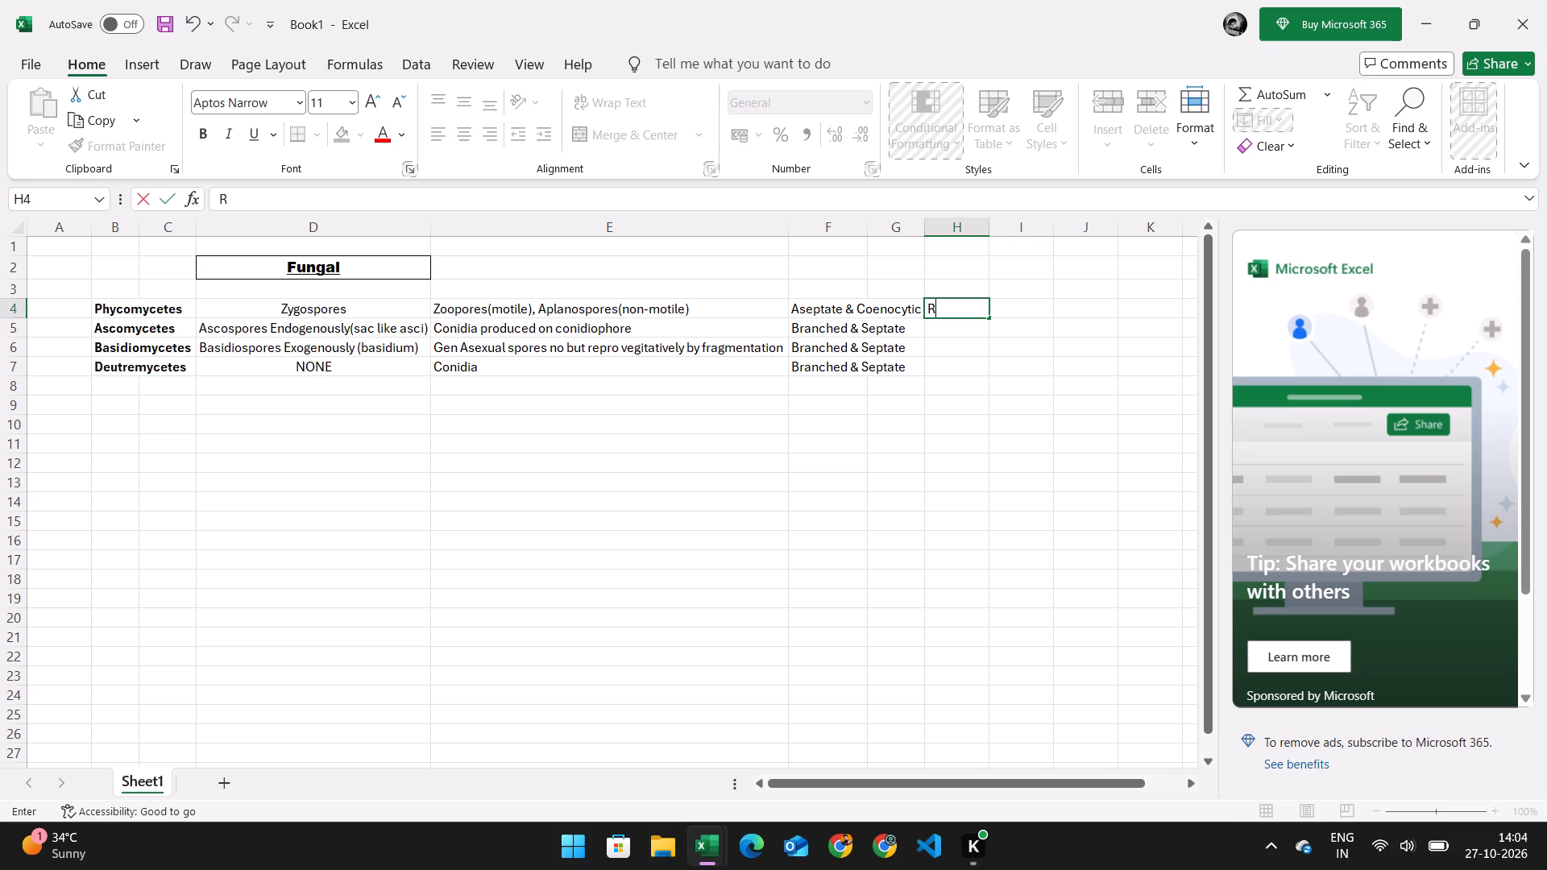
{"action": "key", "text": "h"}
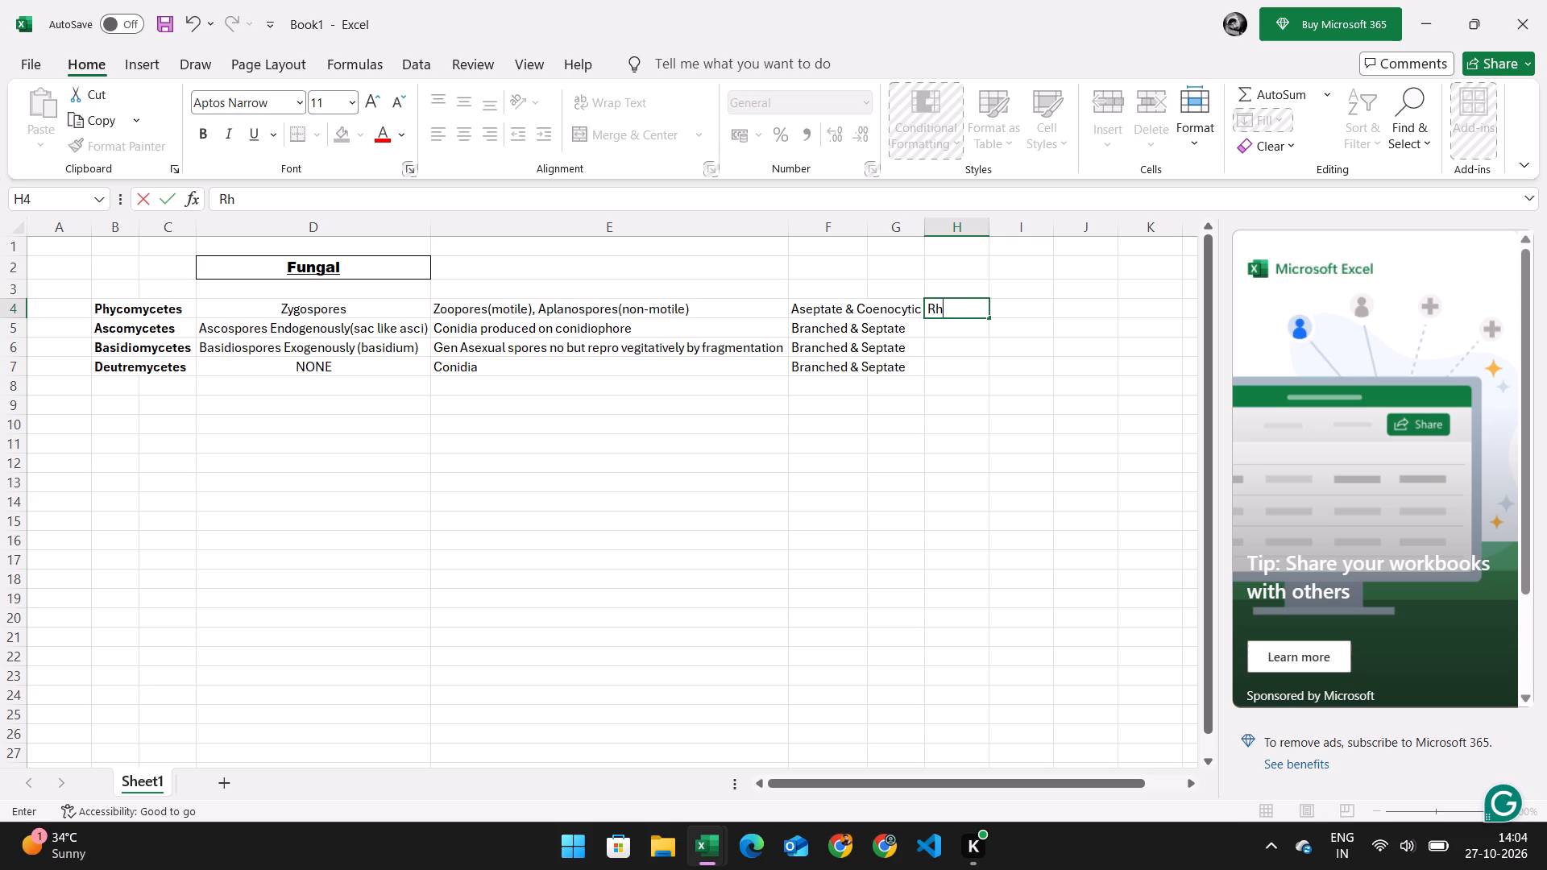
{"action": "type", "text": "izo"}
{"action": "type", "text": "pus"}
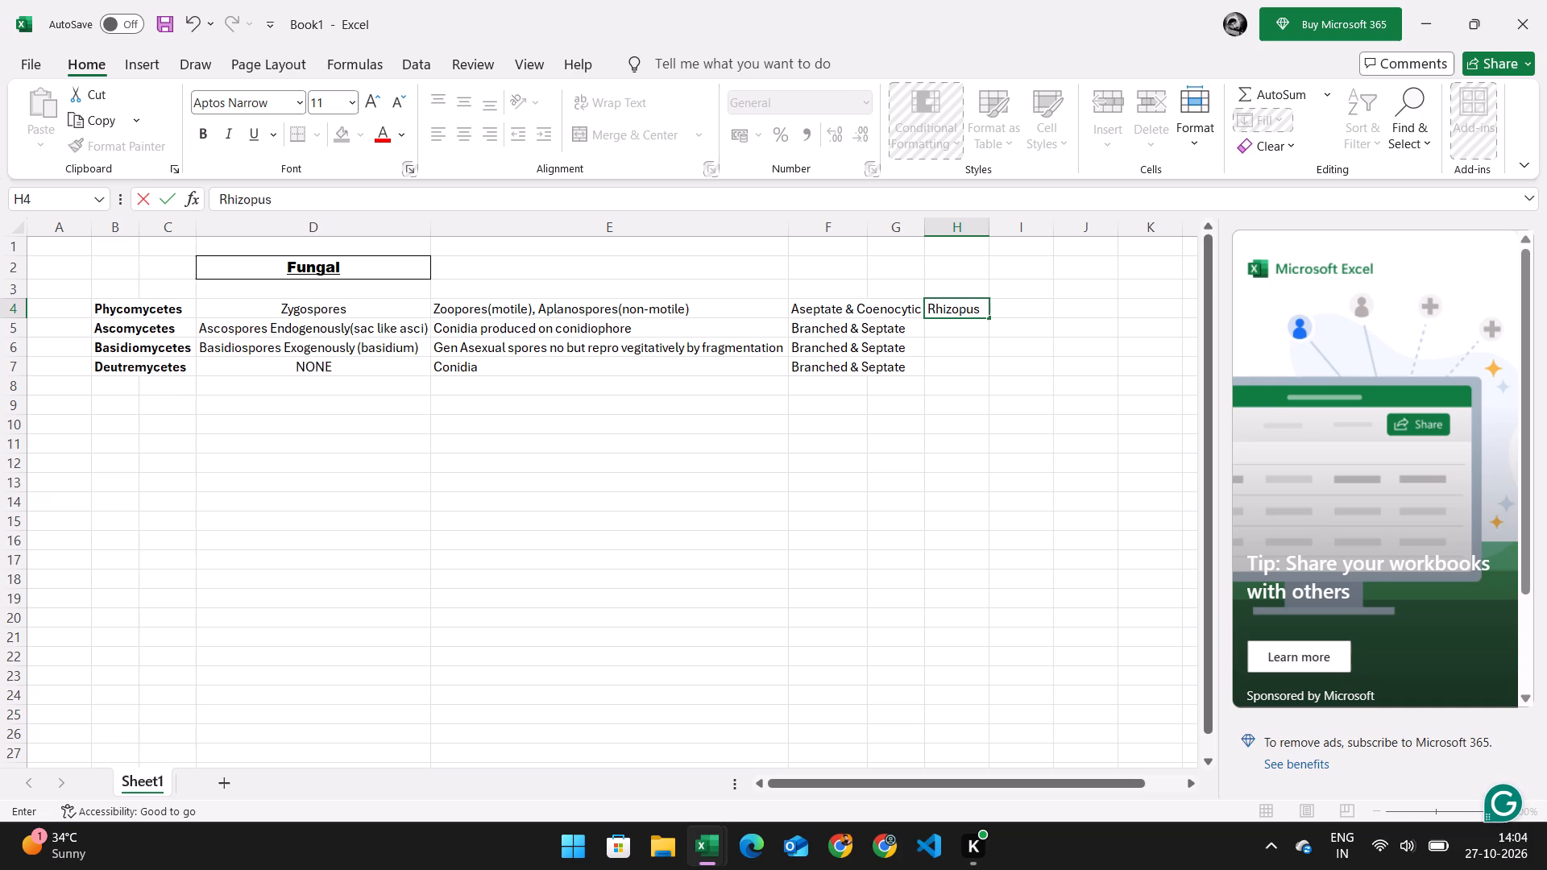
{"action": "type", "text": ","}
{"action": "key", "text": "space"}
{"action": "key", "text": "shift+a"}
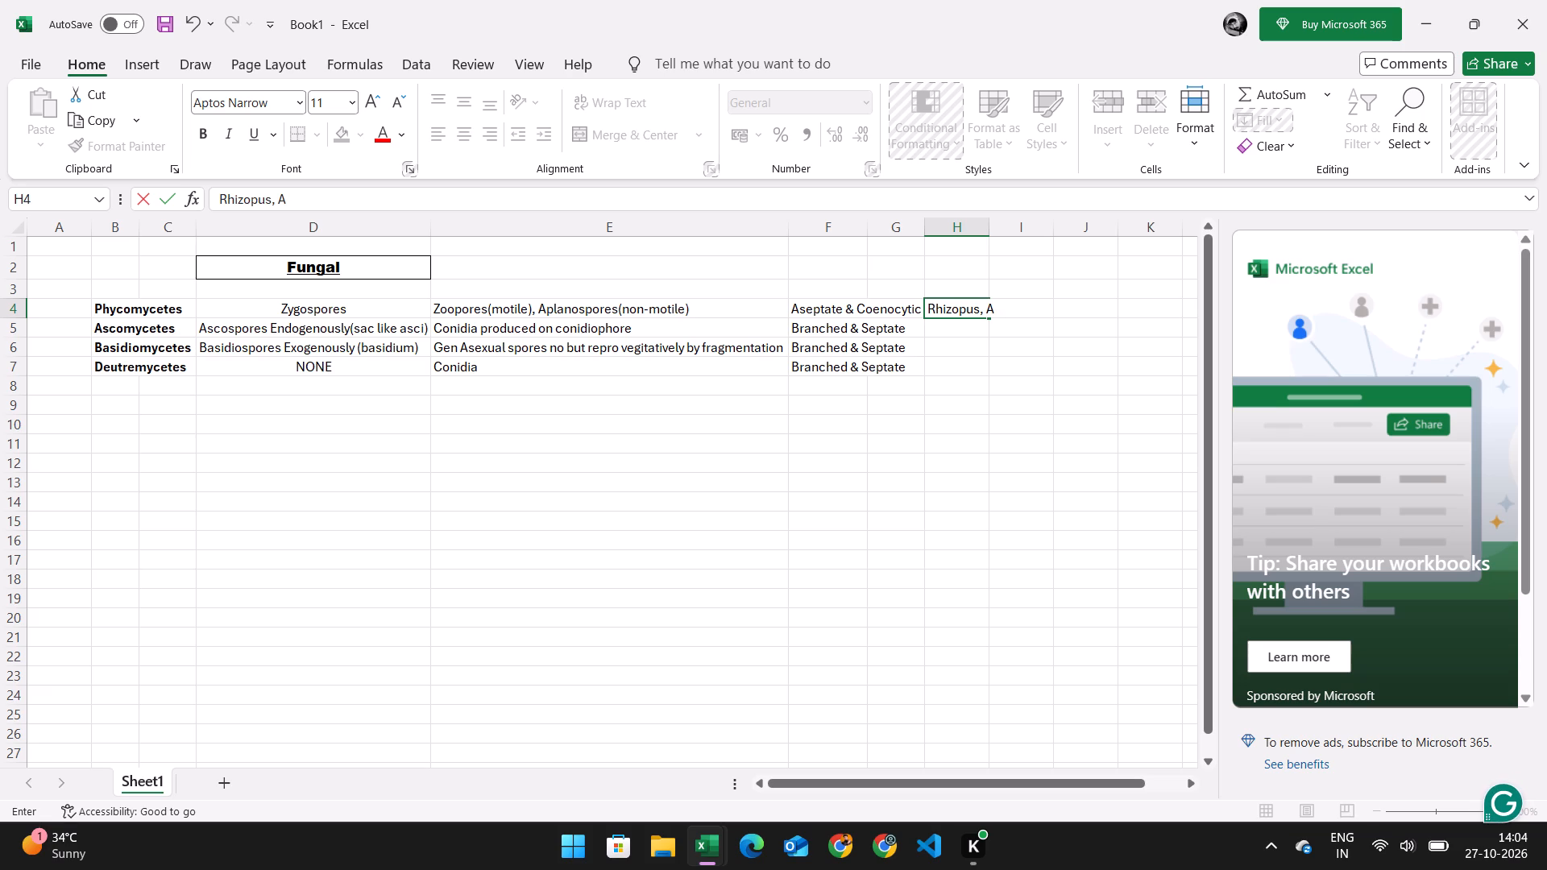
{"action": "type", "text": "lbugo"}
{"action": "type", "text": ","}
{"action": "key", "text": "space"}
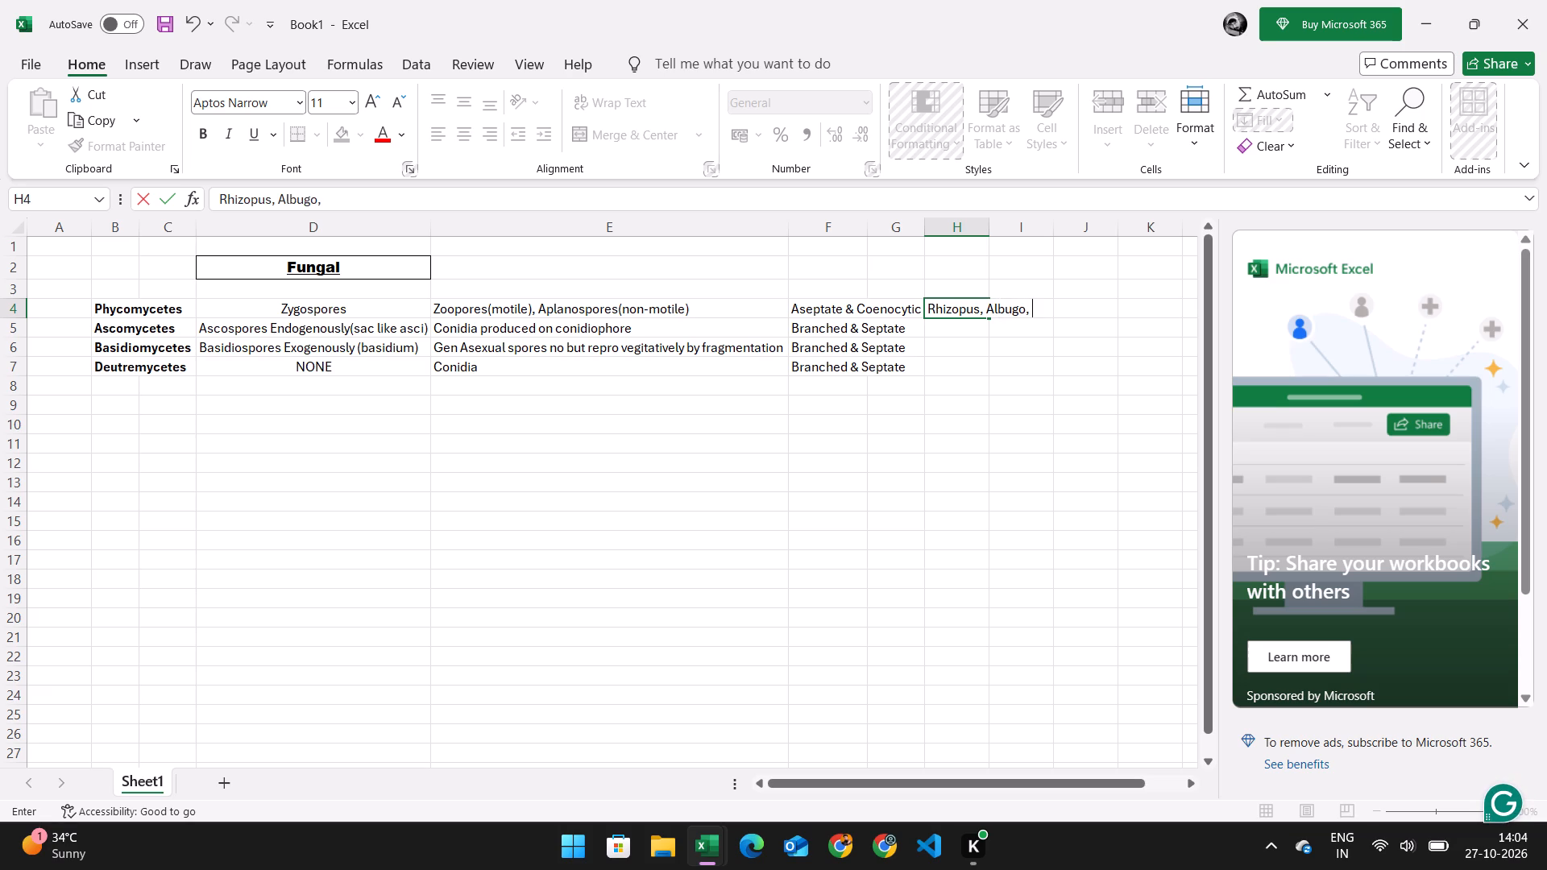
{"action": "type", "text": "Mucor"}
{"action": "key", "text": "Return"}
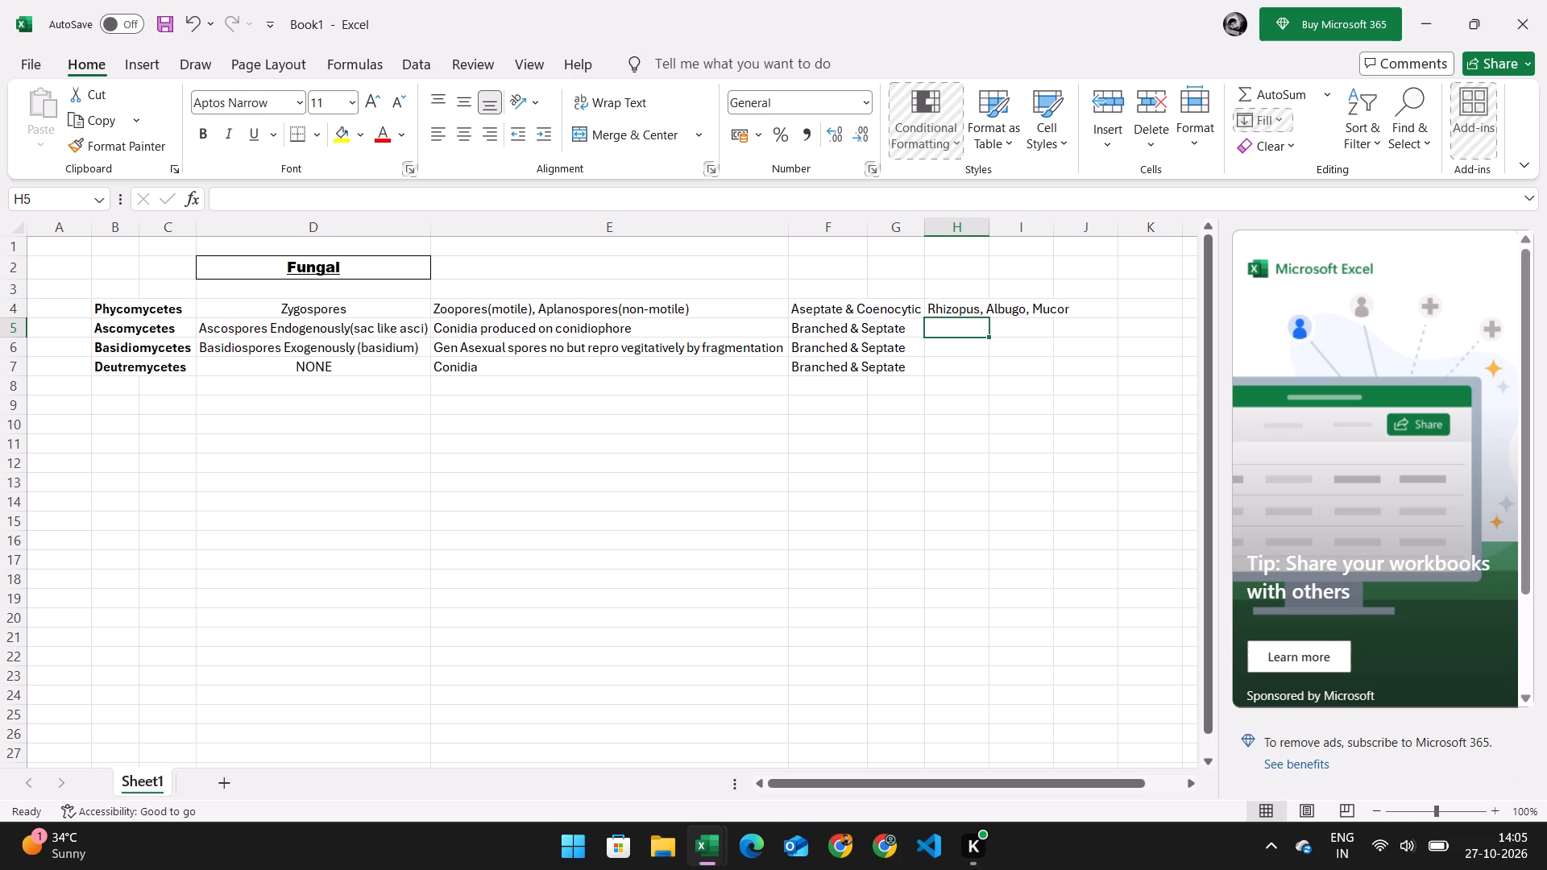
Enter "Penicillium(multi), Yeast(uni" as the Ascomycetes examples in cell H5.
{"action": "type", "text": "Pe"}
{"action": "type", "text": "nic"}
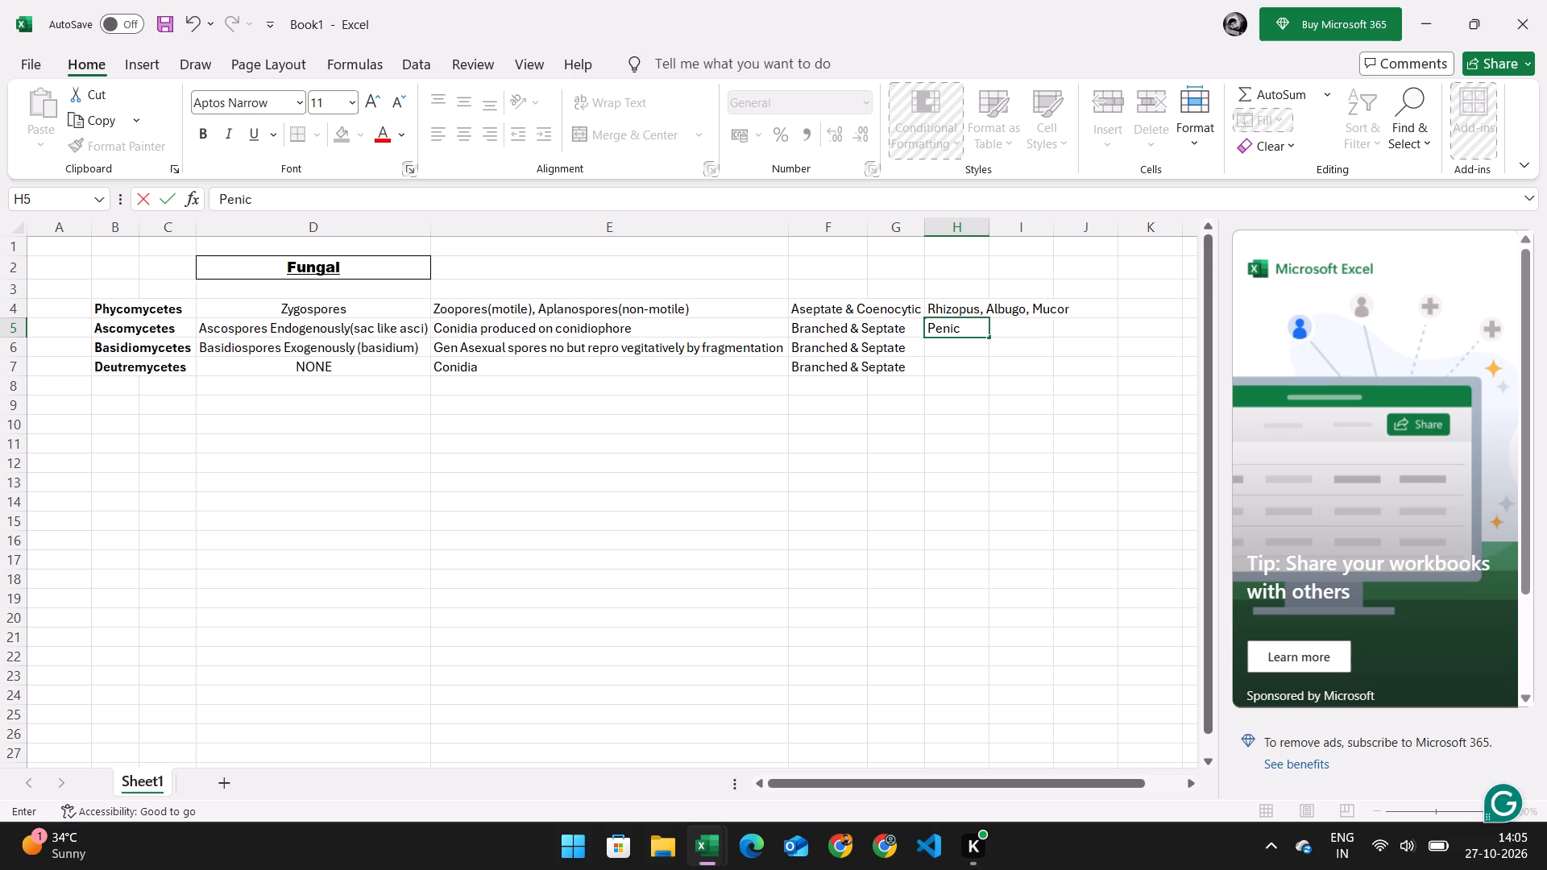
{"action": "type", "text": "illium"}
{"action": "key", "text": "space"}
{"action": "key", "text": "BackSpace"}
{"action": "type", "text": "(m"}
{"action": "type", "text": "ulti"}
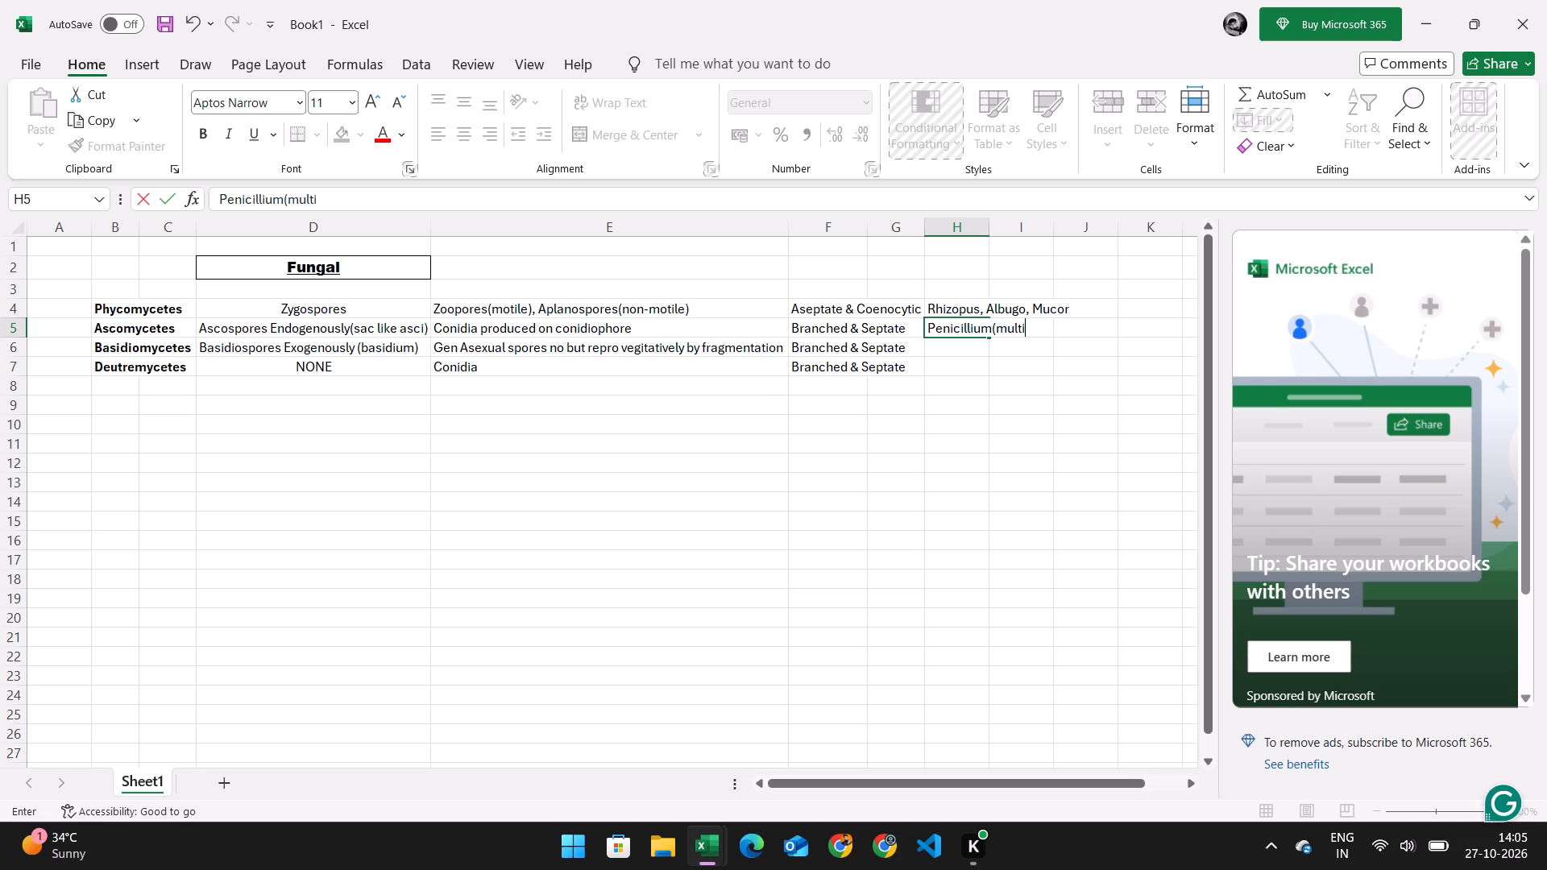
{"action": "key", "text": "shift+parenright"}
{"action": "type", "text": ","}
{"action": "key", "text": "space"}
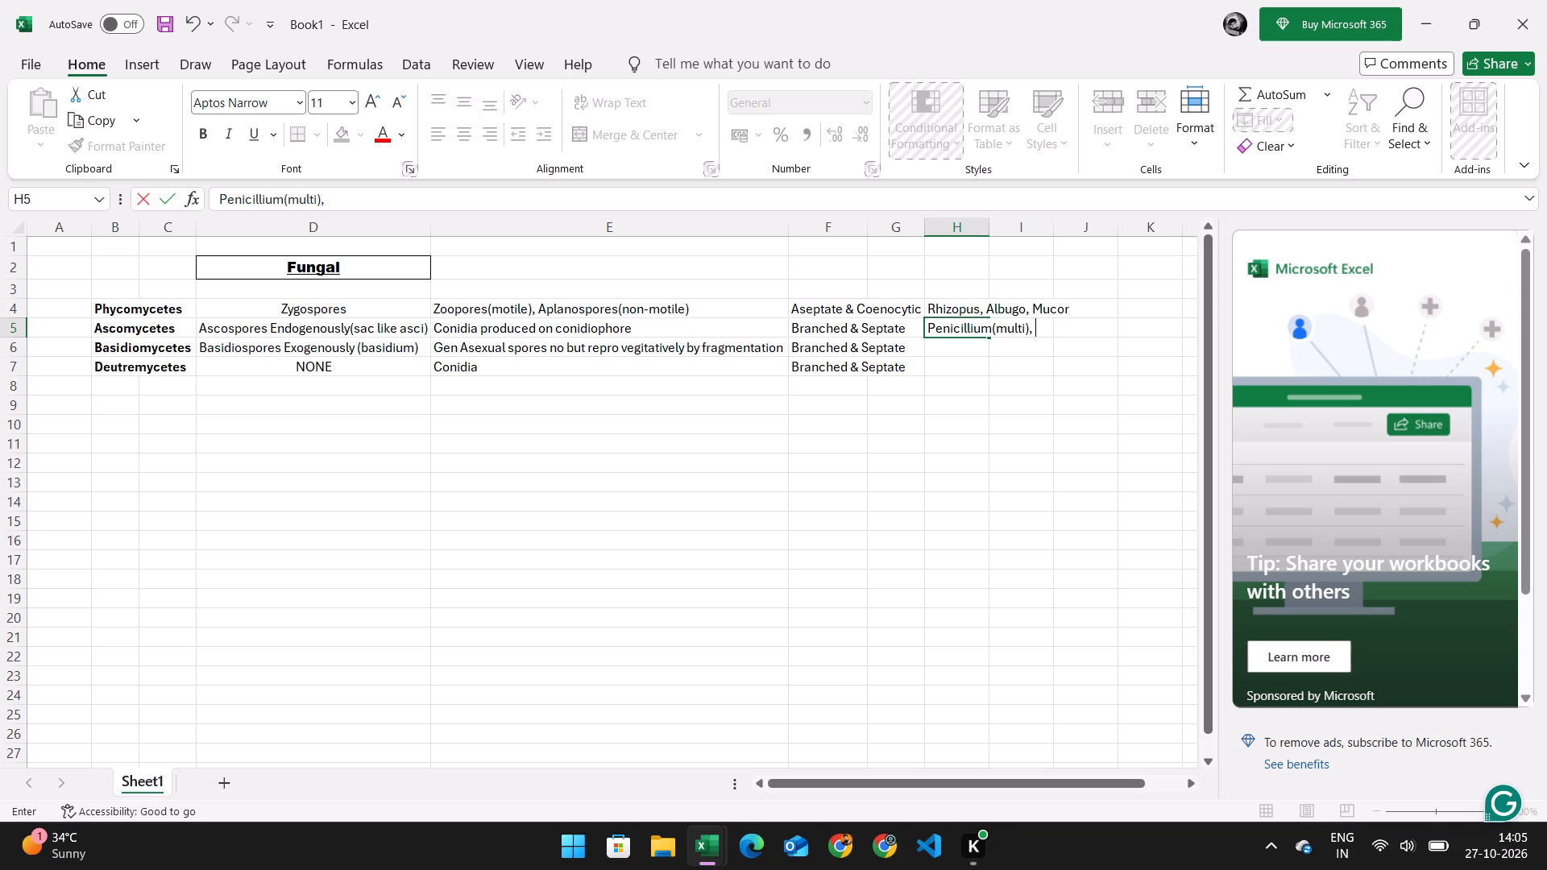
{"action": "type", "text": "Yeast"}
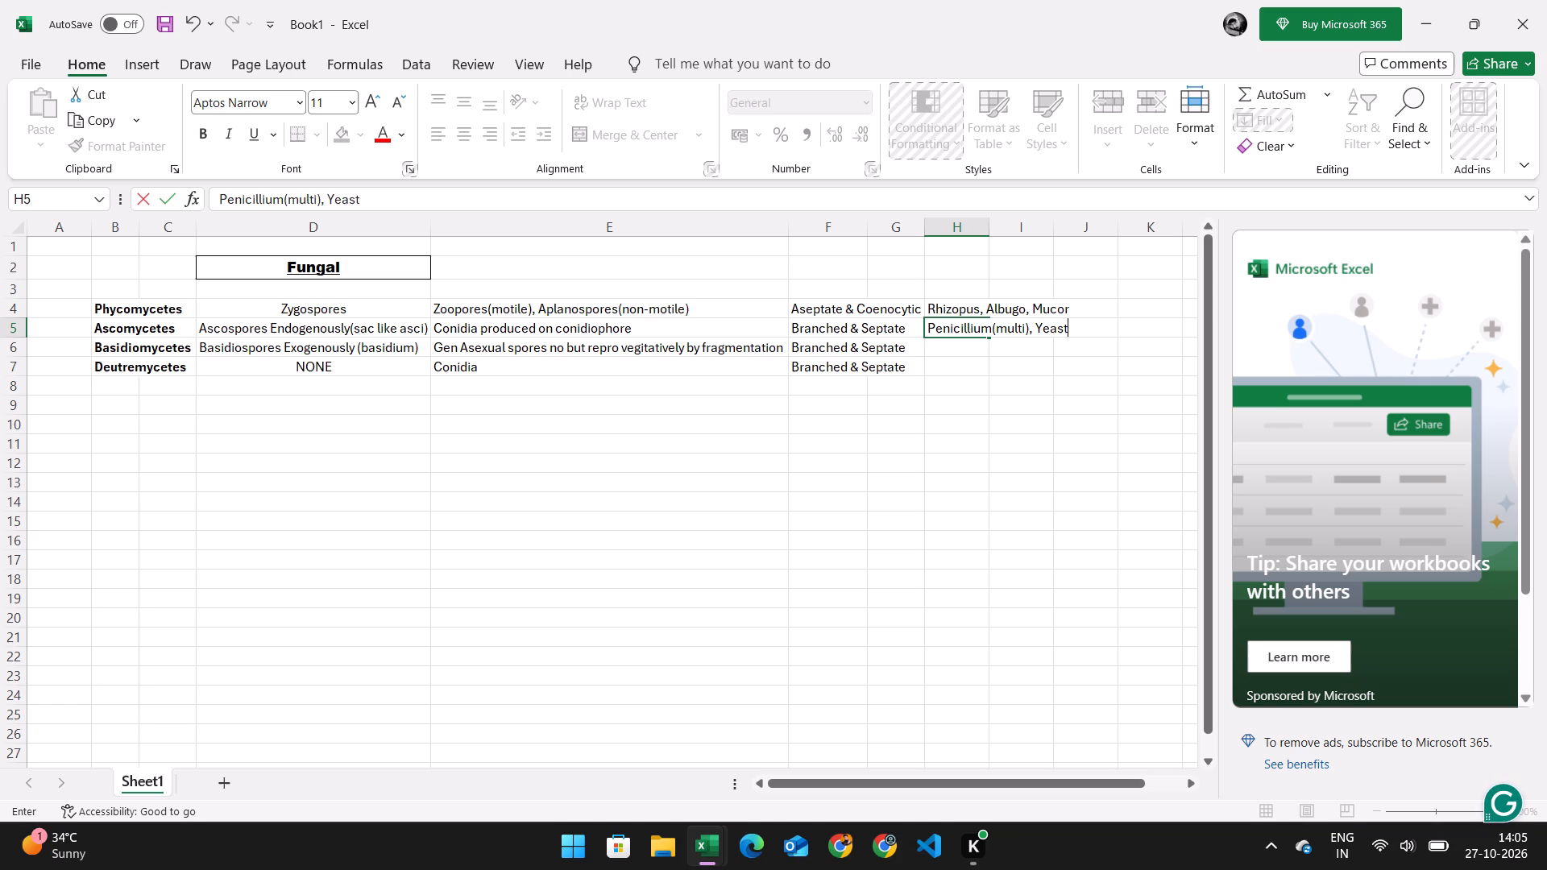
{"action": "key", "text": "shift+parenleft"}
{"action": "type", "text": "uni"}
{"action": "key", "text": "Return"}
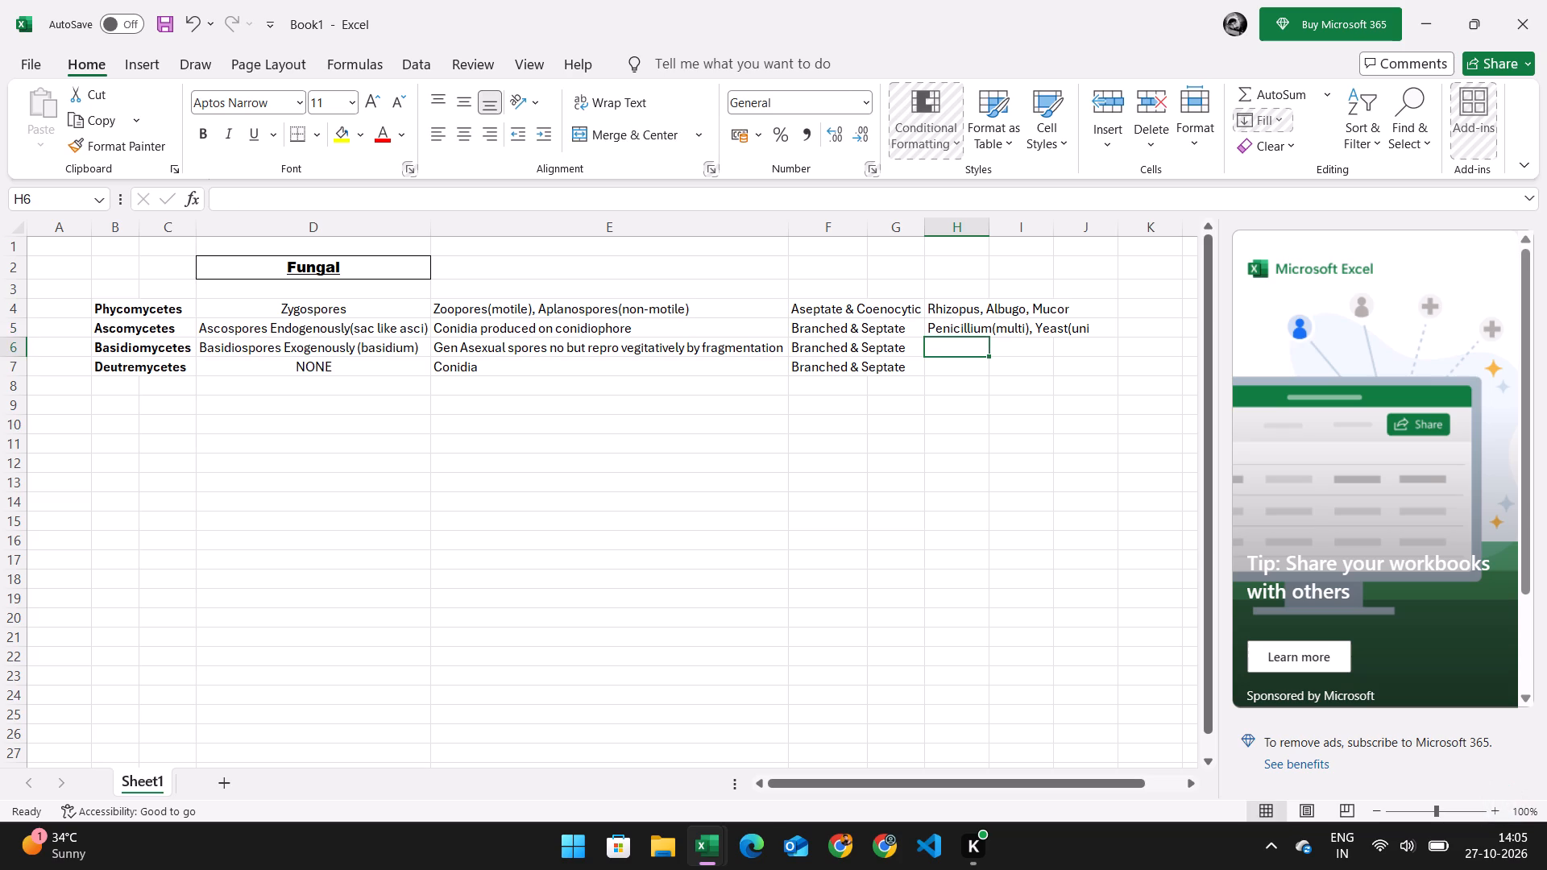
Close the parenthesis after "Yeast(uni" in cell H5 and append ", Aspergillus" to the Ascomycetes examples.
{"action": "double_click", "coordinate": [966, 327]}
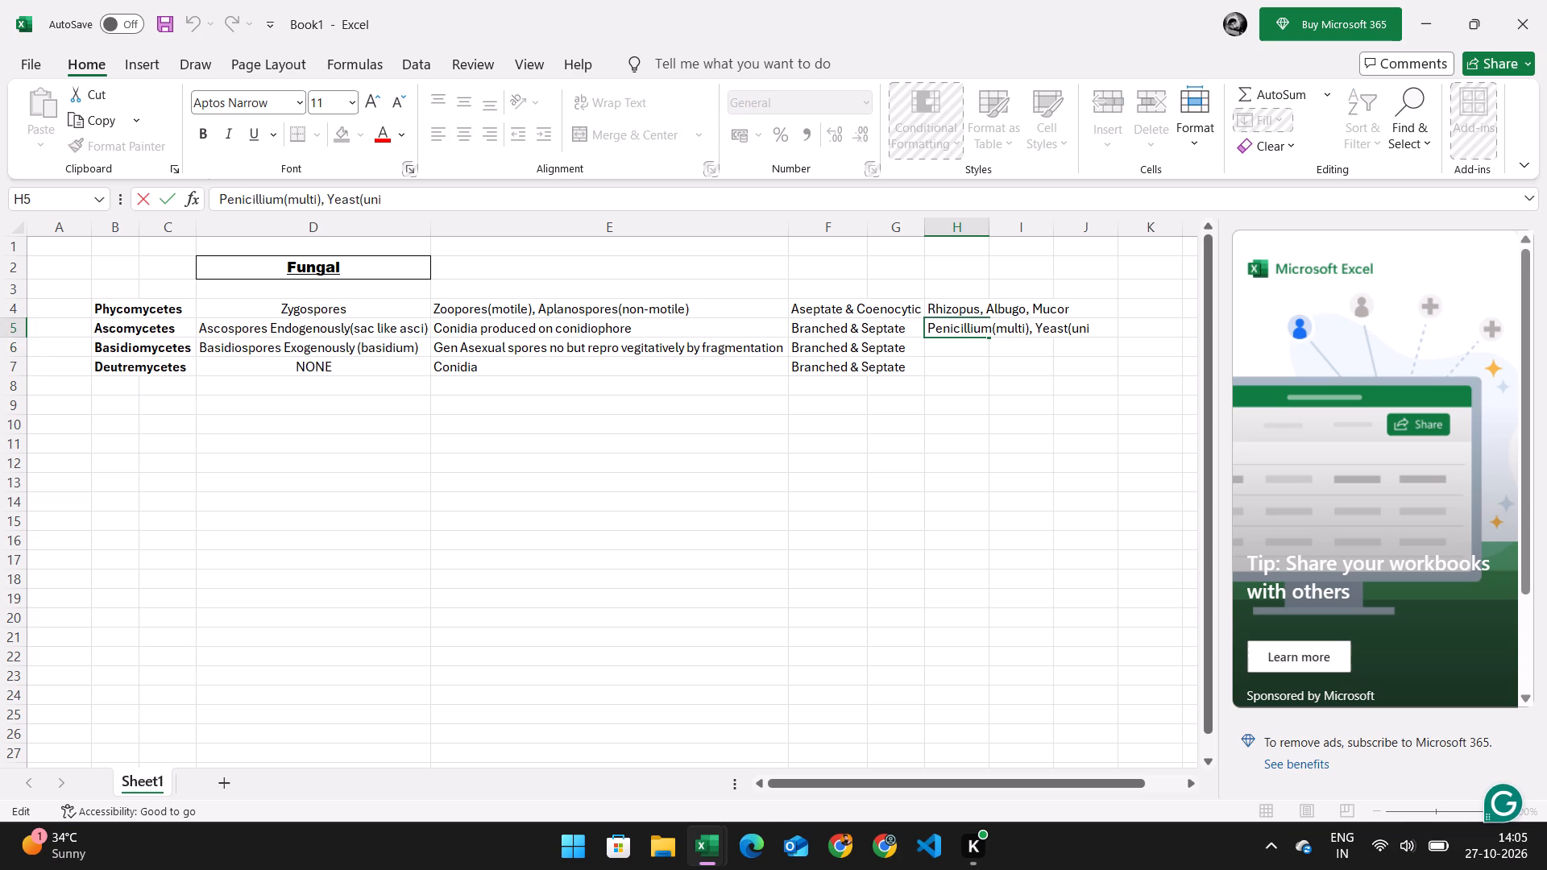
{"action": "key", "text": "Right"}
{"action": "key", "text": "Right"}
{"action": "key", "text": "Right"}
{"action": "key", "text": "Right"}
{"action": "key", "text": "Right"}
{"action": "key", "text": "Right"}
{"action": "key", "text": "Right"}
{"action": "key", "text": "Right"}
{"action": "key", "text": "Right"}
{"action": "key", "text": "Right"}
{"action": "key", "text": "Right"}
{"action": "key", "text": "Right"}
{"action": "key", "text": "Right"}
{"action": "key", "text": "Right"}
{"action": "key", "text": "Right"}
{"action": "key", "text": "Right"}
{"action": "key", "text": "Right"}
{"action": "key", "text": "Right"}
{"action": "key", "text": "Right"}
{"action": "key", "text": "Right"}
{"action": "key", "text": "shift+parenright"}
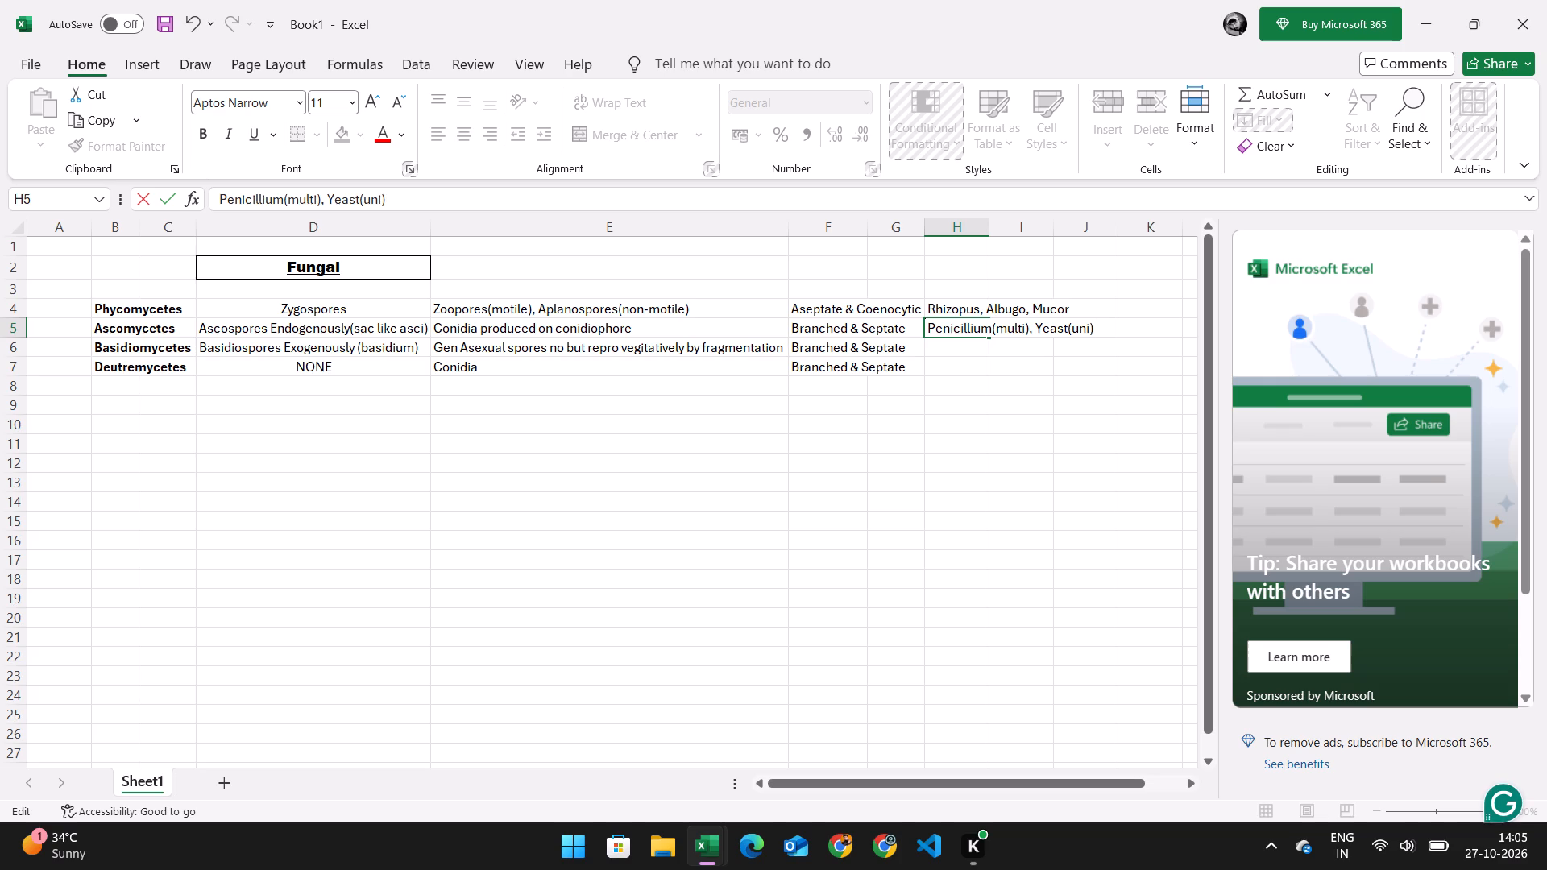
{"action": "type", "text": ","}
{"action": "key", "text": "space"}
{"action": "type", "text": "Asp"}
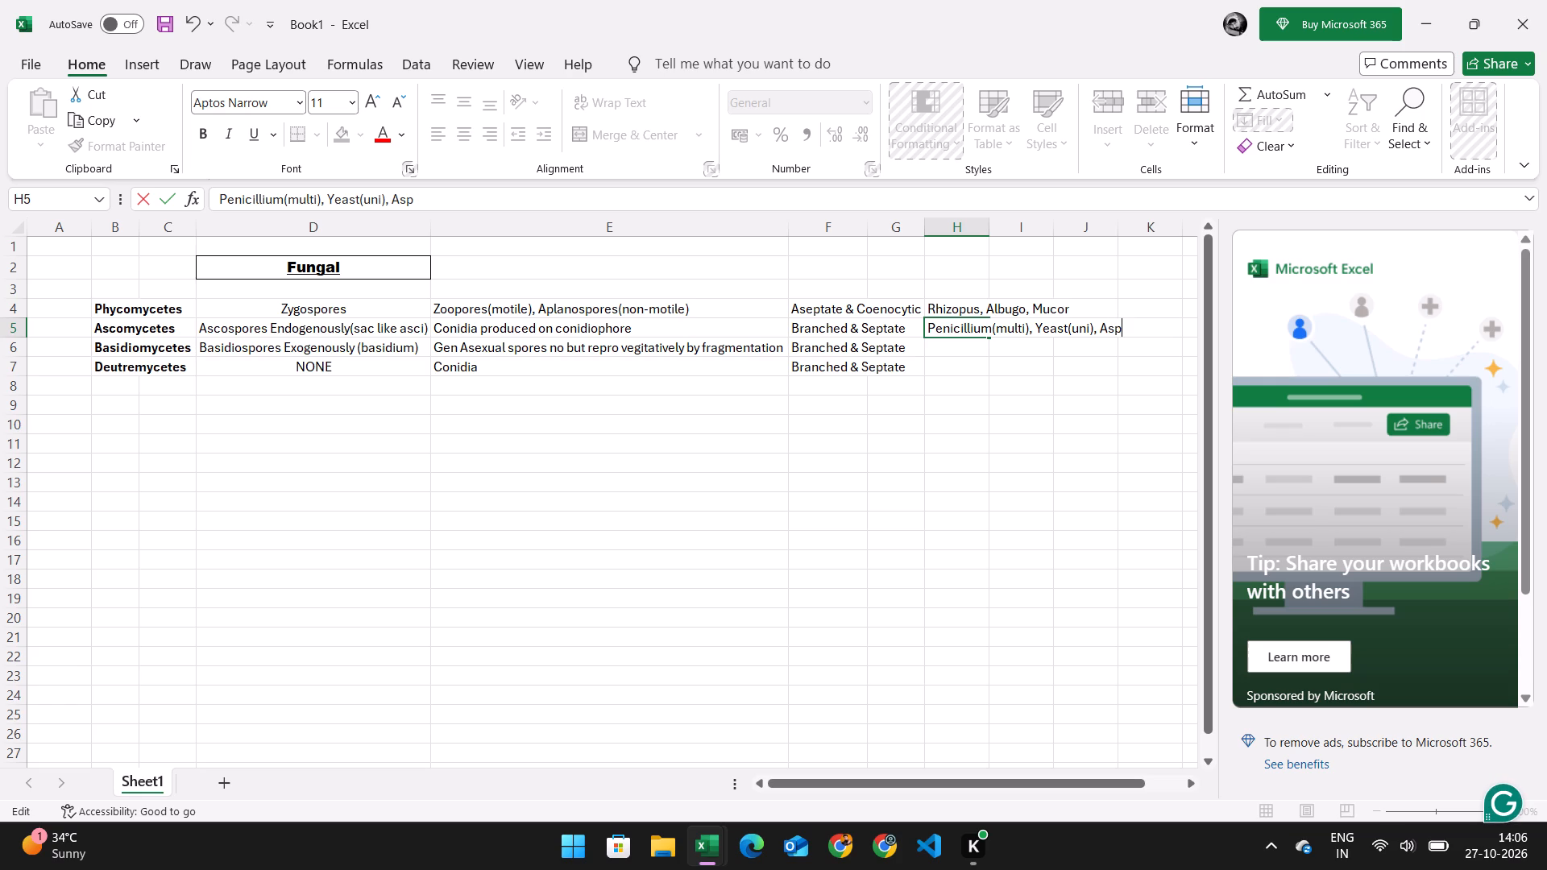
{"action": "type", "text": "erg"}
{"action": "type", "text": "illus"}
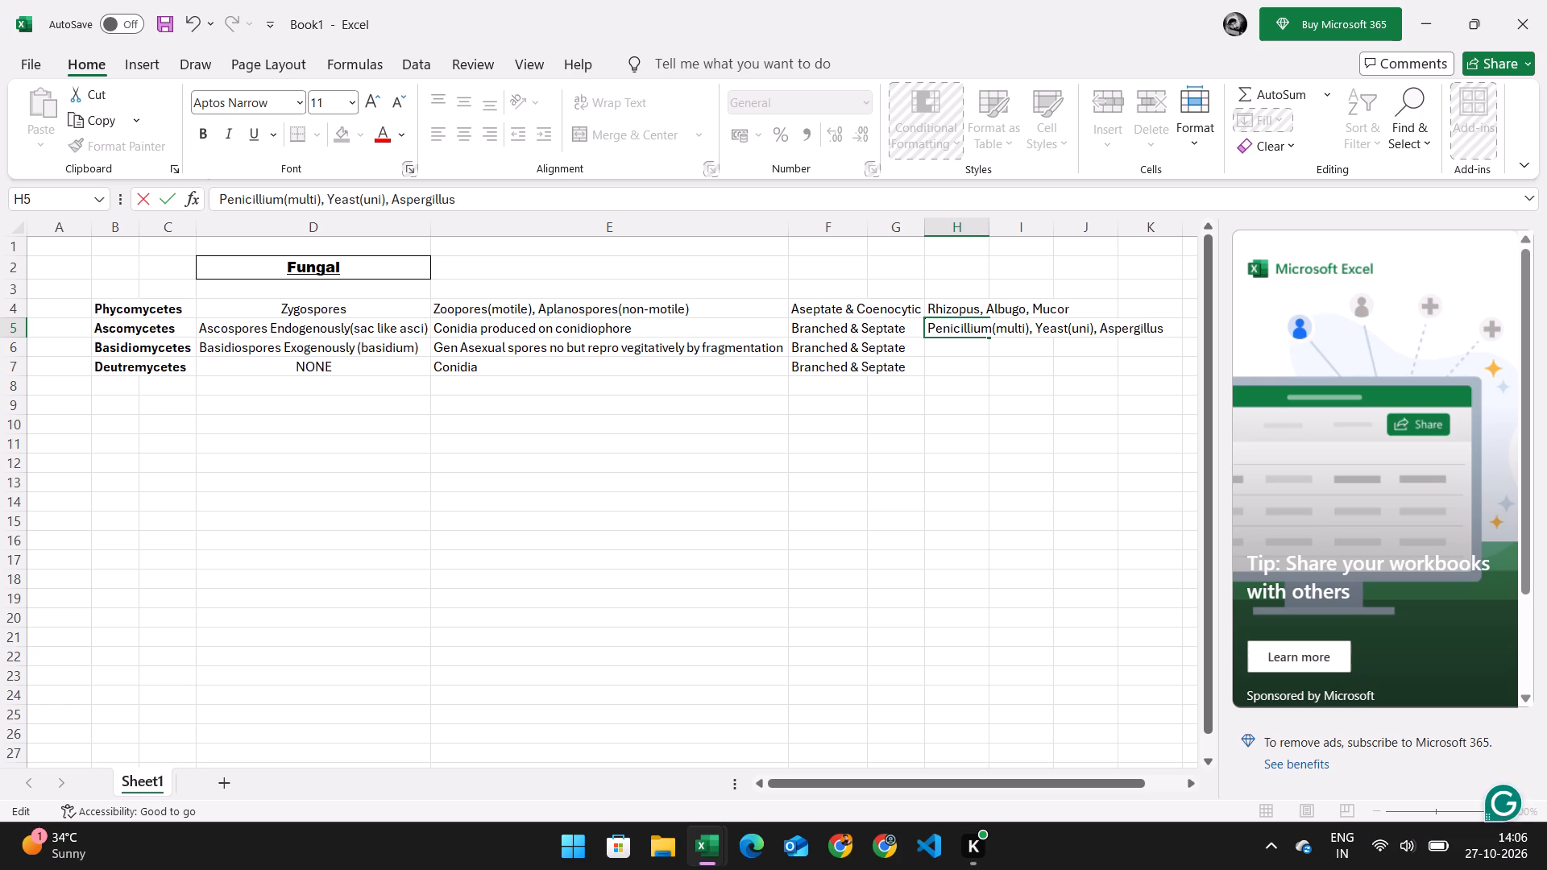
Append ", claviceps, " after "Aspergillus" in the Ascomycetes examples in cell H5.
{"action": "key", "text": "comma"}
{"action": "key", "text": "BackSpace"}
{"action": "type", "text": ","}
{"action": "key", "text": "space"}
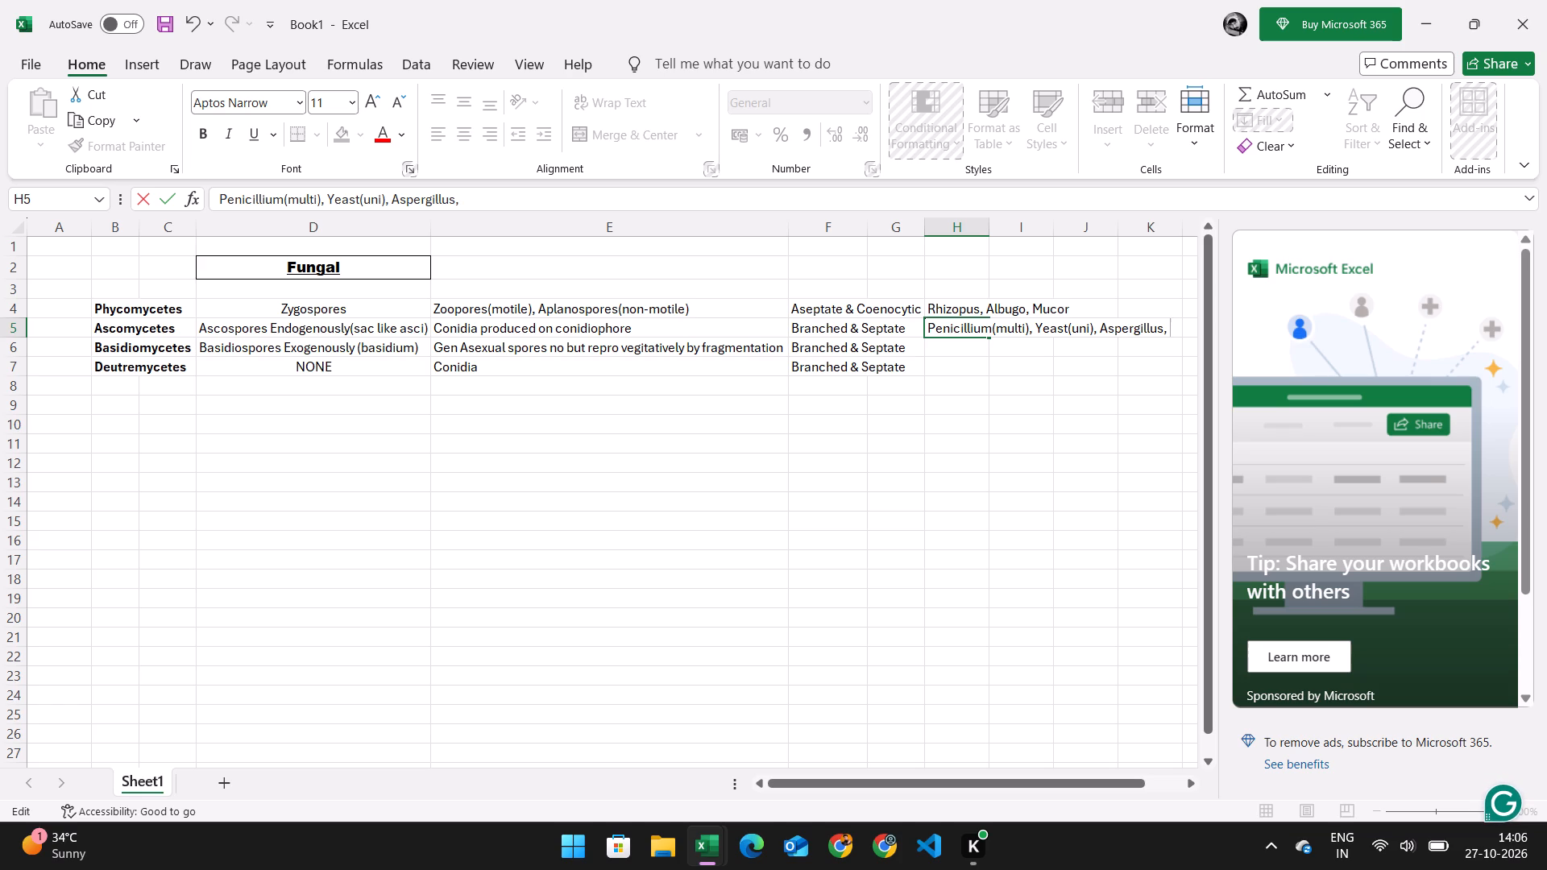
{"action": "type", "text": "clavi"}
{"action": "type", "text": "ceps"}
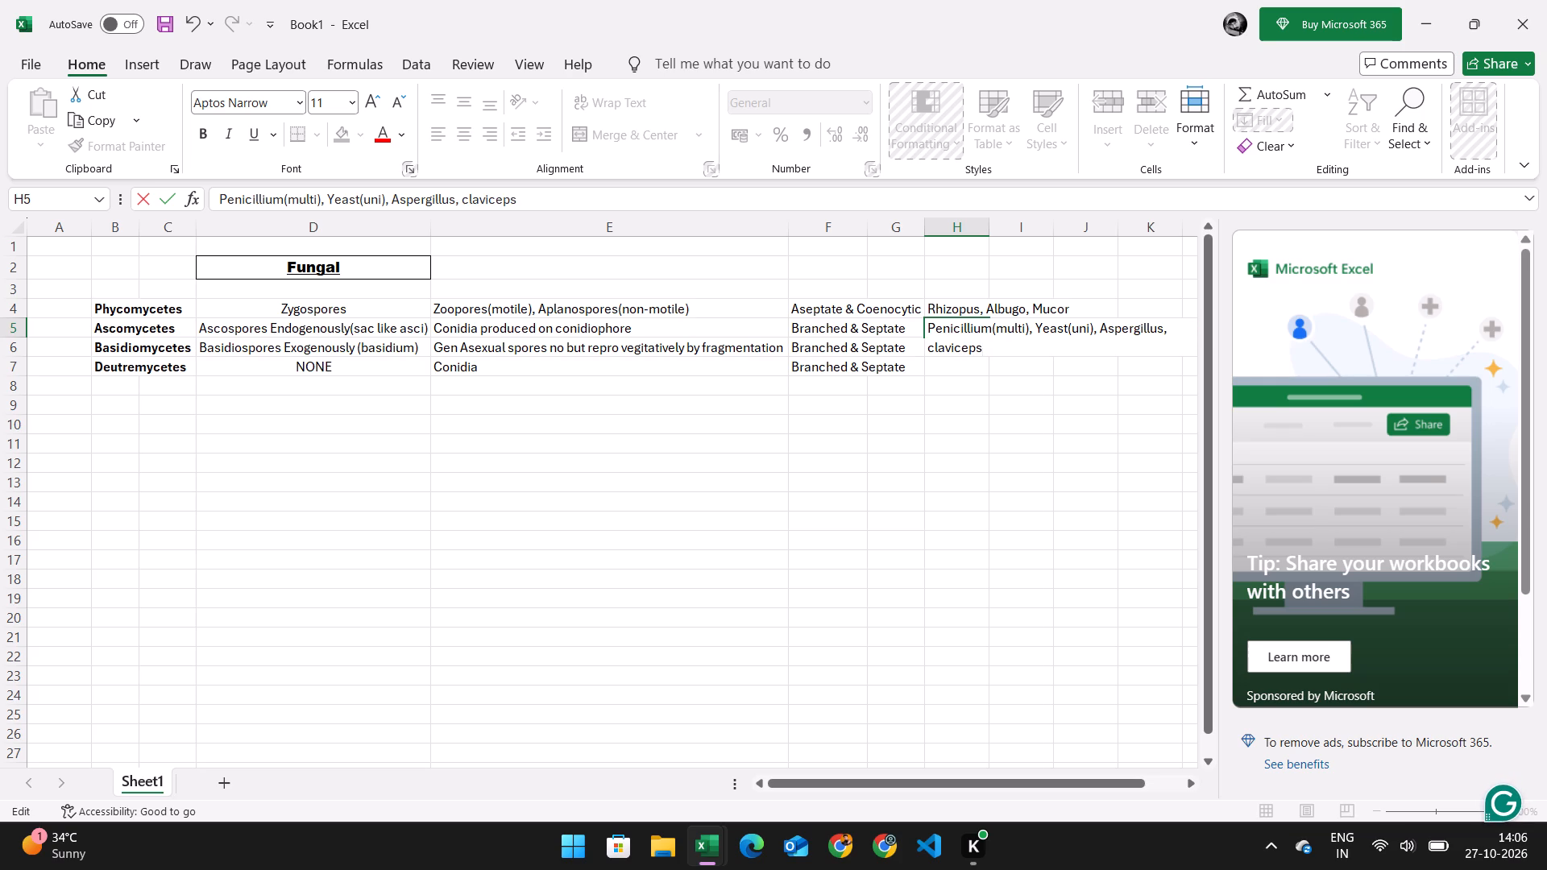
{"action": "type", "text": "neuro"}
{"action": "key", "text": "BackSpace"}
{"action": "key", "text": "BackSpace"}
{"action": "key", "text": "BackSpace"}
{"action": "key", "text": "BackSpace"}
{"action": "key", "text": "BackSpace"}
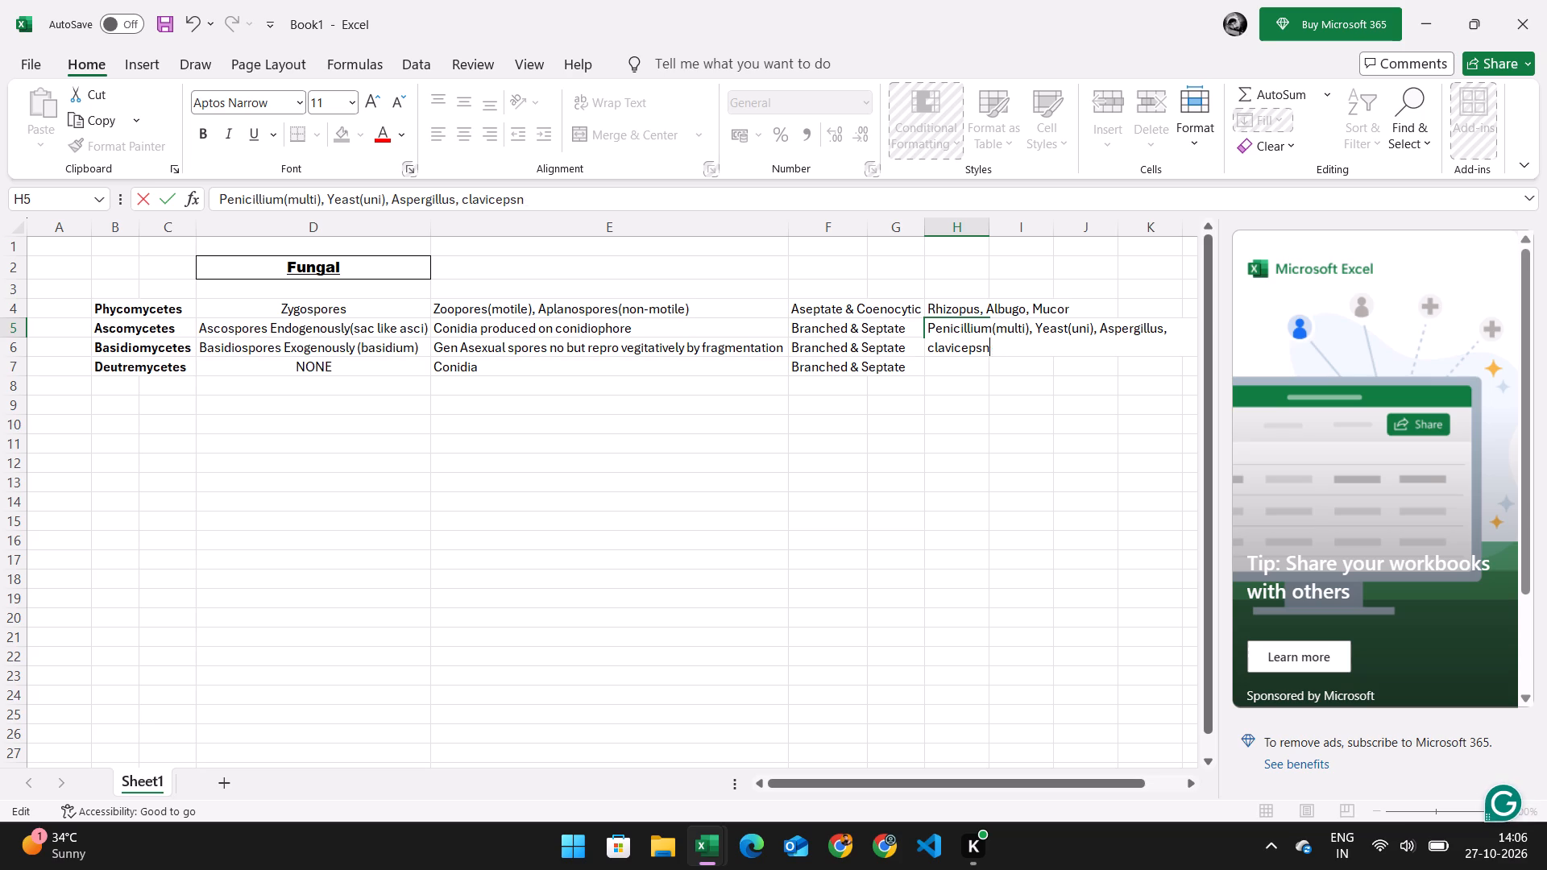
{"action": "type", "text": ","}
{"action": "key", "text": "space"}
Capitalize the first letter of "claviceps" in cell H5 so it reads "Claviceps".
{"action": "left_click", "coordinate": [936, 348]}
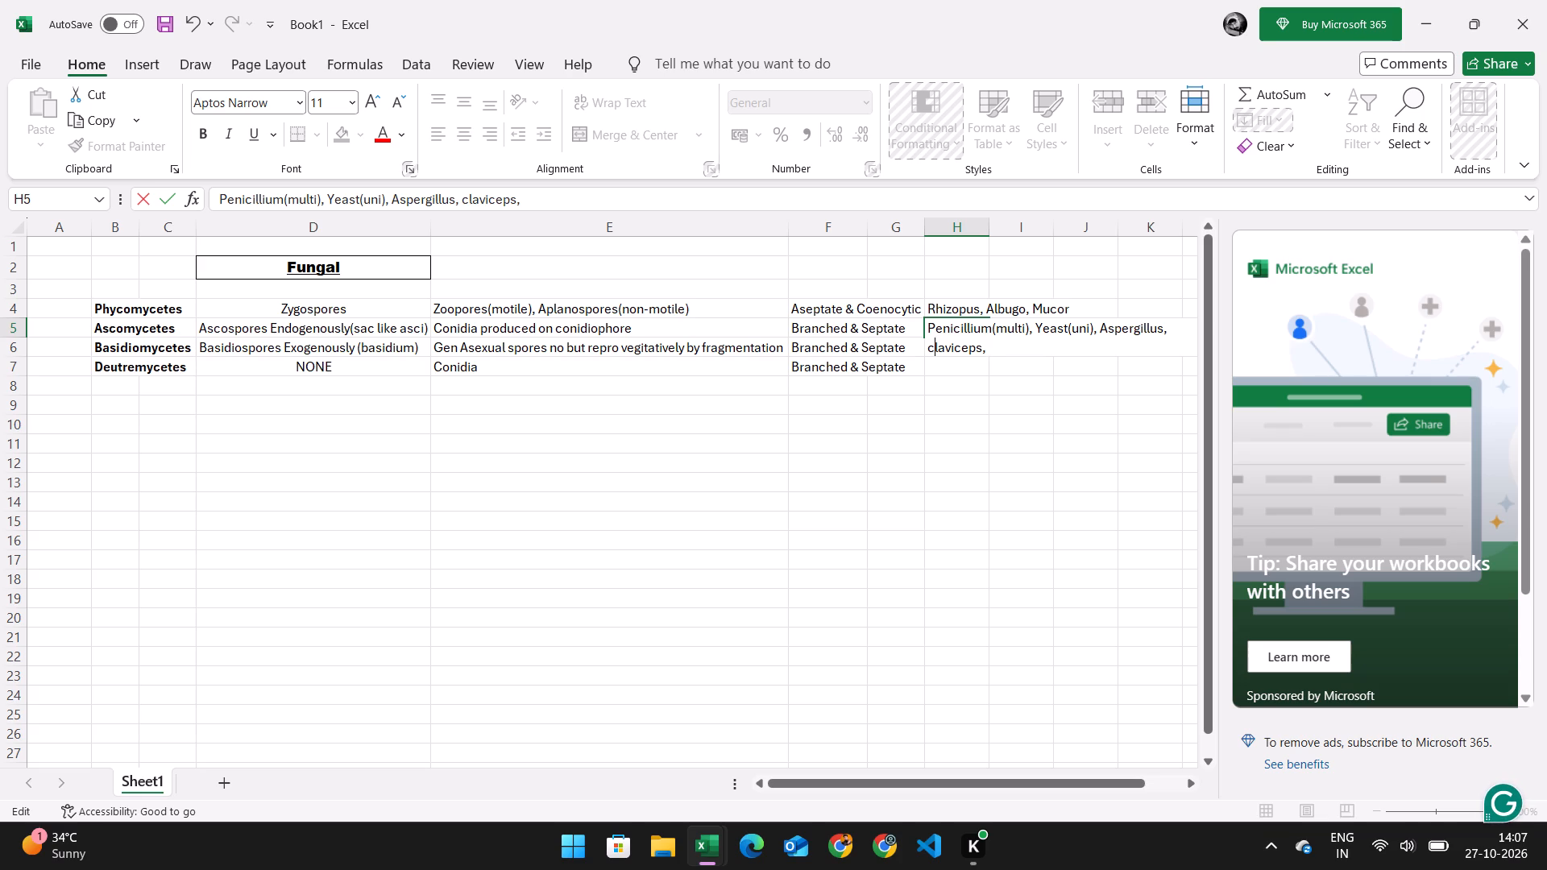
{"action": "key", "text": "BackSpace"}
{"action": "key", "text": "shift+c"}
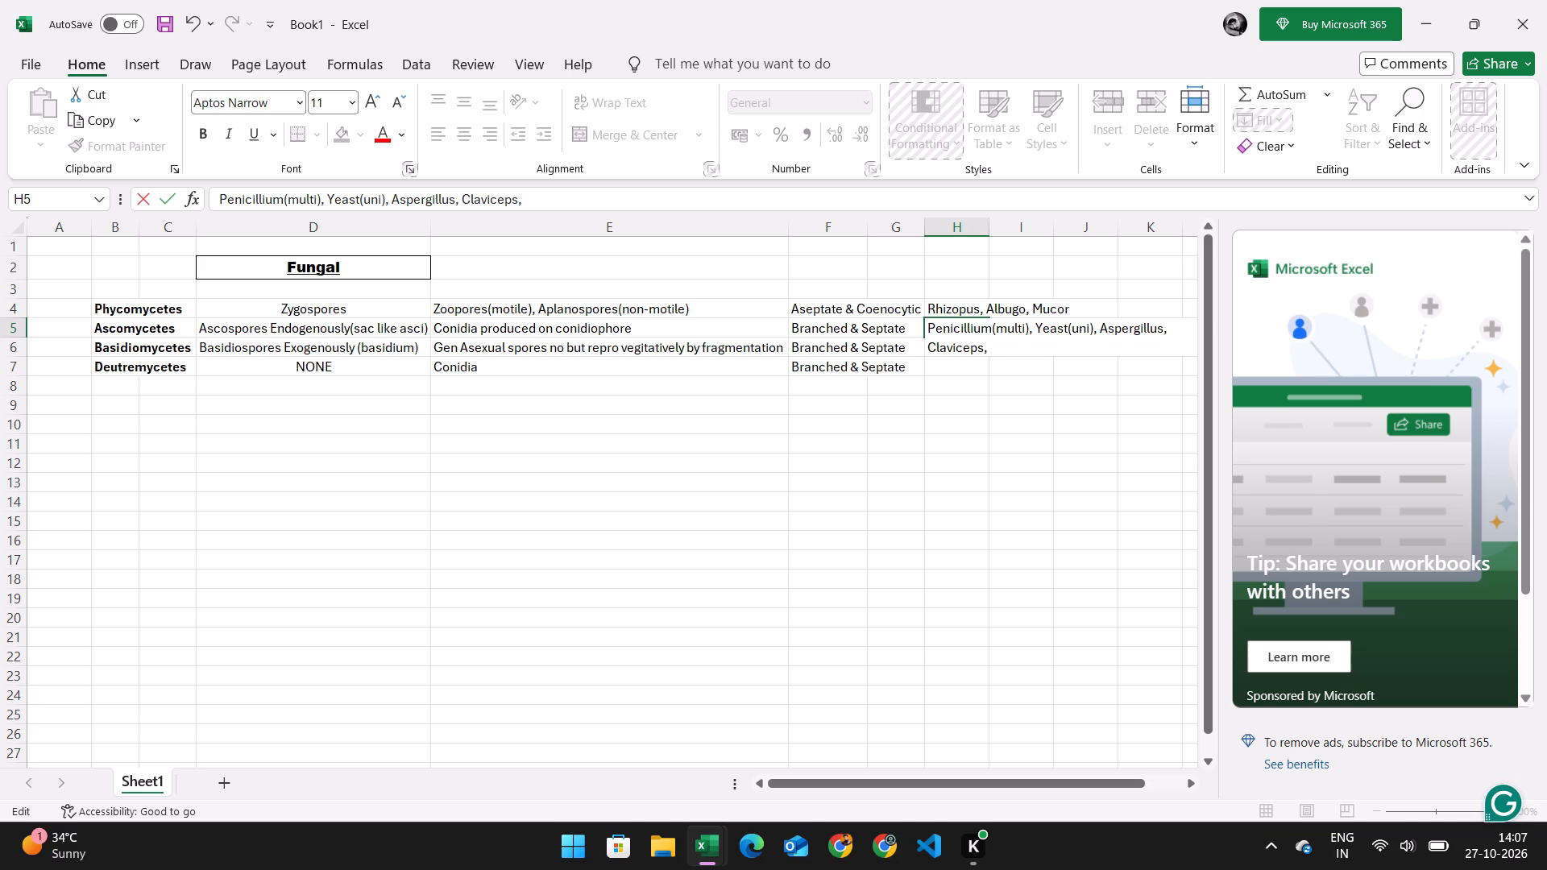
Add "Neurospora, morels & truffles" at the end of the Ascomycetes examples in cell H5.
{"action": "left_click", "coordinate": [996, 350]}
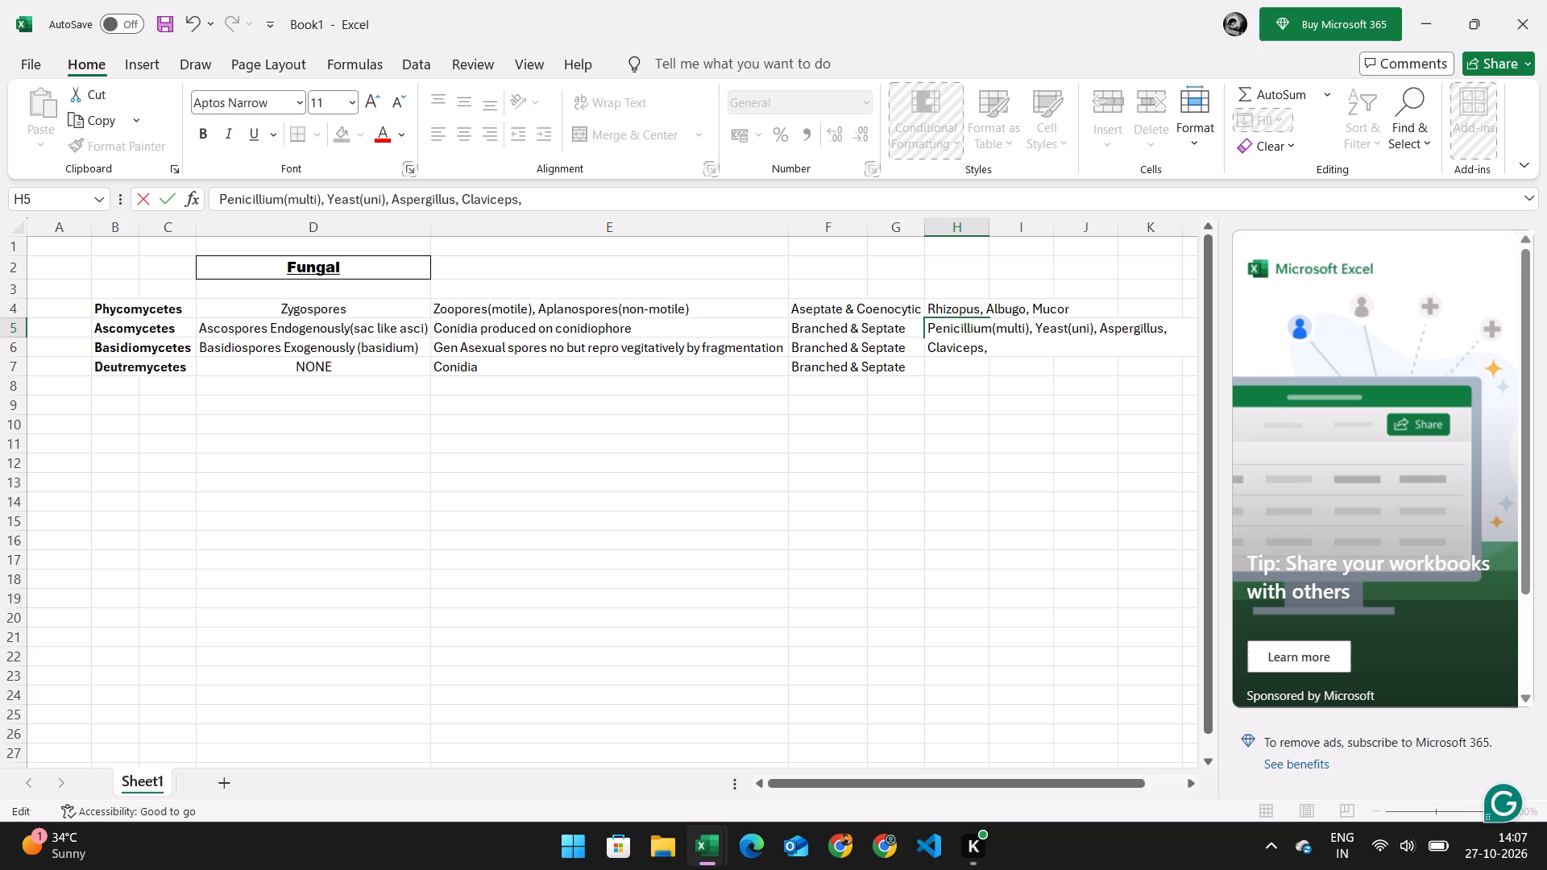
{"action": "double_click", "coordinate": [996, 350]}
{"action": "left_click", "coordinate": [996, 350]}
{"action": "key", "text": "shift+n"}
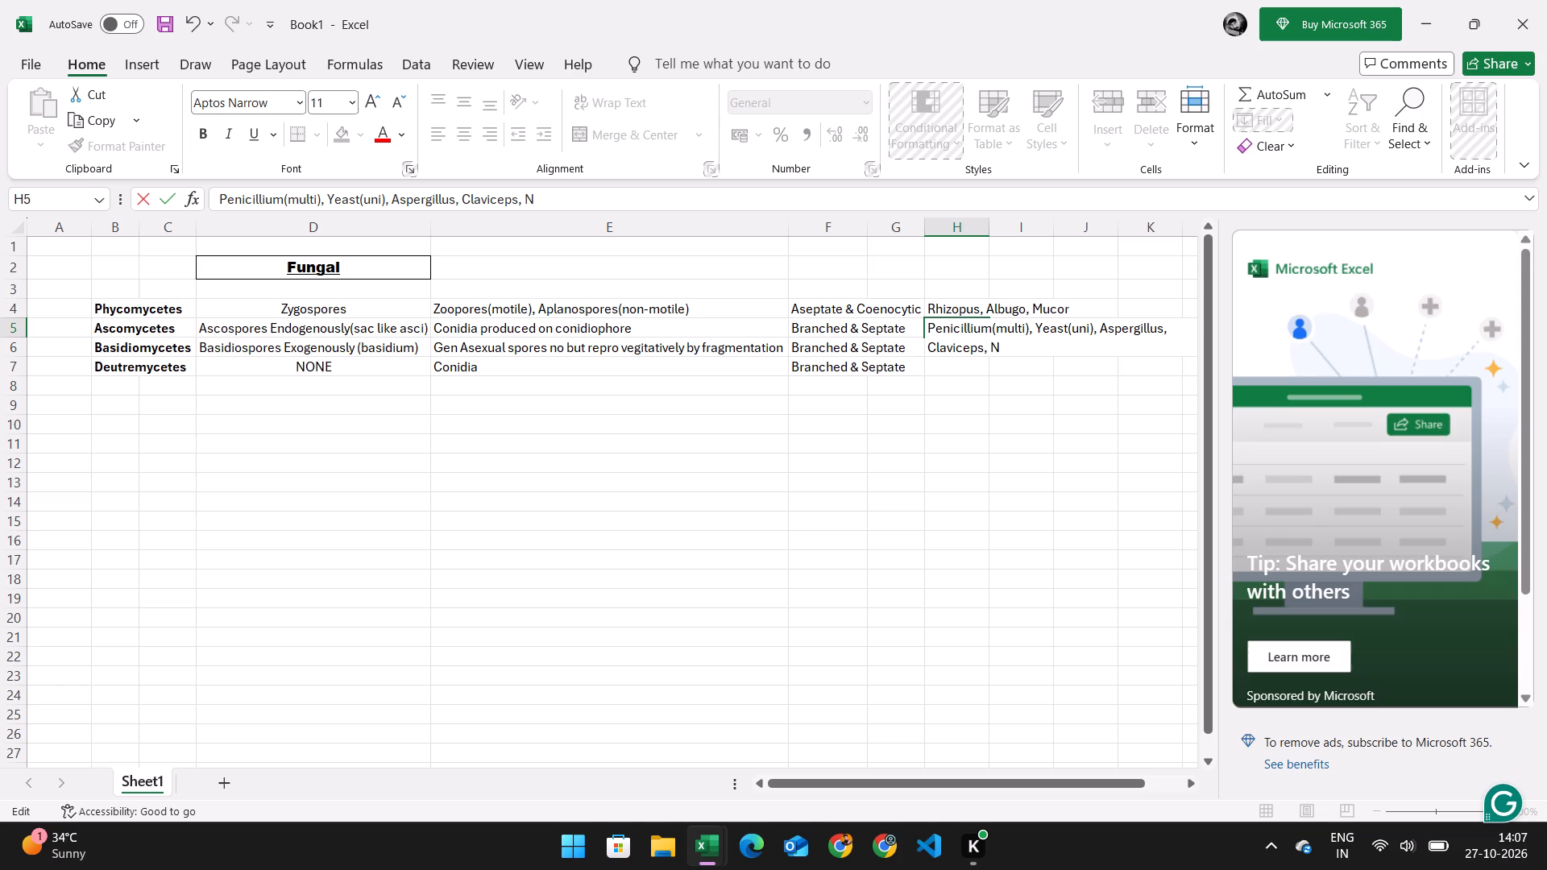
{"action": "type", "text": "euro"}
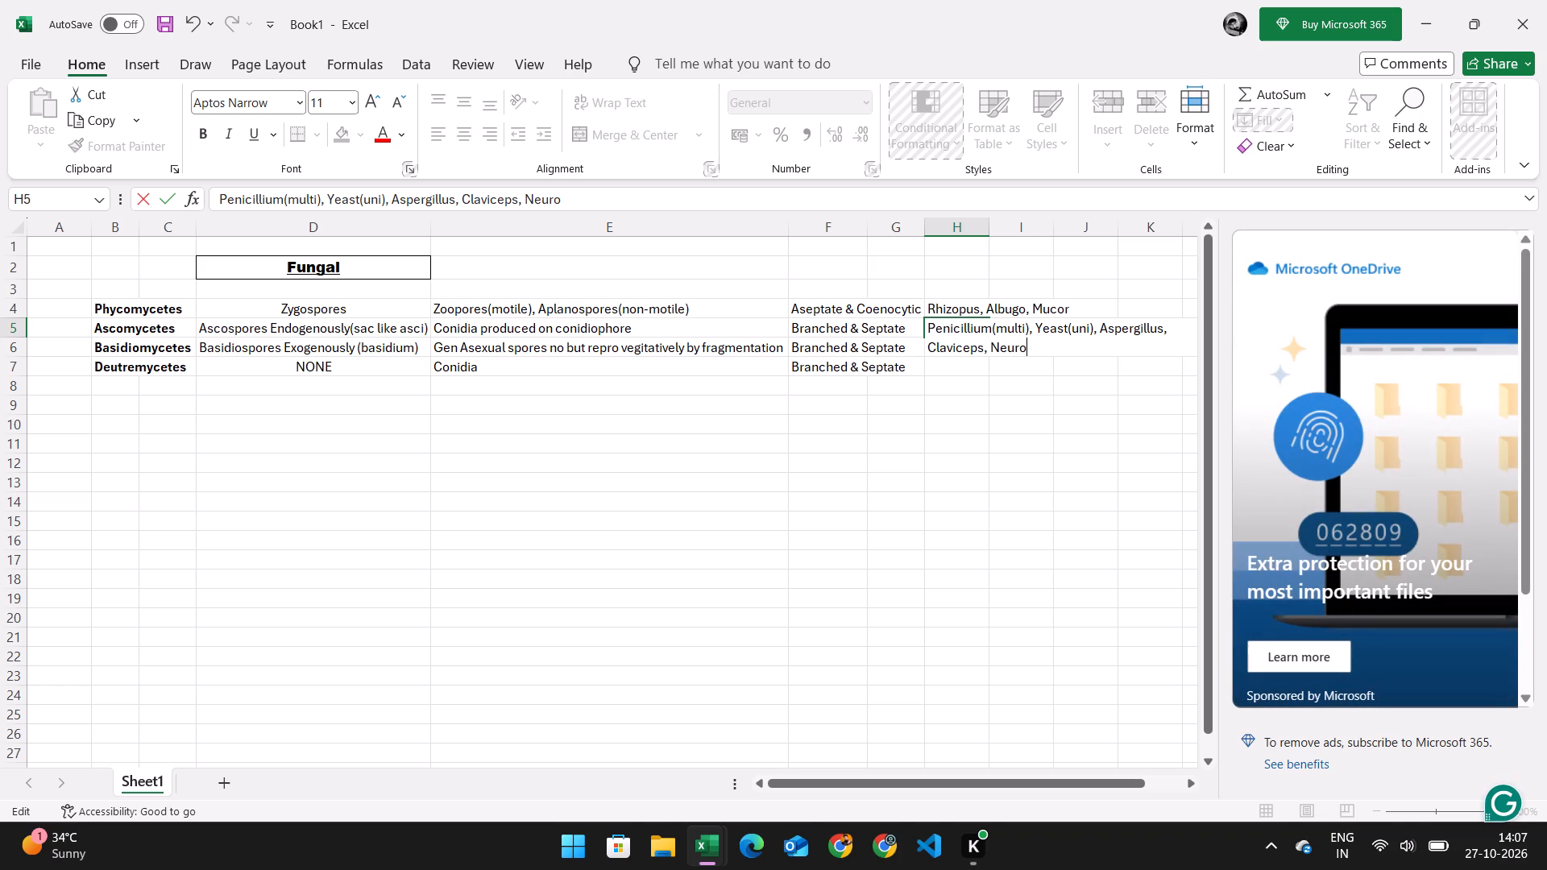
{"action": "type", "text": "spora"}
{"action": "key", "text": "comma"}
{"action": "key", "text": "space"}
{"action": "type", "text": "morels"}
{"action": "key", "text": "space"}
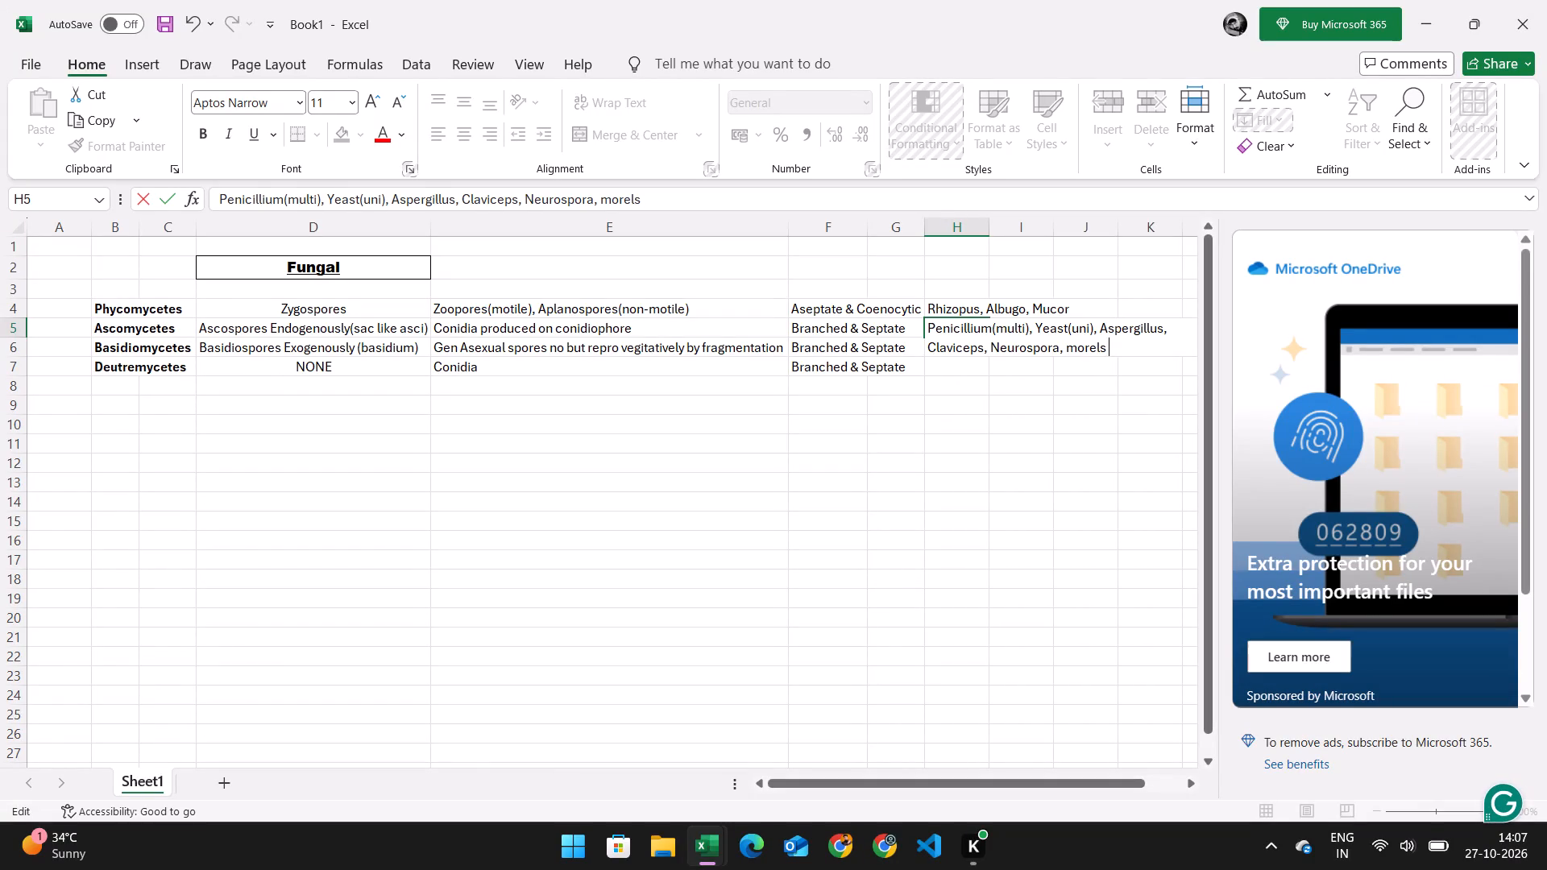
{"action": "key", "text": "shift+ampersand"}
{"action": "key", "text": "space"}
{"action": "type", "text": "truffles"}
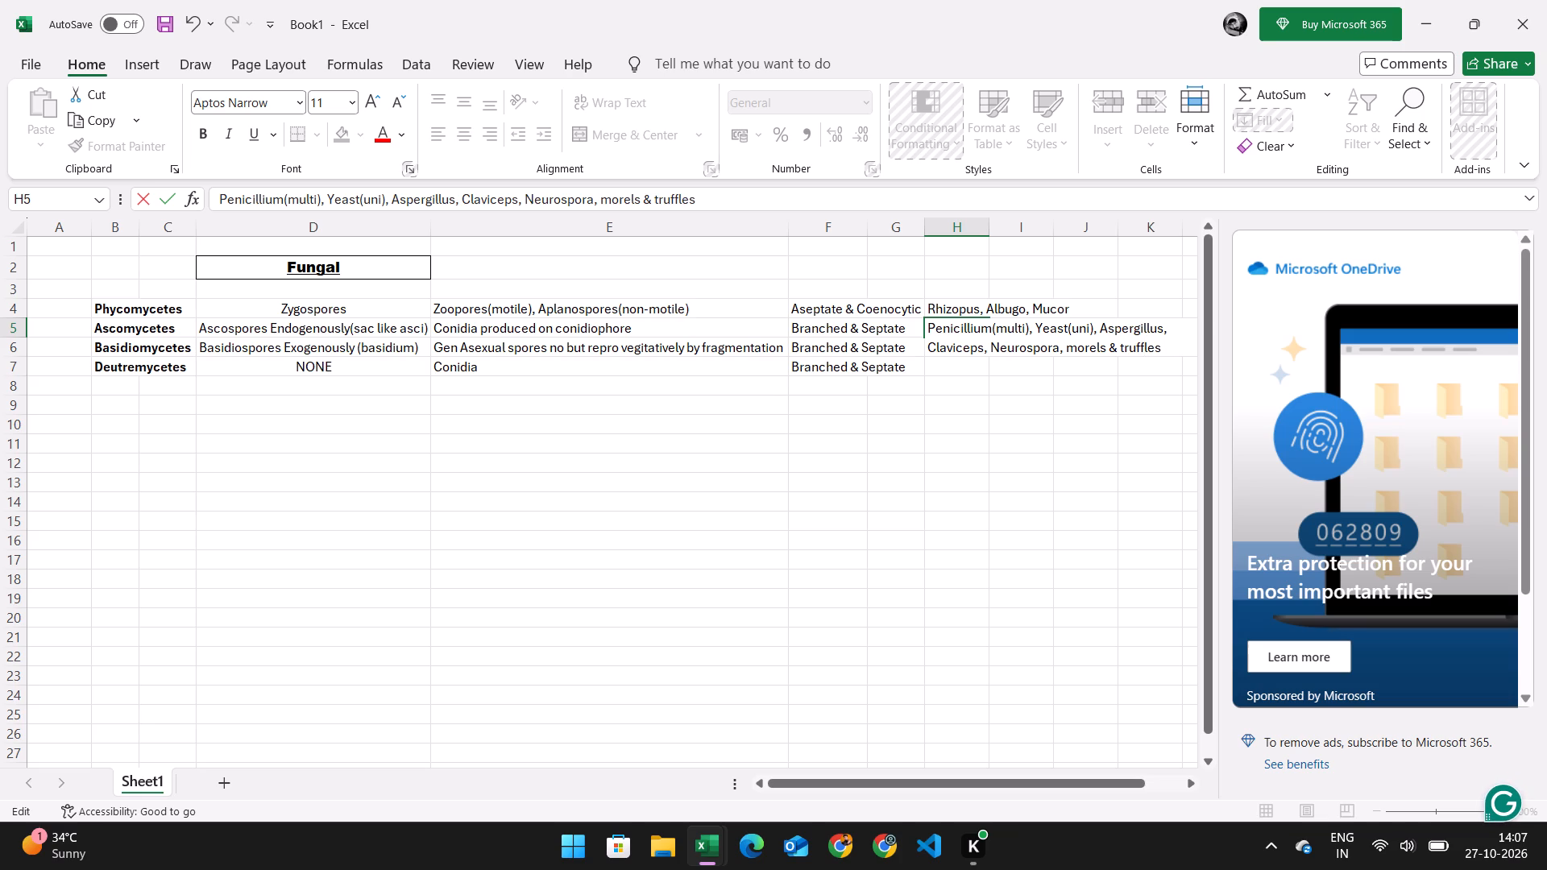
Enter "Mushrooms" as the first Basidiomycetes example in cell H6.
{"action": "left_click", "coordinate": [955, 367]}
{"action": "left_click", "coordinate": [955, 349]}
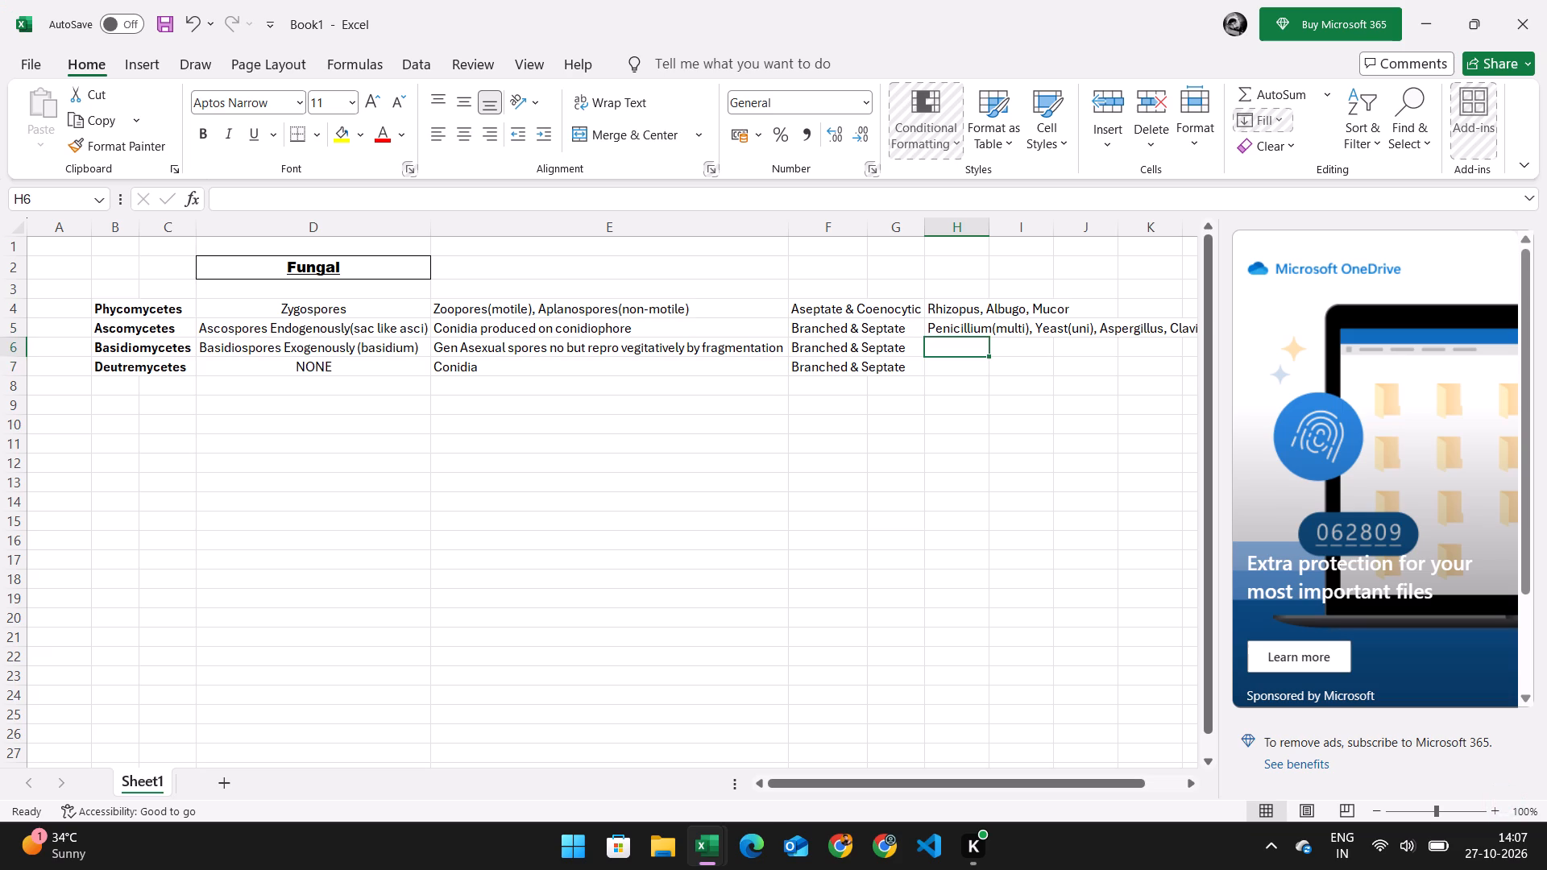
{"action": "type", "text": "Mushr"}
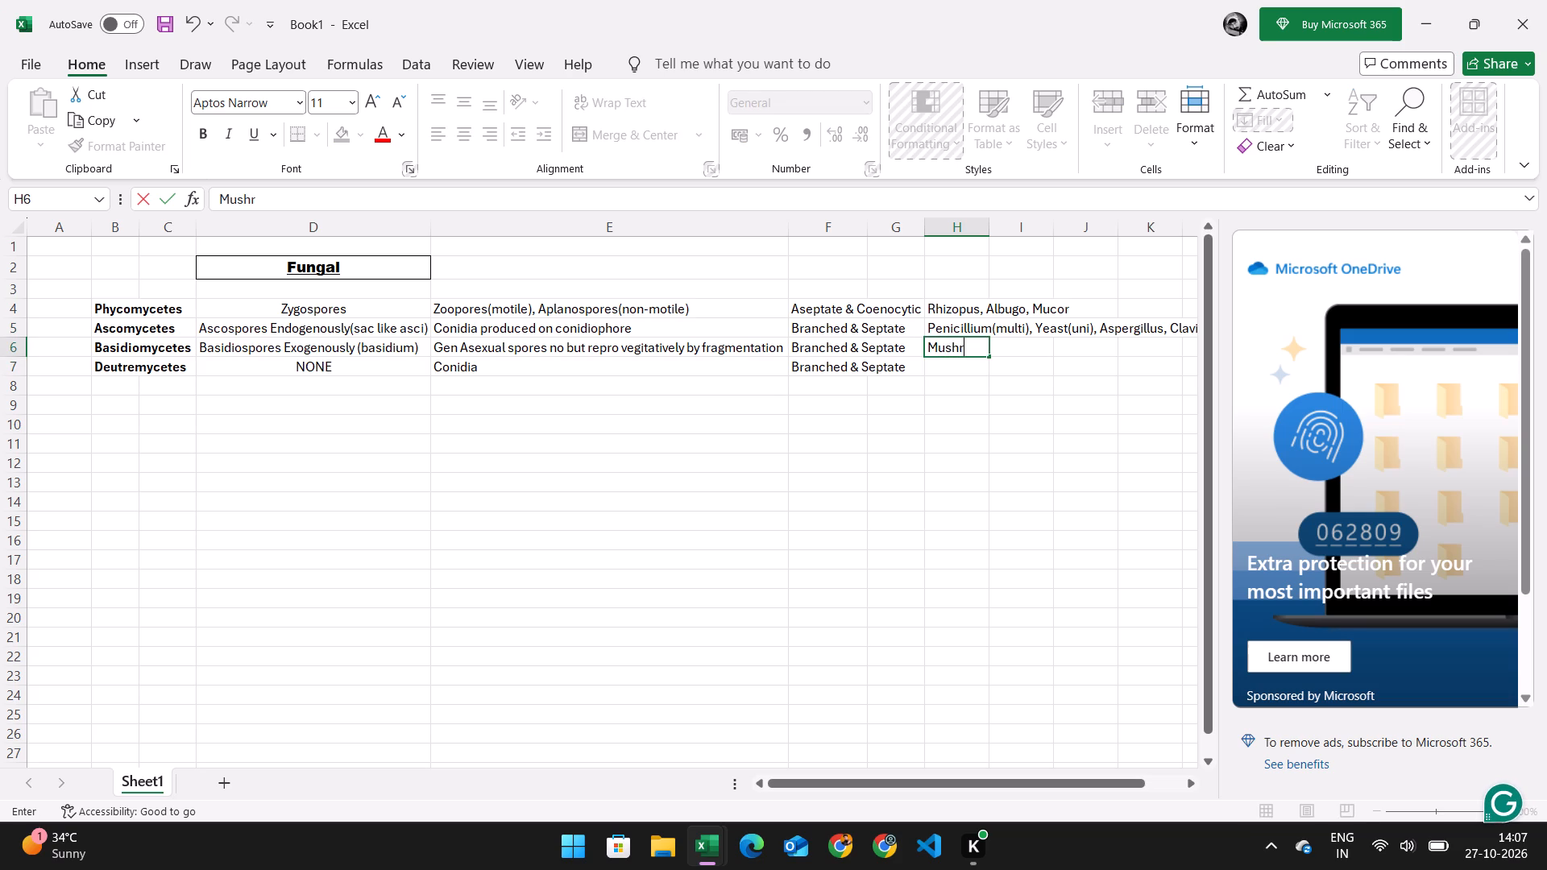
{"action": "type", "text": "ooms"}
Connect the computer to the "OnePlus Nord 2T 5G" Wi-Fi network and return to the worksheet.
{"action": "left_click", "coordinate": [1416, 853]}
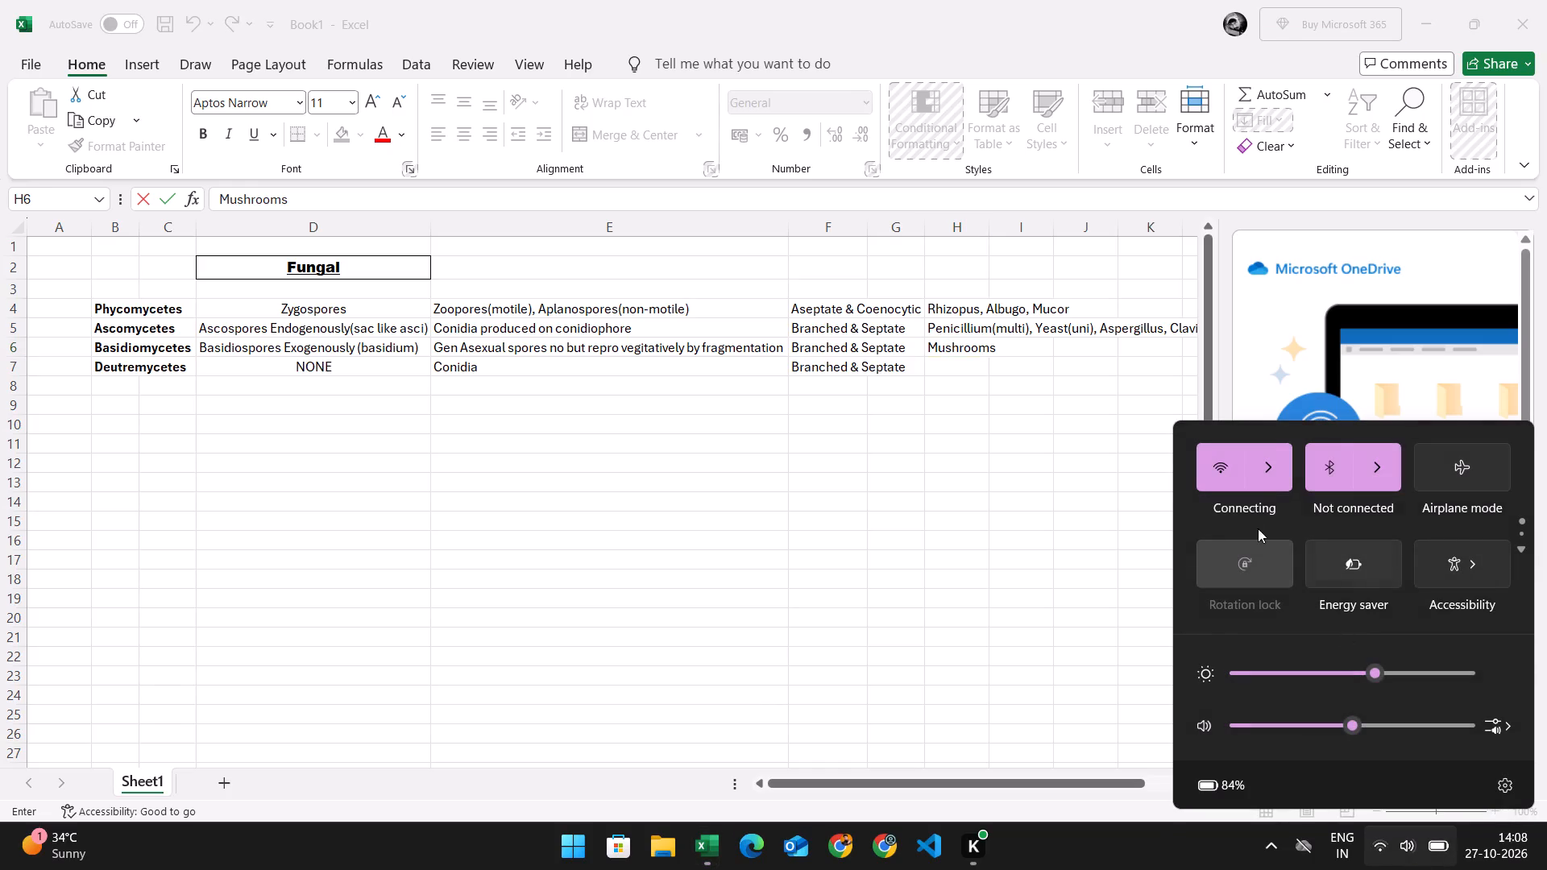
{"action": "left_click", "coordinate": [1268, 481]}
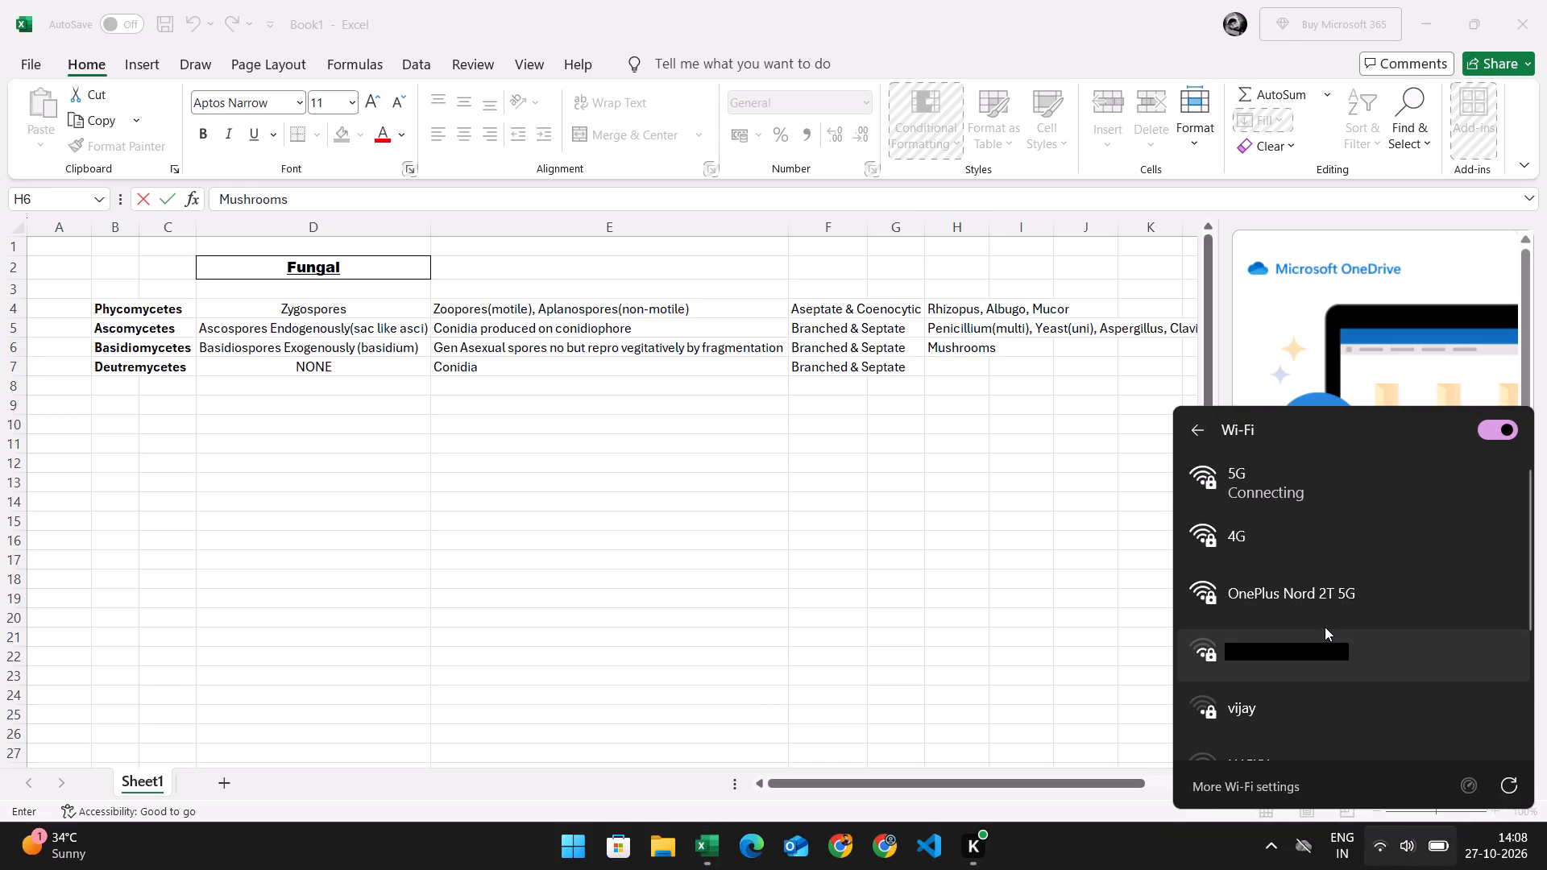
{"action": "left_click", "coordinate": [1326, 611]}
{"action": "left_click", "coordinate": [1409, 690]}
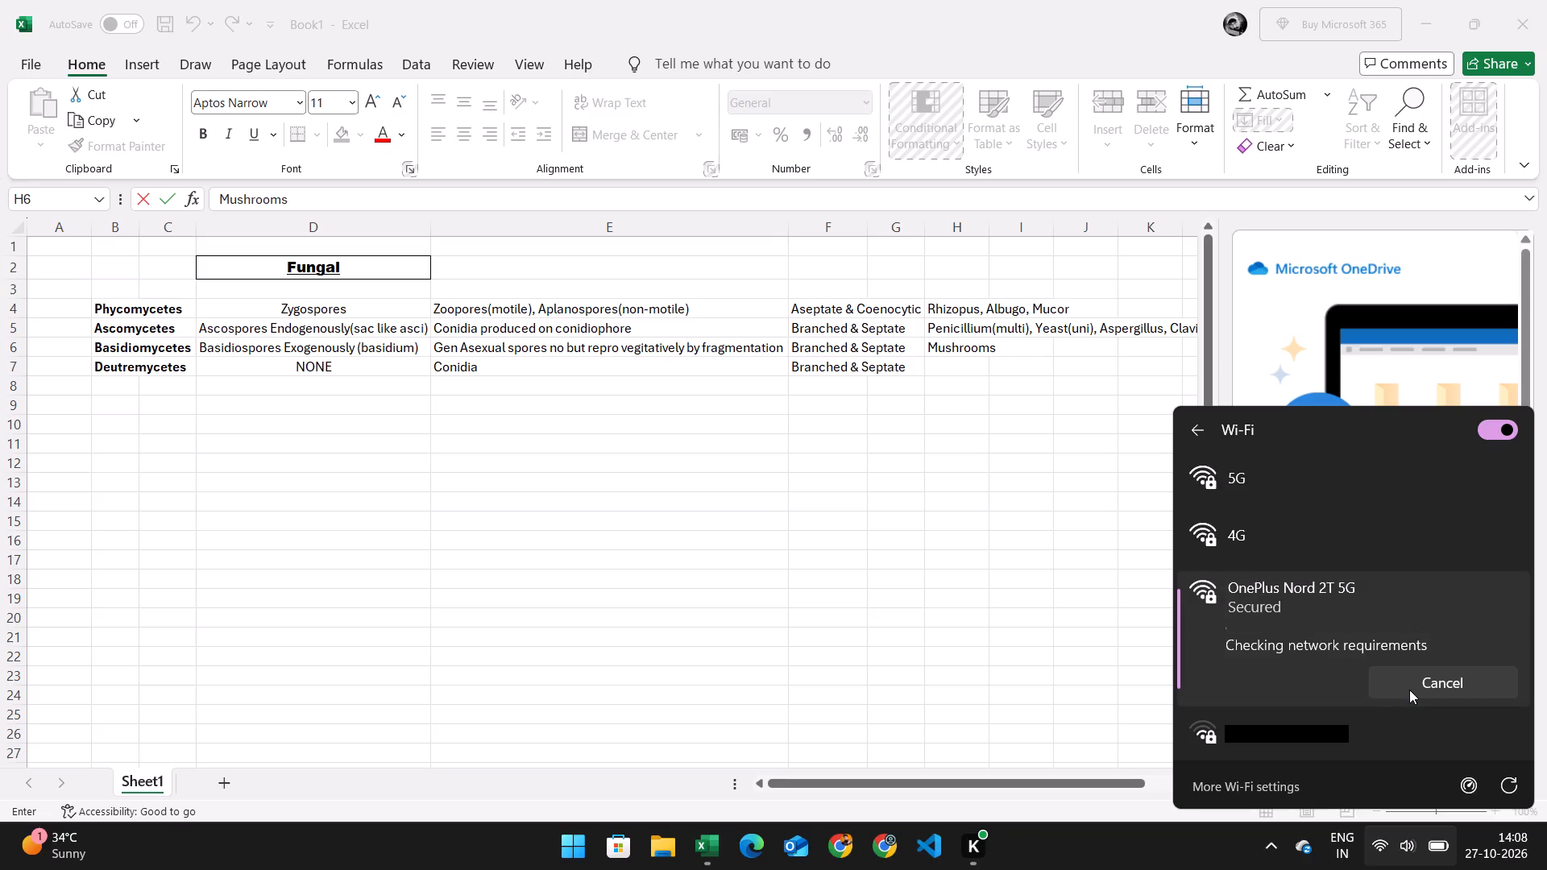
{"action": "left_click", "coordinate": [1066, 661]}
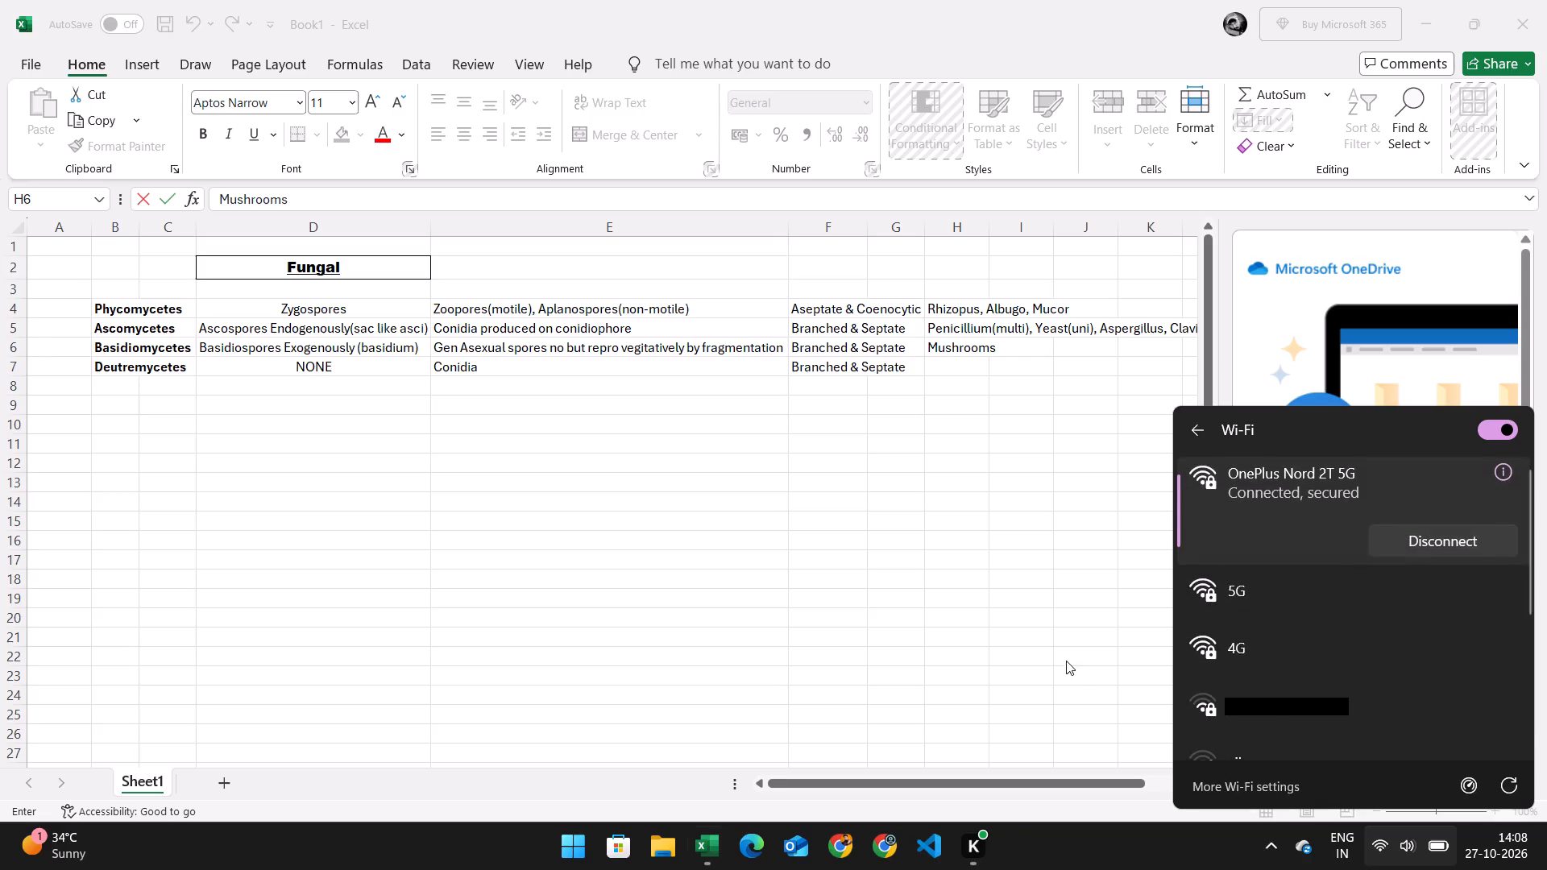